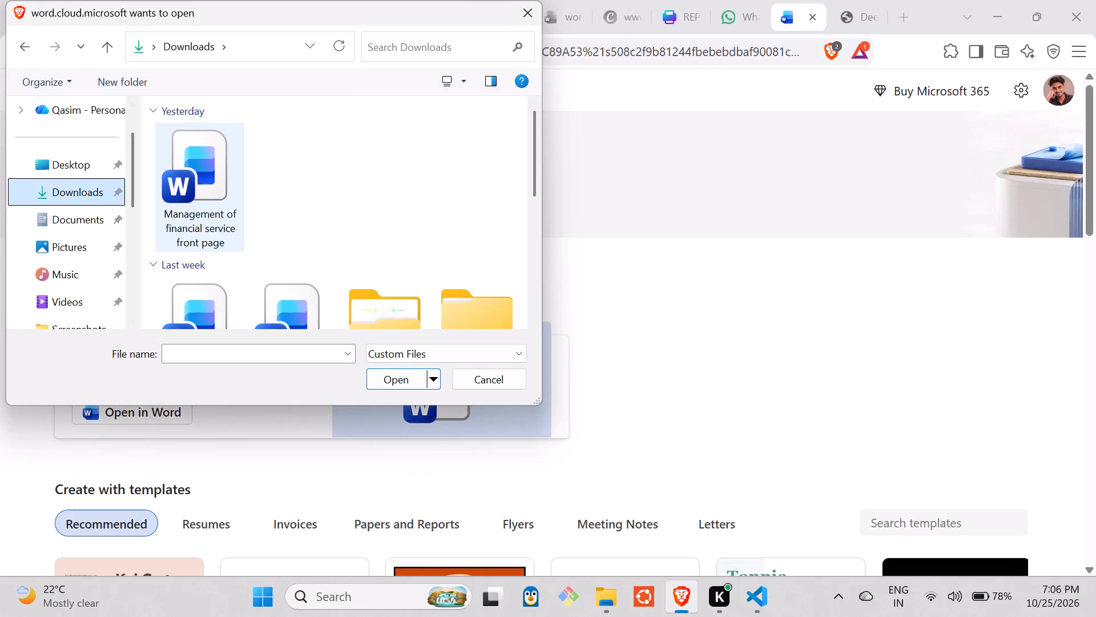
Upload the document Project_Synopsis_Attendance_Management_System_AWS from the Downloads folder to Word online.
{"action": "scroll", "coordinate": [295, 210], "scroll_direction": "down", "scroll_amount": 1}
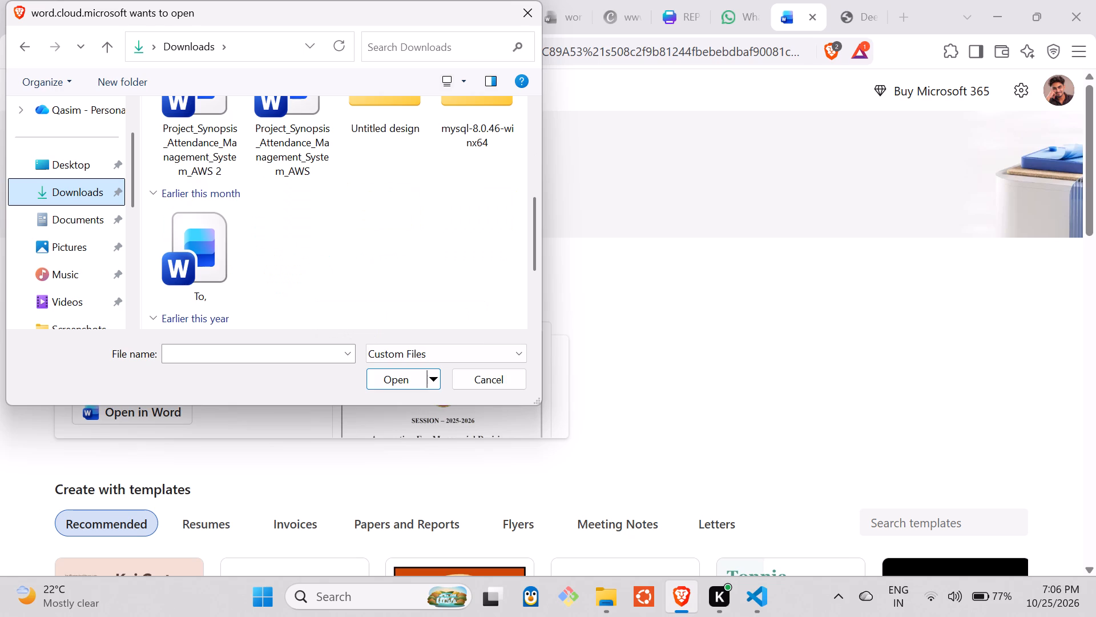
{"action": "left_click", "coordinate": [284, 169]}
{"action": "left_click", "coordinate": [401, 379]}
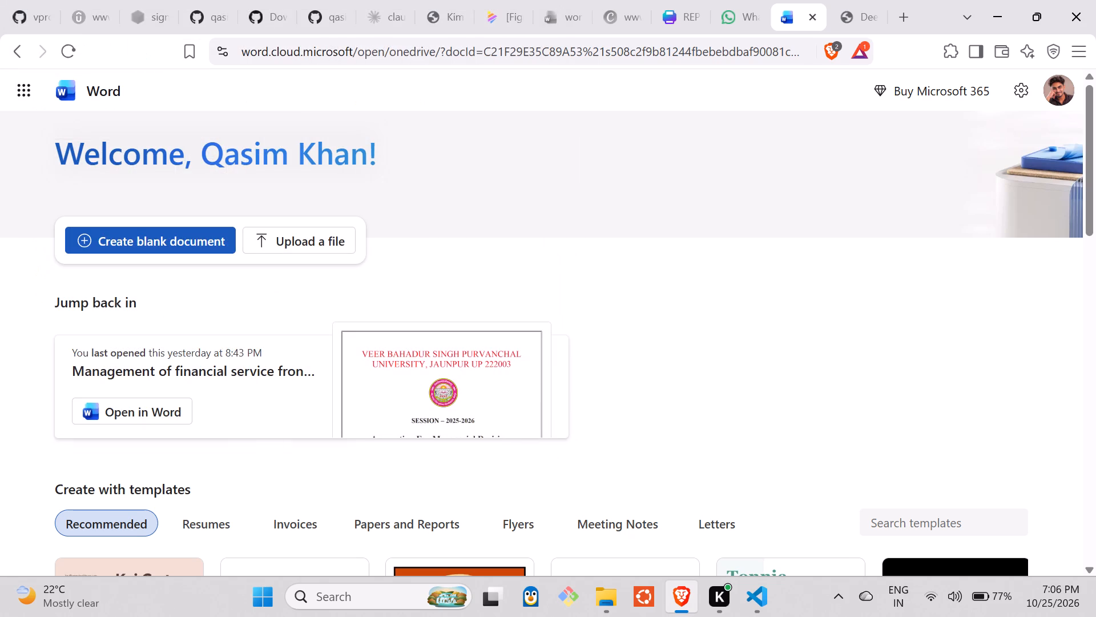
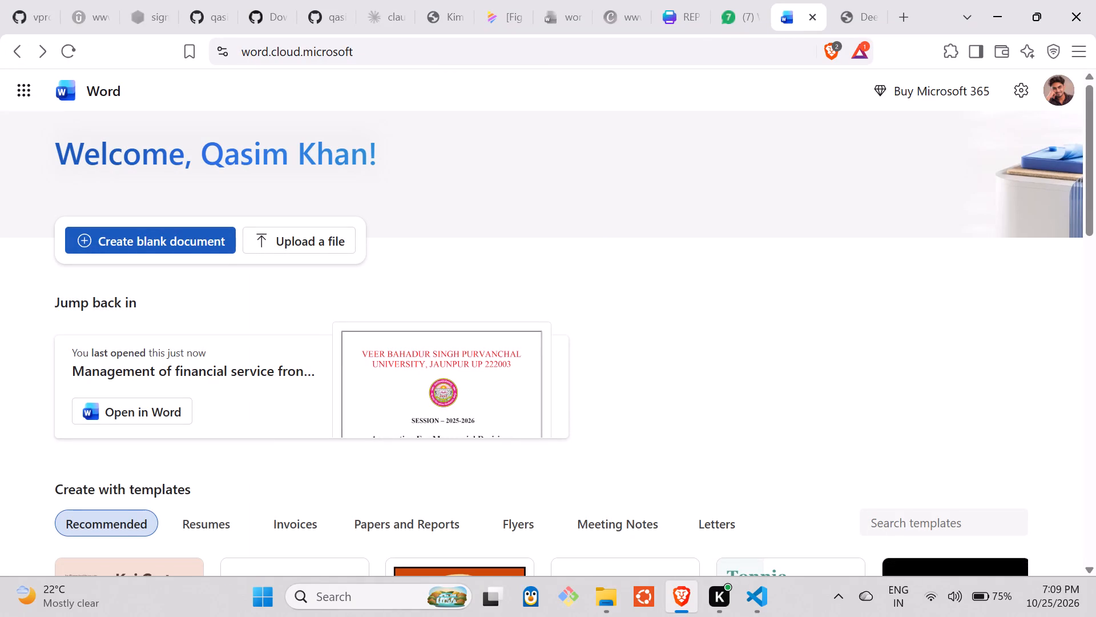
Open the document Project_Synopsis_Attendance_Management_System_AWS, the one without the 1 suffix, from the recent documents list.
{"action": "scroll", "coordinate": [565, 281], "scroll_direction": "down", "scroll_amount": 1}
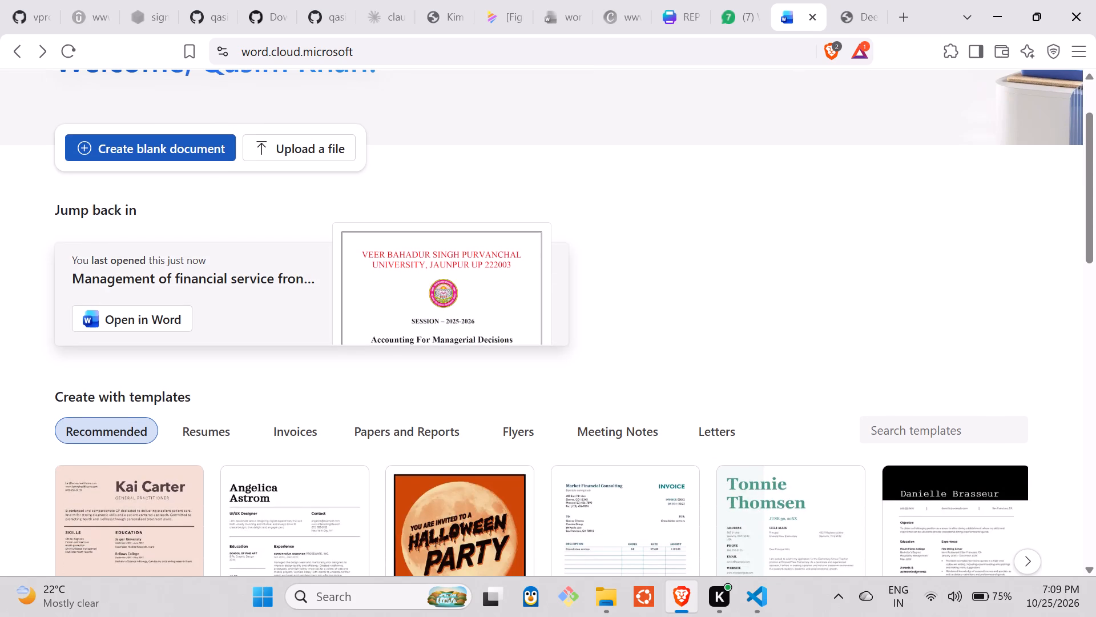
{"action": "scroll", "coordinate": [565, 281], "scroll_direction": "down", "scroll_amount": 1}
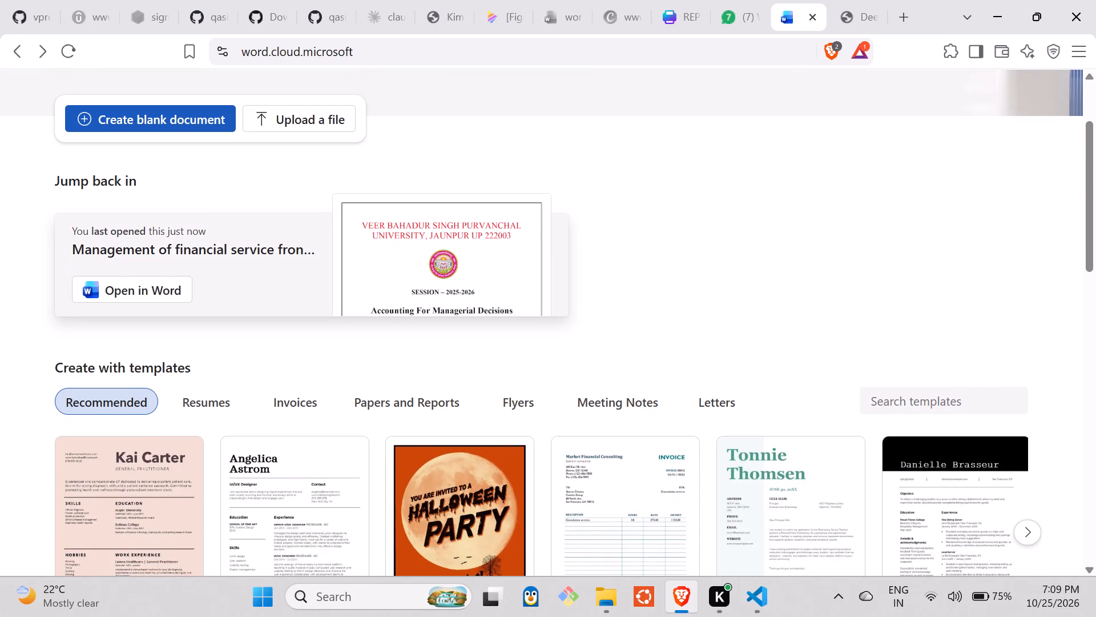
{"action": "left_click", "coordinate": [103, 187]}
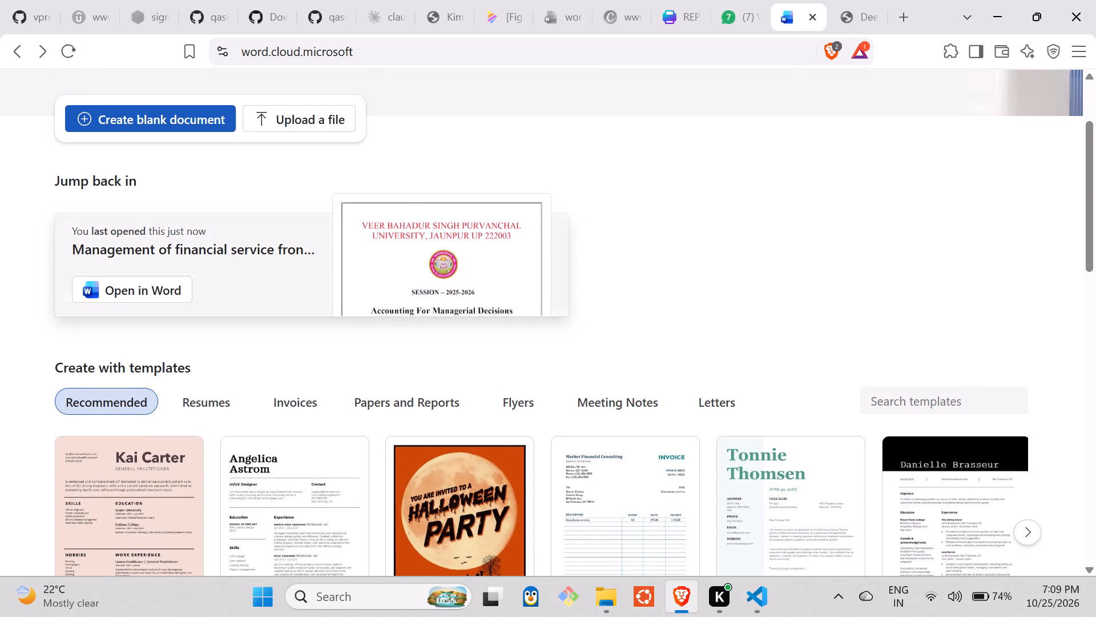
{"action": "scroll", "coordinate": [605, 284], "scroll_direction": "down", "scroll_amount": 3}
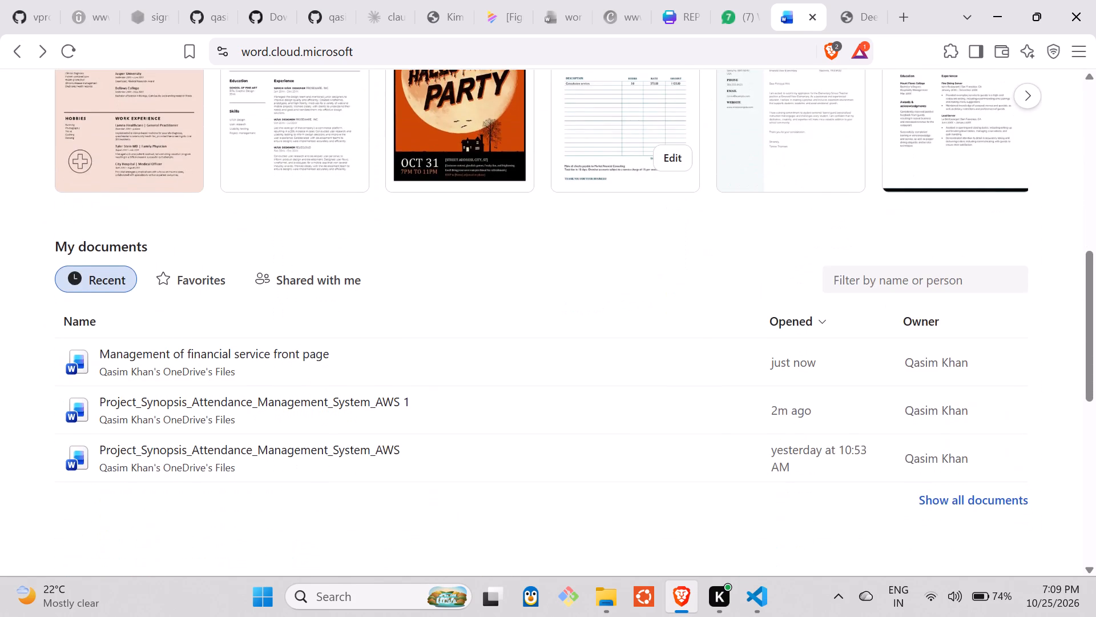
{"action": "scroll", "coordinate": [605, 284], "scroll_direction": "down", "scroll_amount": 1}
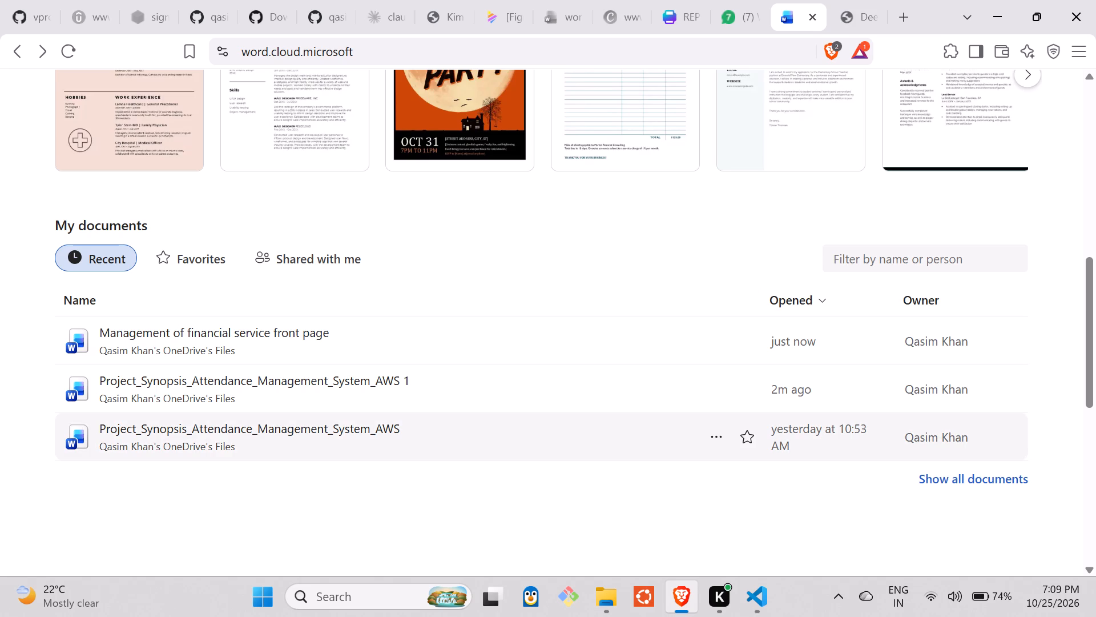
{"action": "left_click", "coordinate": [511, 432]}
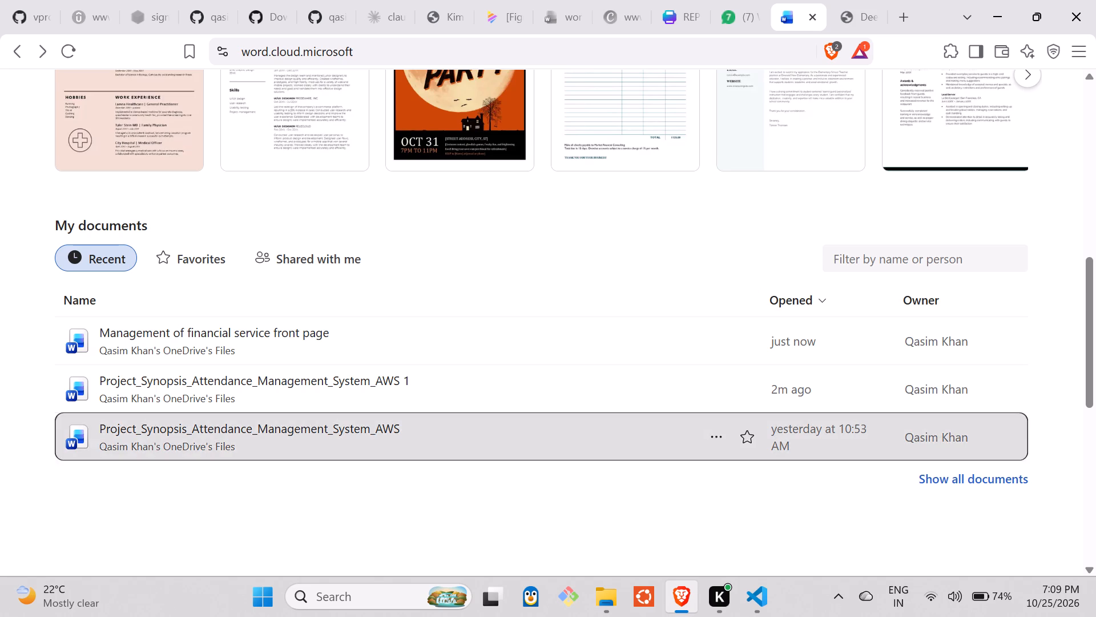
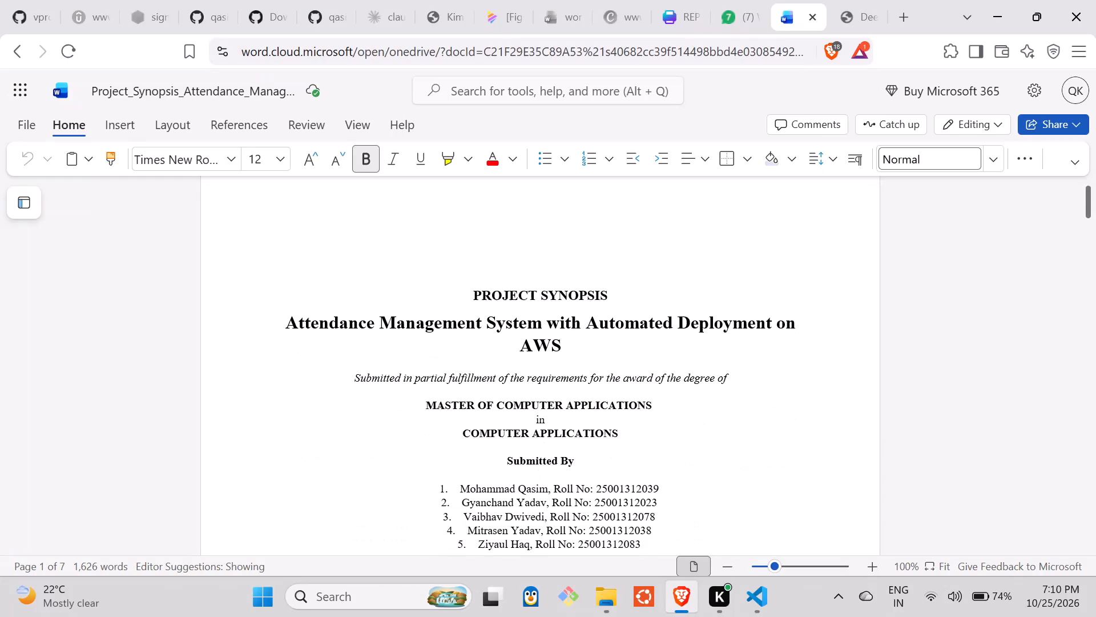
Accept the grammar suggestions in the Introduction and Background section's second paragraph: "systems including" with one space and "projects," with a comma.
{"action": "scroll", "coordinate": [284, 439], "scroll_direction": "down", "scroll_amount": 1}
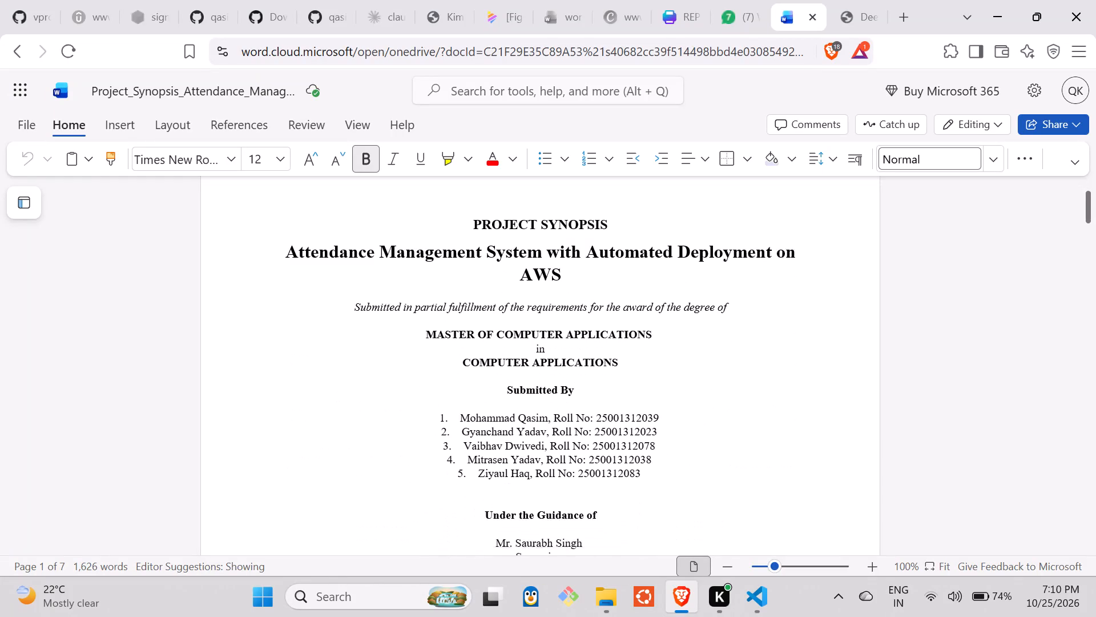
{"action": "scroll", "coordinate": [284, 439], "scroll_direction": "down", "scroll_amount": 1}
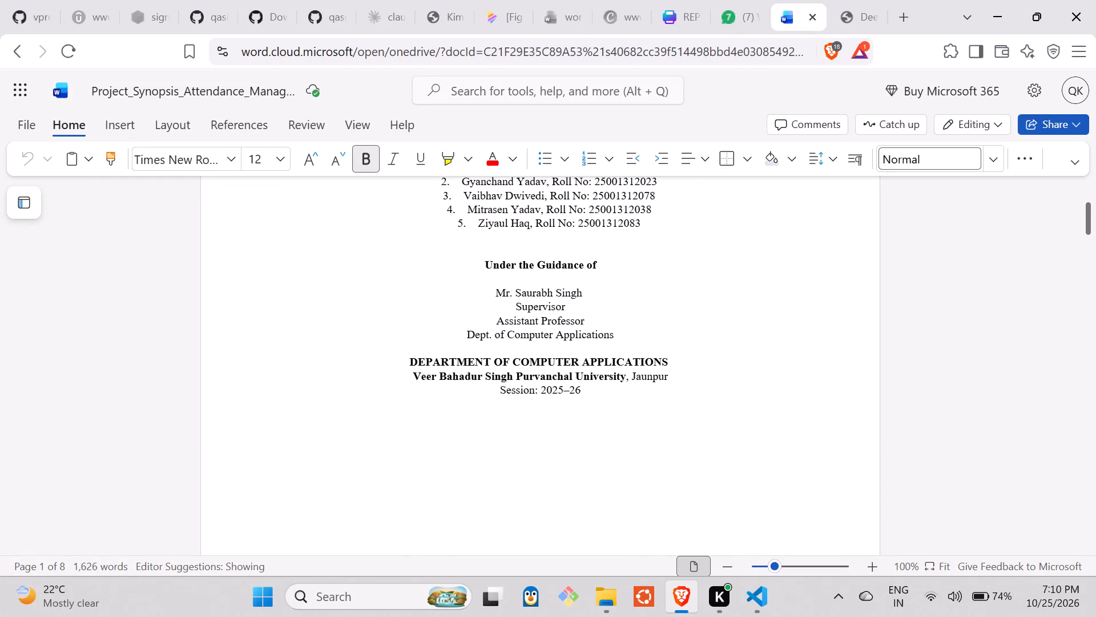
{"action": "scroll", "coordinate": [284, 439], "scroll_direction": "down", "scroll_amount": 1}
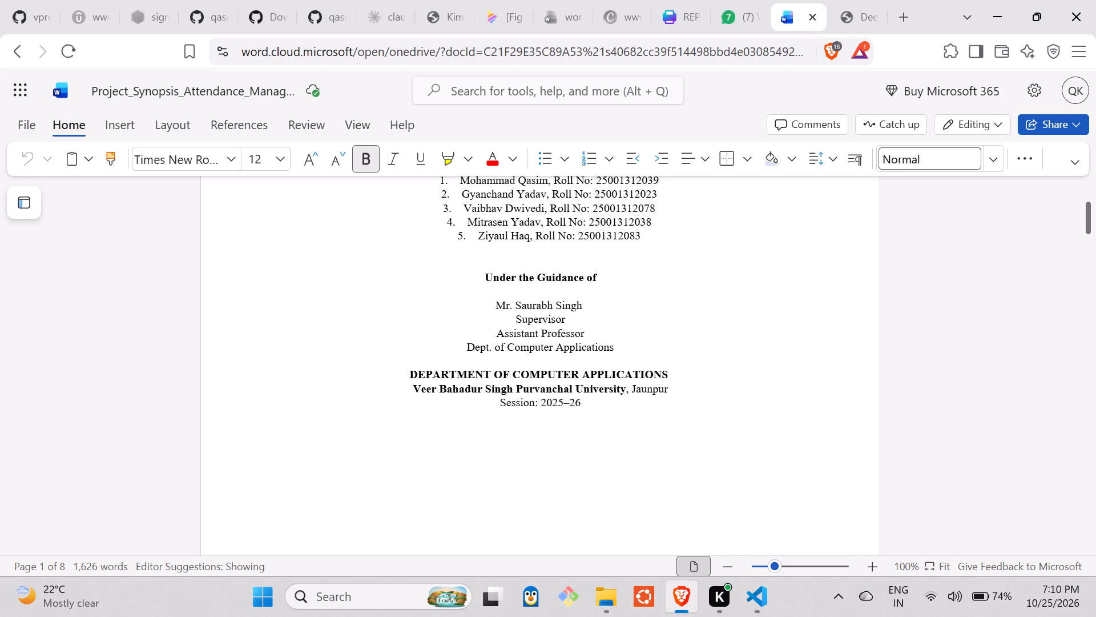
{"action": "scroll", "coordinate": [284, 439], "scroll_direction": "down", "scroll_amount": 2}
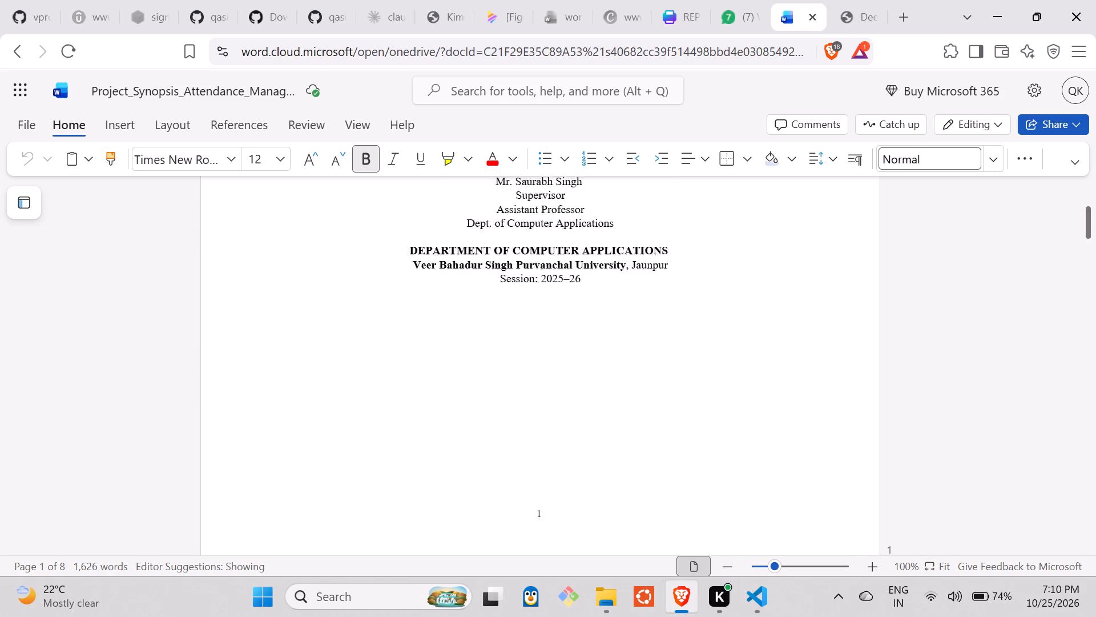
{"action": "scroll", "coordinate": [284, 439], "scroll_direction": "down", "scroll_amount": 2}
{"action": "scroll", "coordinate": [284, 439], "scroll_direction": "right", "scroll_amount": 1}
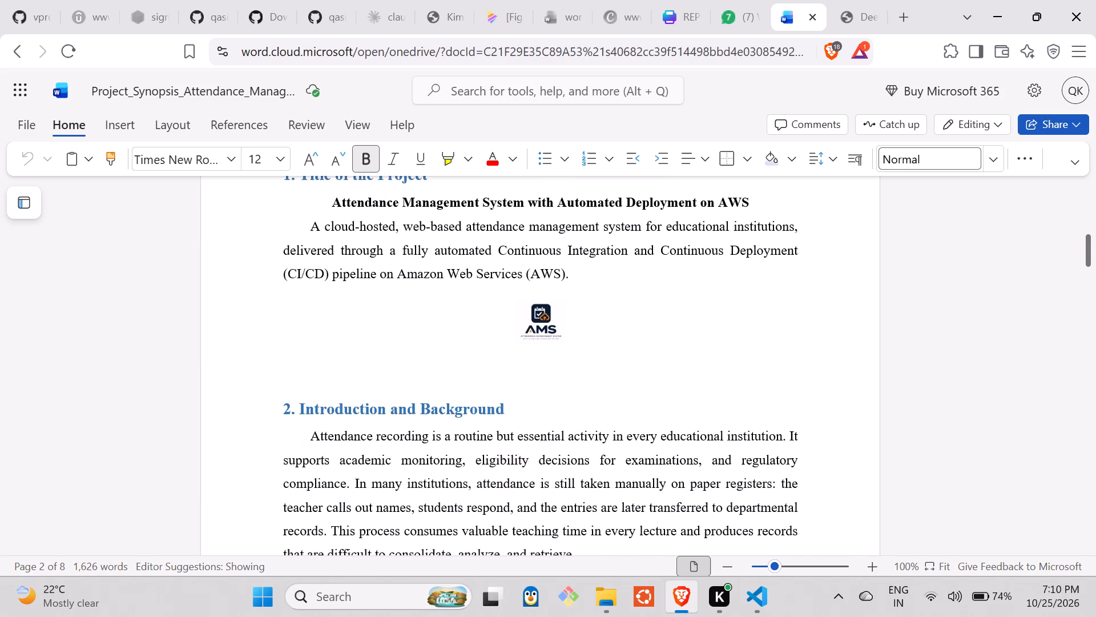
{"action": "scroll", "coordinate": [284, 439], "scroll_direction": "down", "scroll_amount": 2}
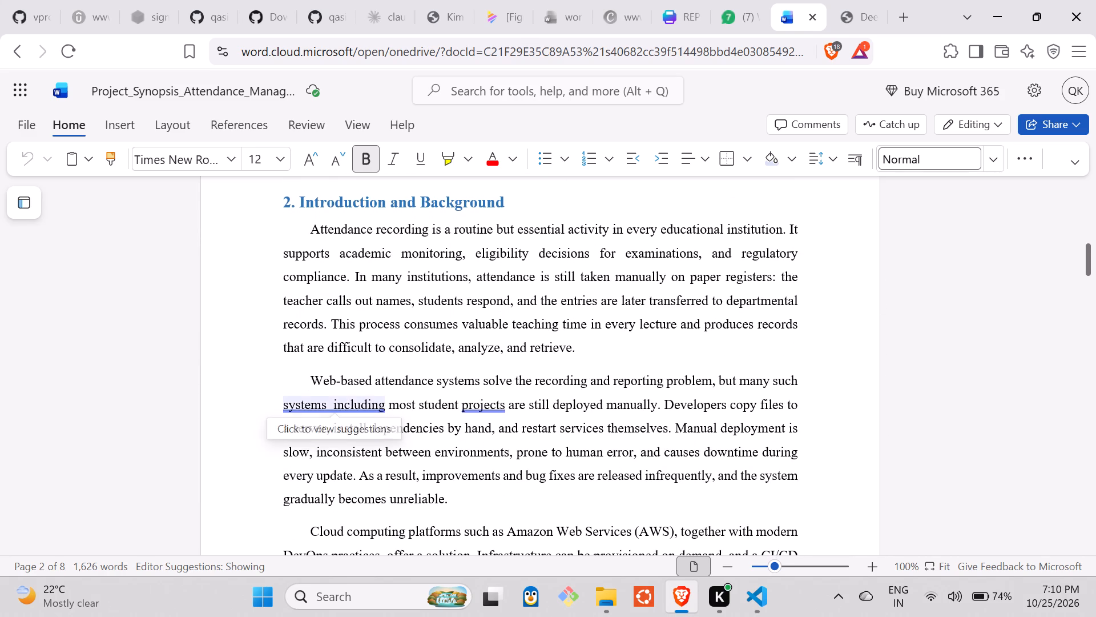
{"action": "left_click", "coordinate": [316, 408]}
{"action": "left_click", "coordinate": [330, 473]}
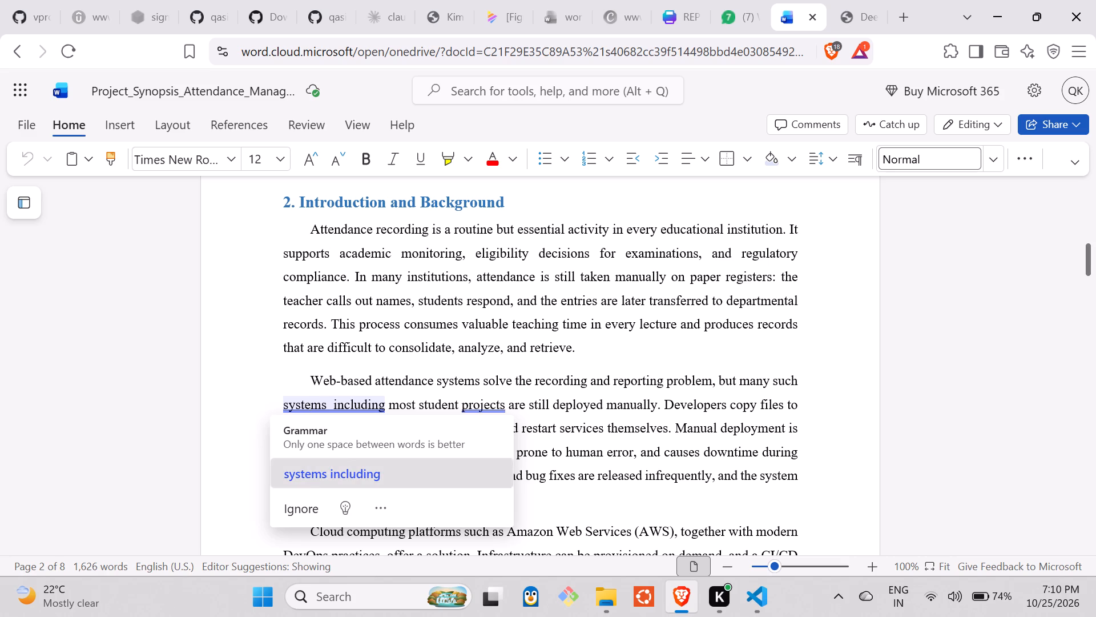
{"action": "left_click", "coordinate": [474, 412]}
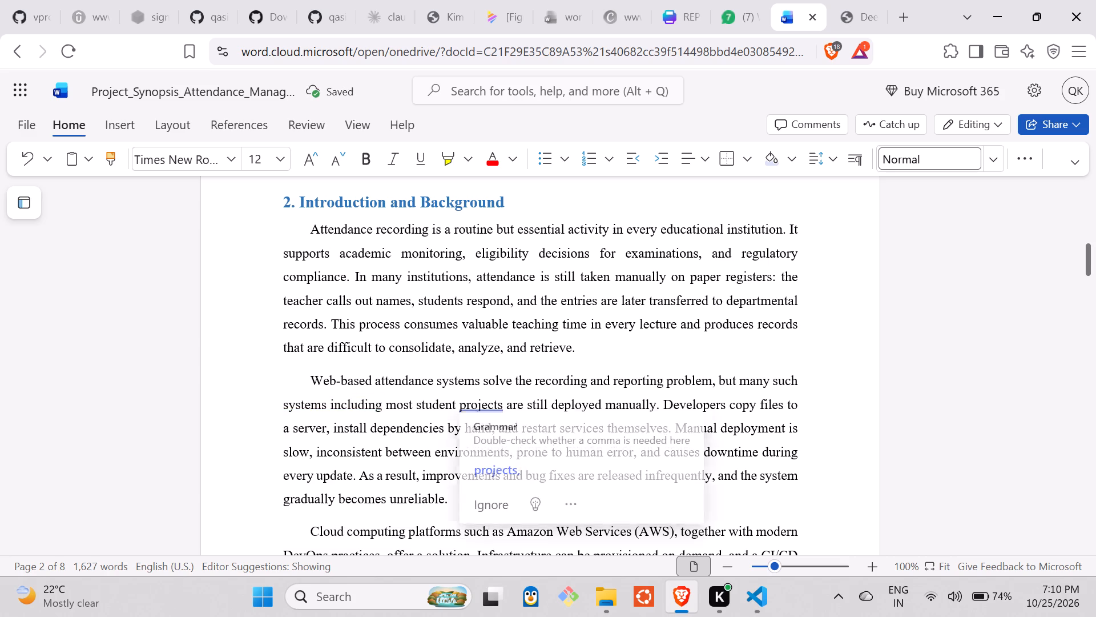
{"action": "left_click", "coordinate": [489, 467]}
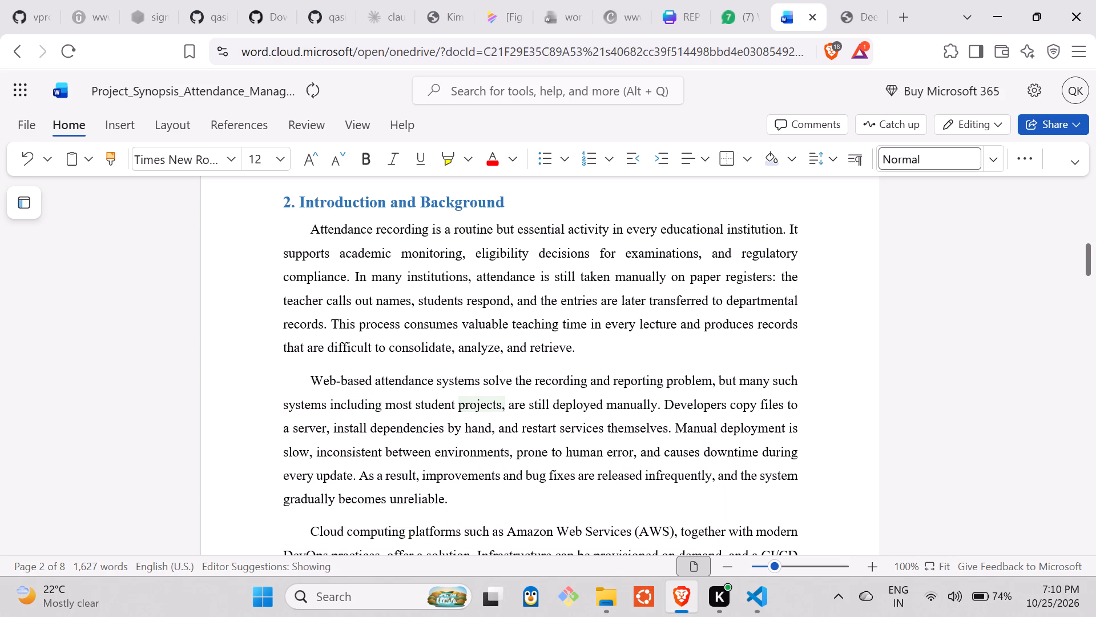
Review the rest of the Introduction and the Problem Statement section for flagged grammar issues.
{"action": "scroll", "coordinate": [243, 424], "scroll_direction": "down", "scroll_amount": 3}
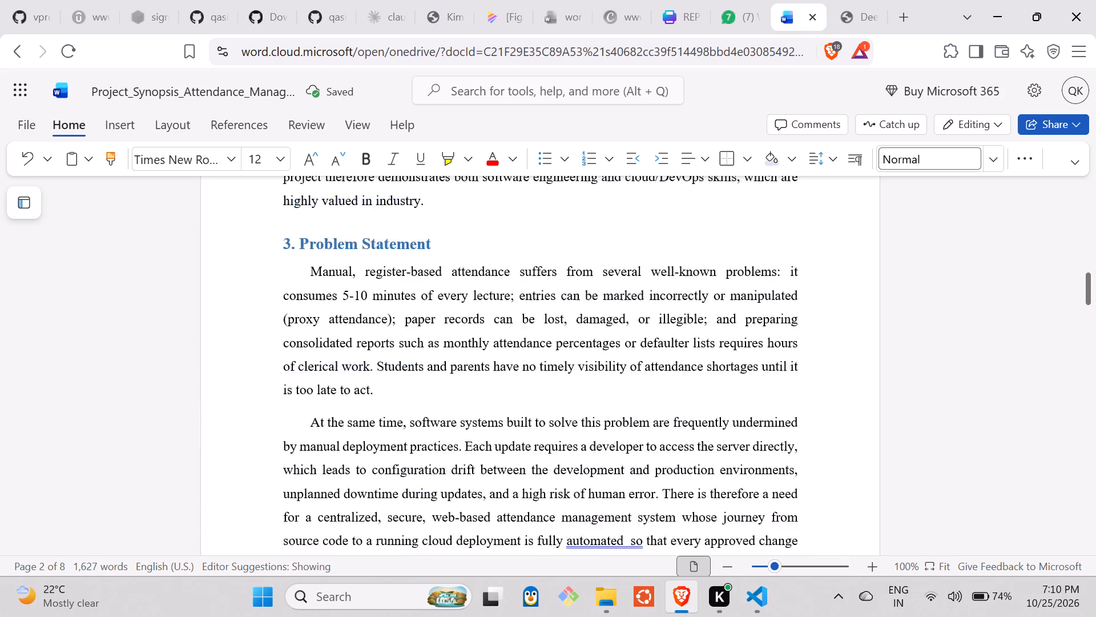
{"action": "scroll", "coordinate": [243, 424], "scroll_direction": "down", "scroll_amount": 2}
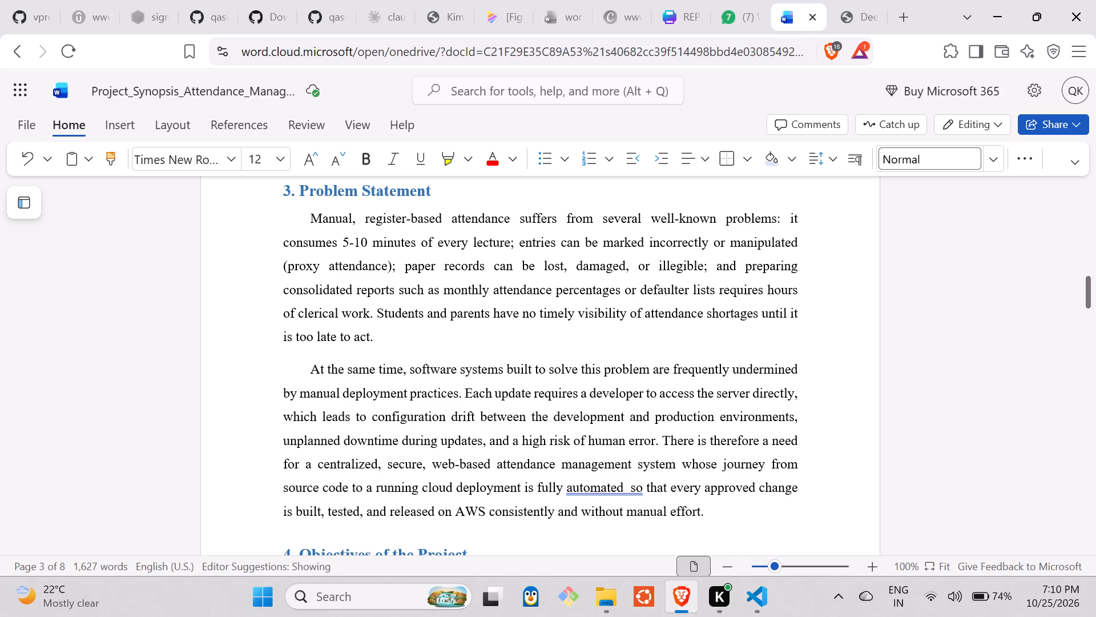
{"action": "scroll", "coordinate": [243, 424], "scroll_direction": "down", "scroll_amount": 1}
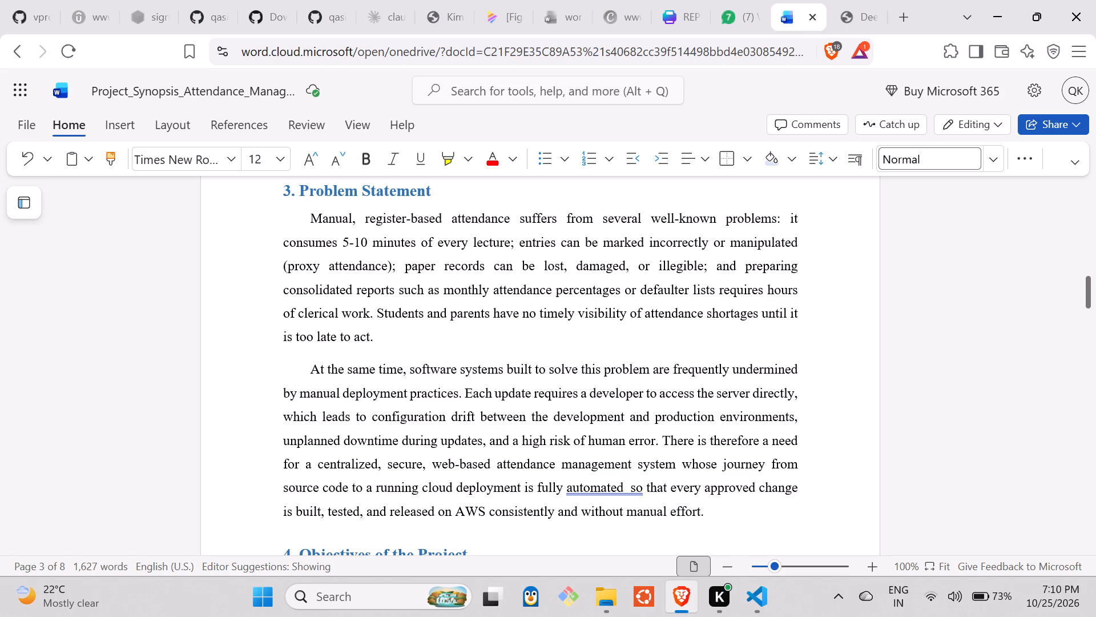
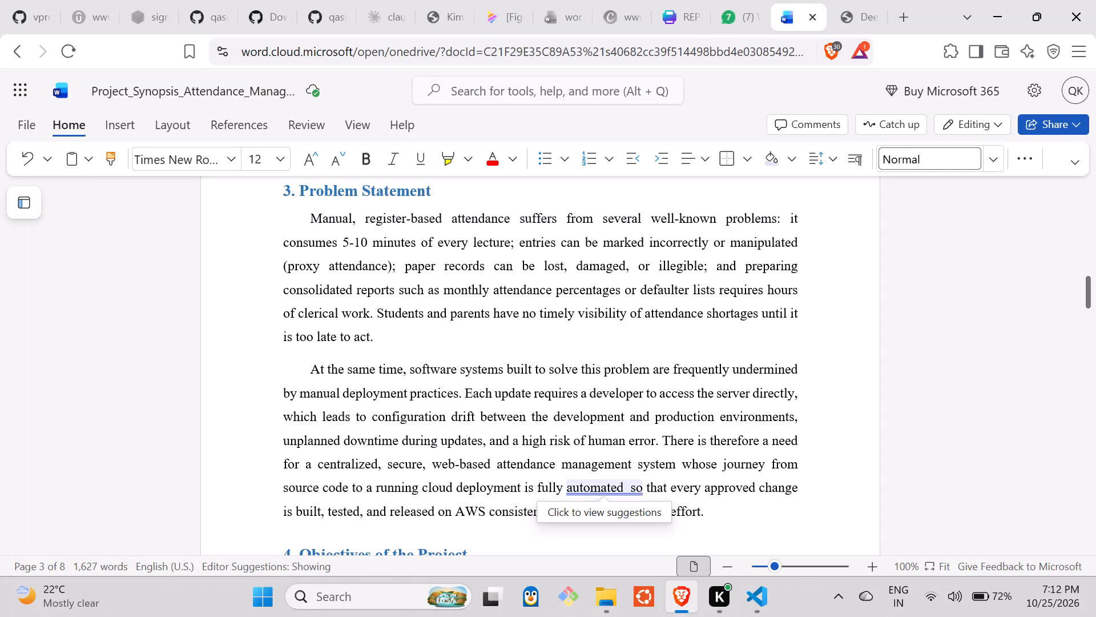
Accept the grammar suggestions "automated so" with one space in the Problem Statement and "computing" in the AWS deployment objective.
{"action": "left_click", "coordinate": [610, 494]}
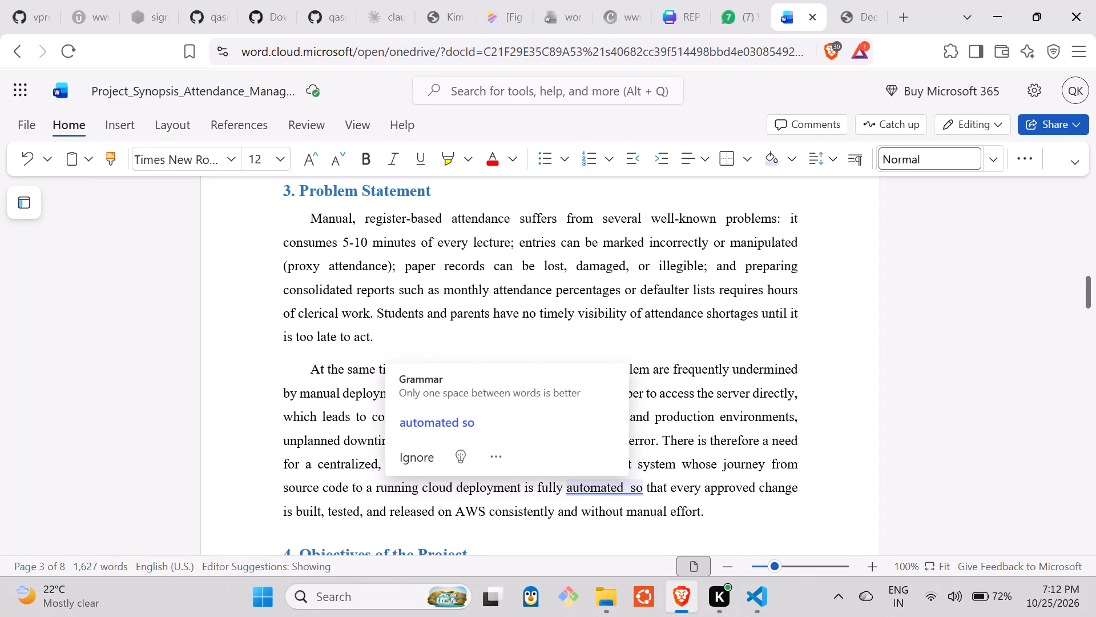
{"action": "left_click", "coordinate": [485, 426]}
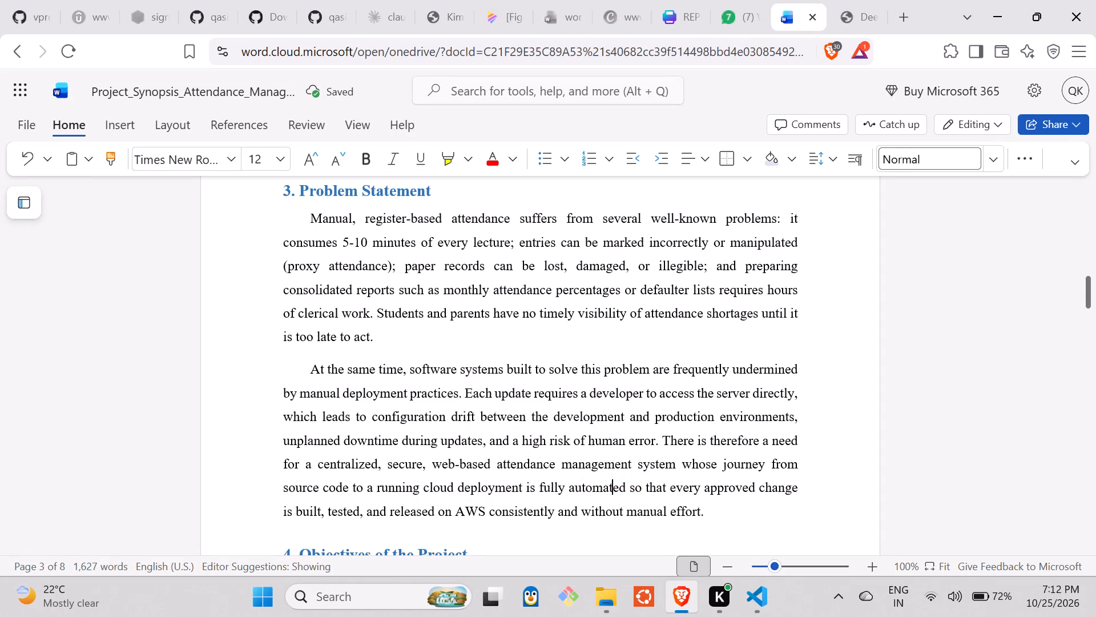
{"action": "scroll", "coordinate": [258, 380], "scroll_direction": "down", "scroll_amount": 2}
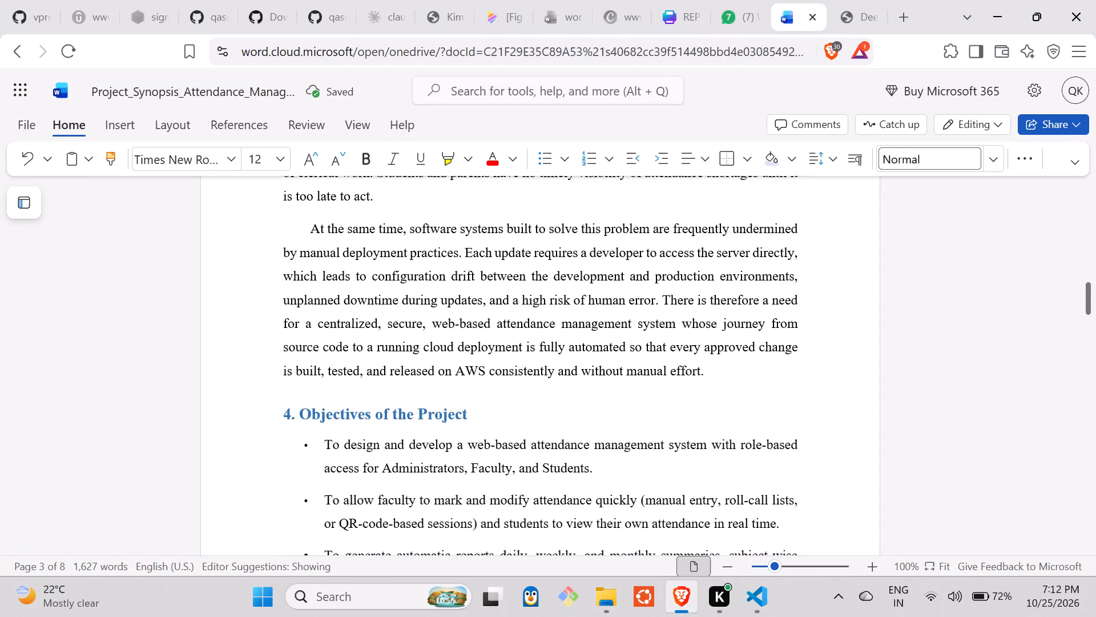
{"action": "scroll", "coordinate": [258, 380], "scroll_direction": "down", "scroll_amount": 3}
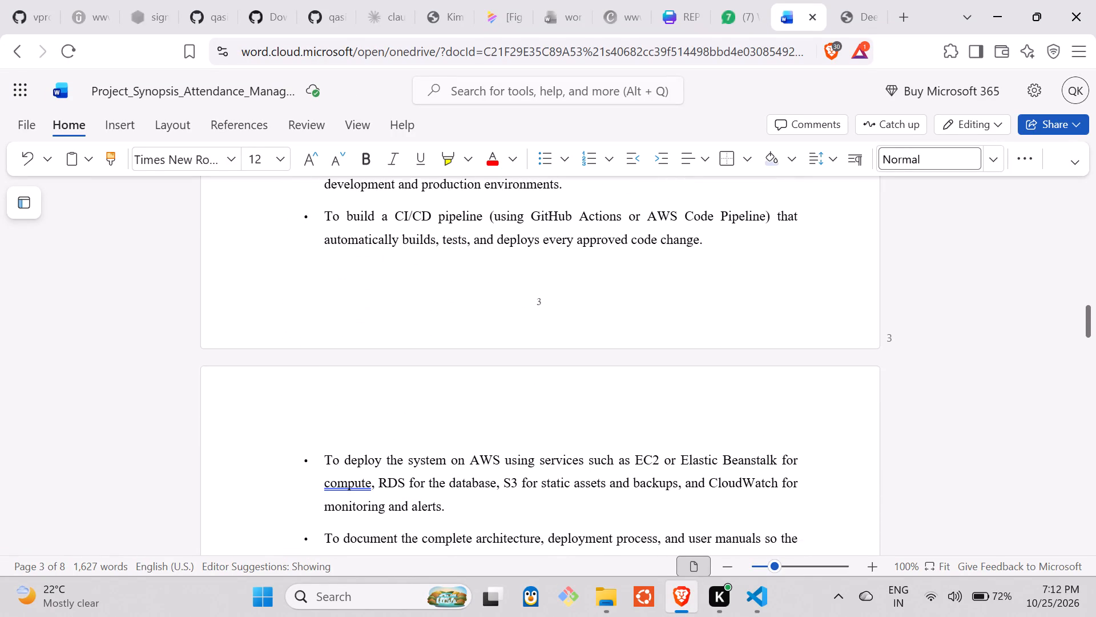
{"action": "scroll", "coordinate": [258, 380], "scroll_direction": "down", "scroll_amount": 1}
{"action": "left_click", "coordinate": [347, 387]}
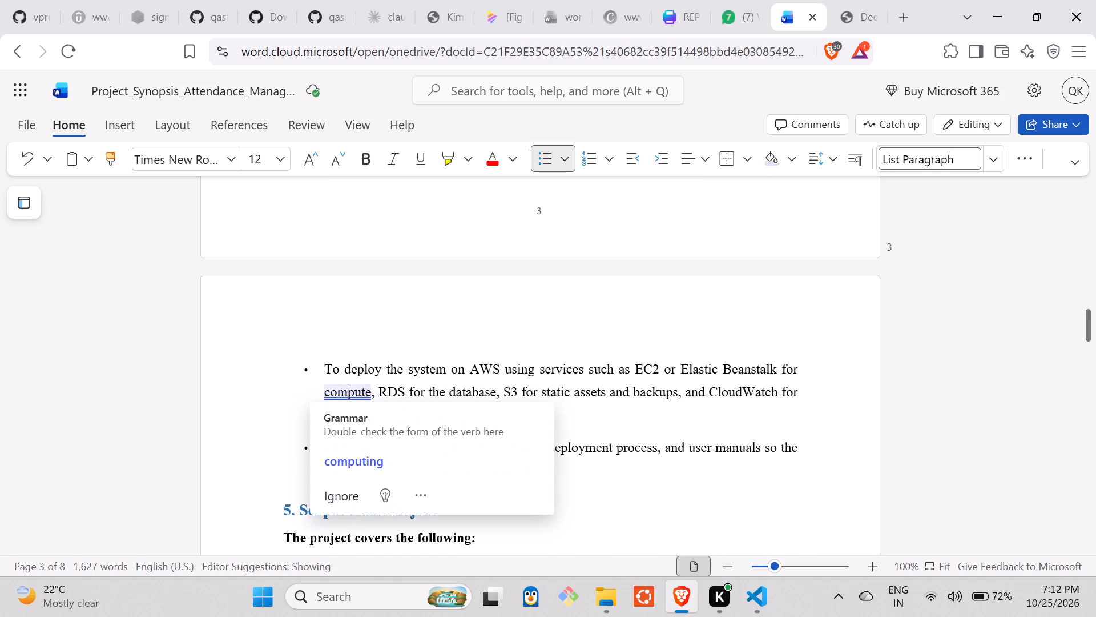
{"action": "left_click", "coordinate": [362, 457]}
{"action": "scroll", "coordinate": [301, 392], "scroll_direction": "down", "scroll_amount": 1}
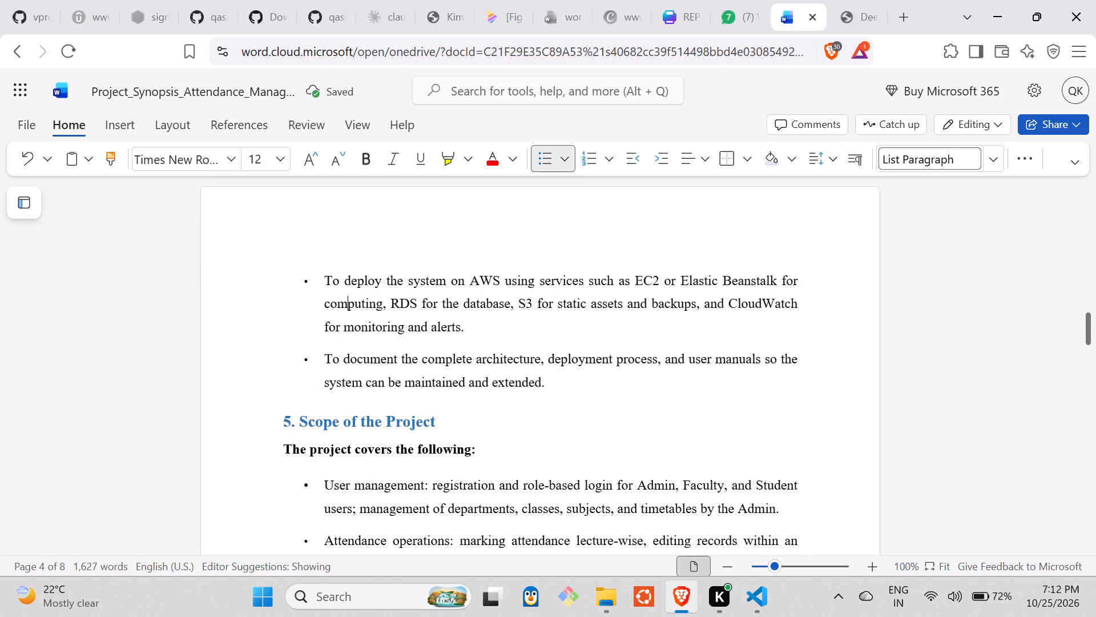
Delete two blank lines above the "PROJECT SYNOPSIS" heading on the cover page.
{"action": "scroll", "coordinate": [301, 392], "scroll_direction": "up", "scroll_amount": 8}
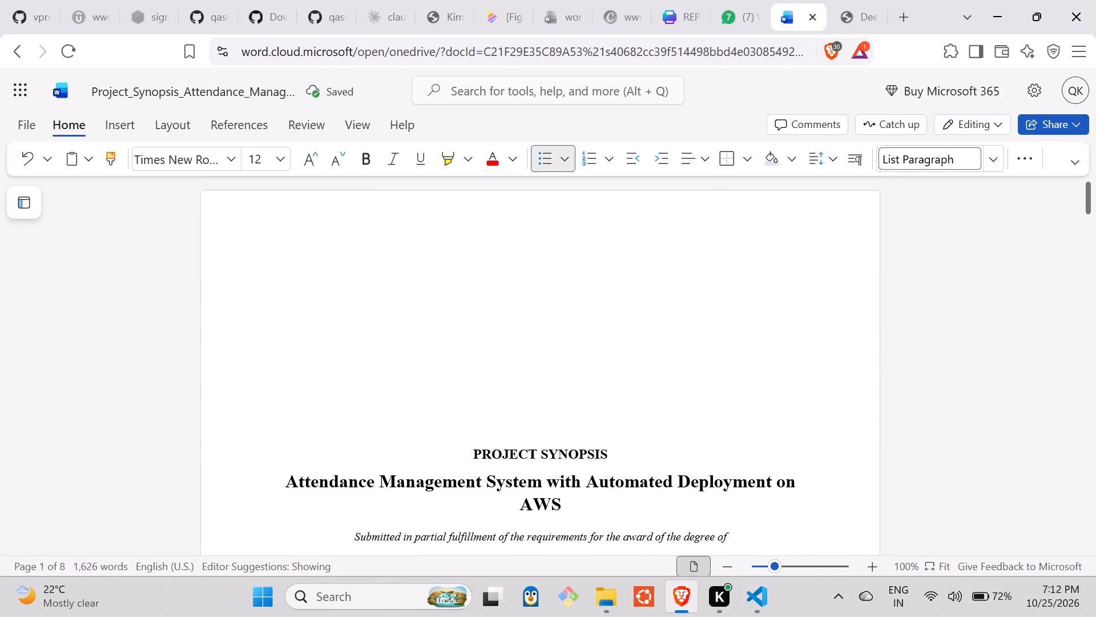
{"action": "scroll", "coordinate": [301, 392], "scroll_direction": "down", "scroll_amount": 2}
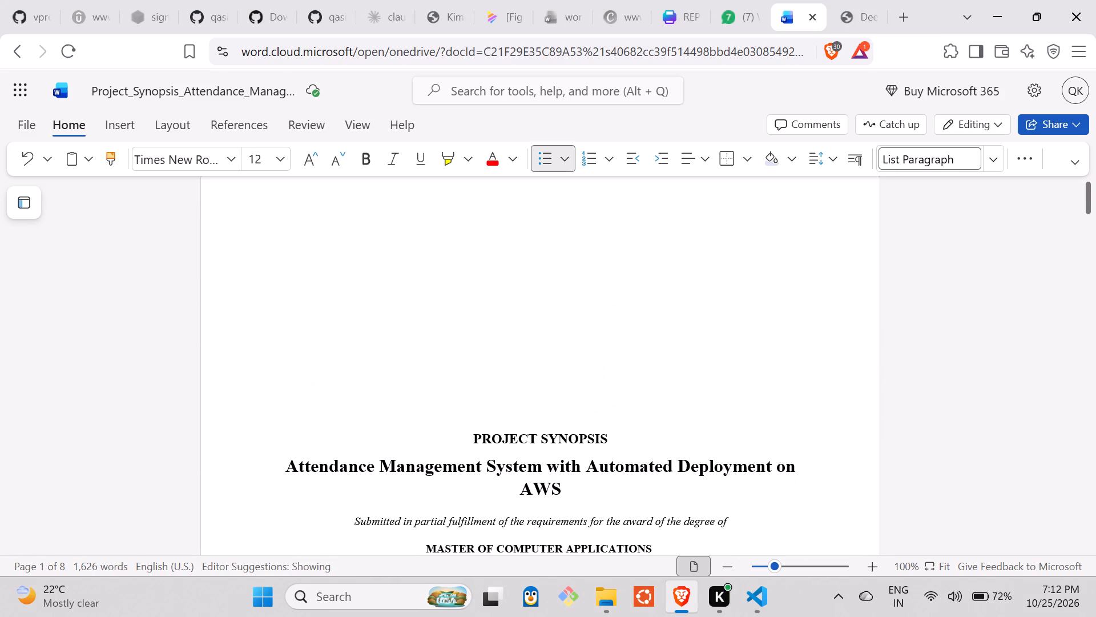
{"action": "scroll", "coordinate": [301, 392], "scroll_direction": "down", "scroll_amount": 1}
{"action": "left_click", "coordinate": [452, 419]}
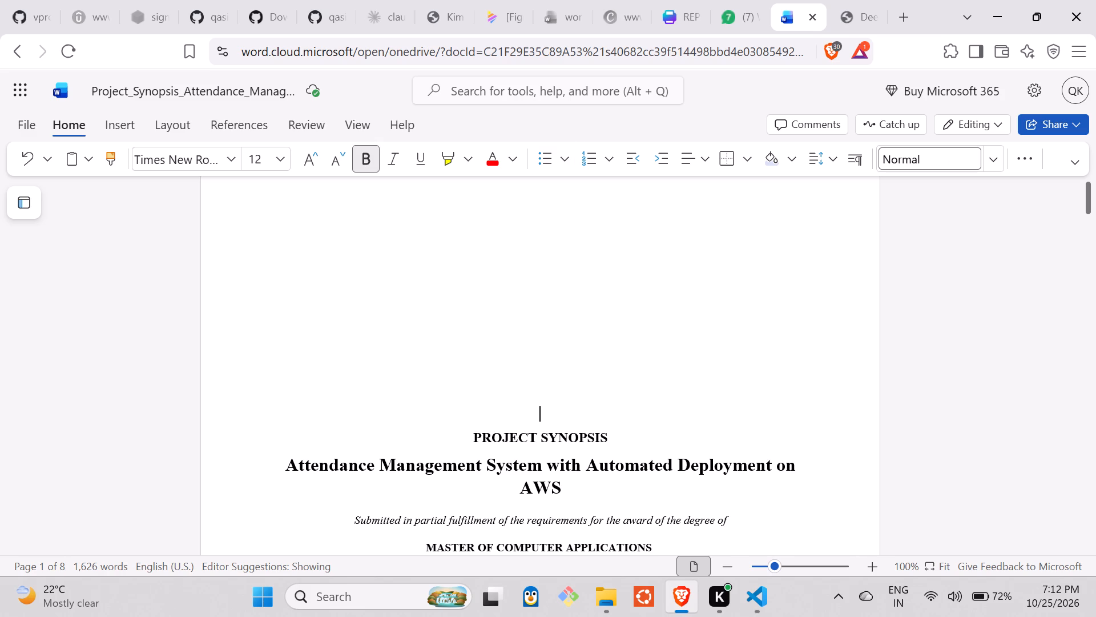
{"action": "key", "text": "BackSpace"}
{"action": "key", "text": "BackSpace"}
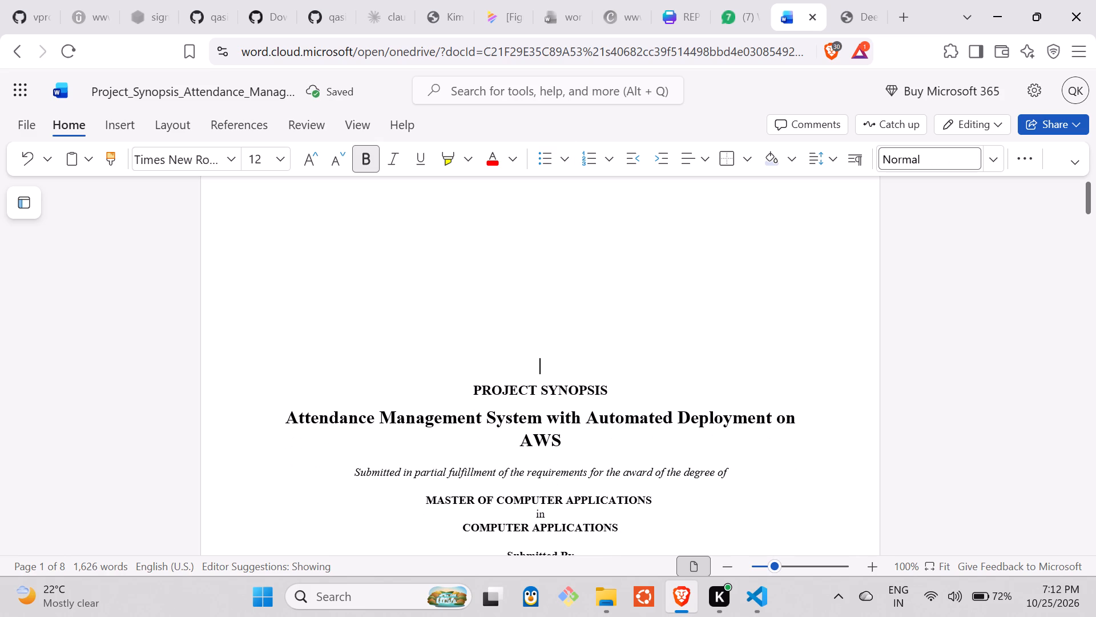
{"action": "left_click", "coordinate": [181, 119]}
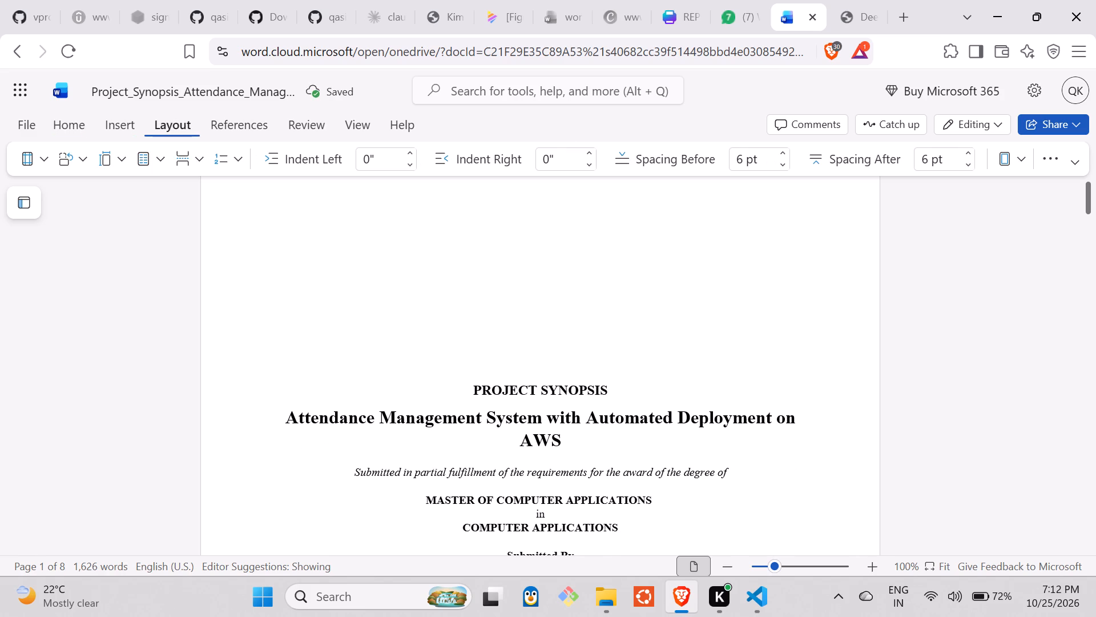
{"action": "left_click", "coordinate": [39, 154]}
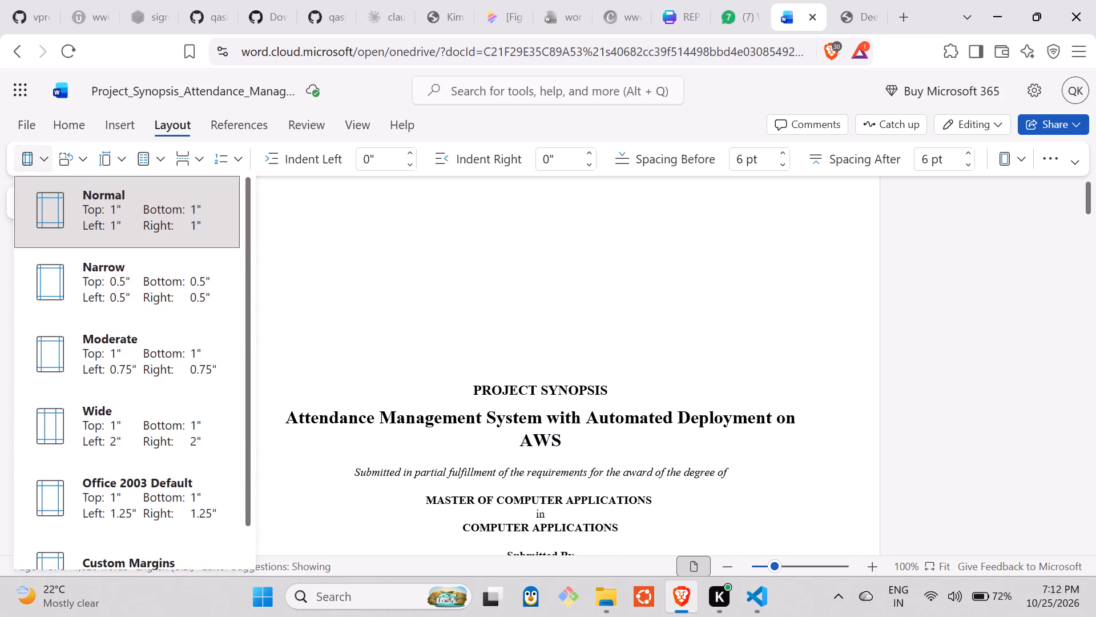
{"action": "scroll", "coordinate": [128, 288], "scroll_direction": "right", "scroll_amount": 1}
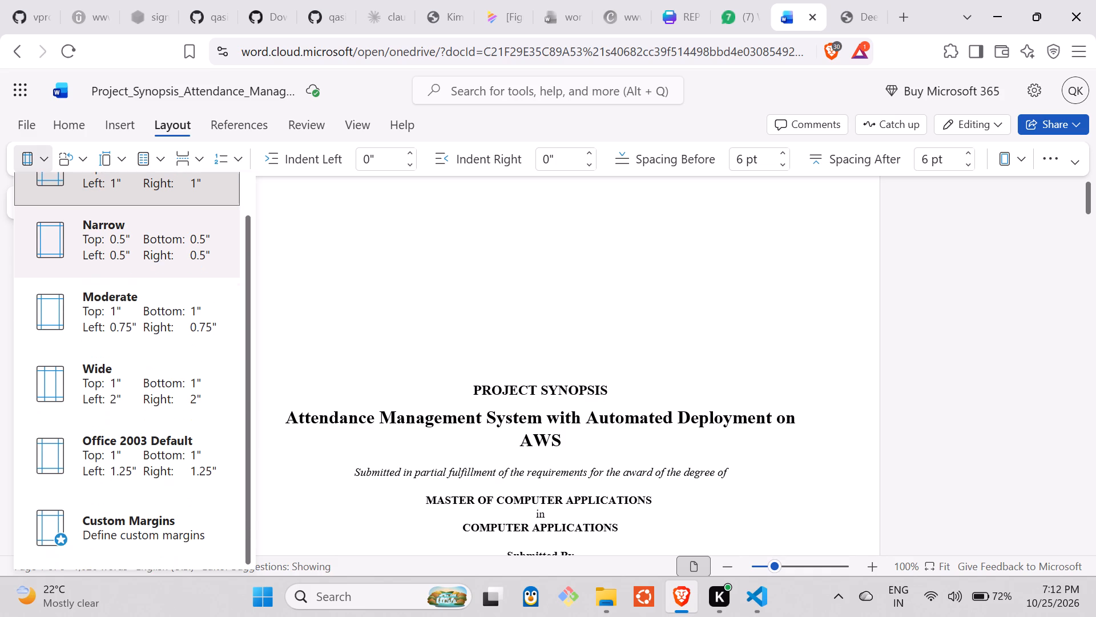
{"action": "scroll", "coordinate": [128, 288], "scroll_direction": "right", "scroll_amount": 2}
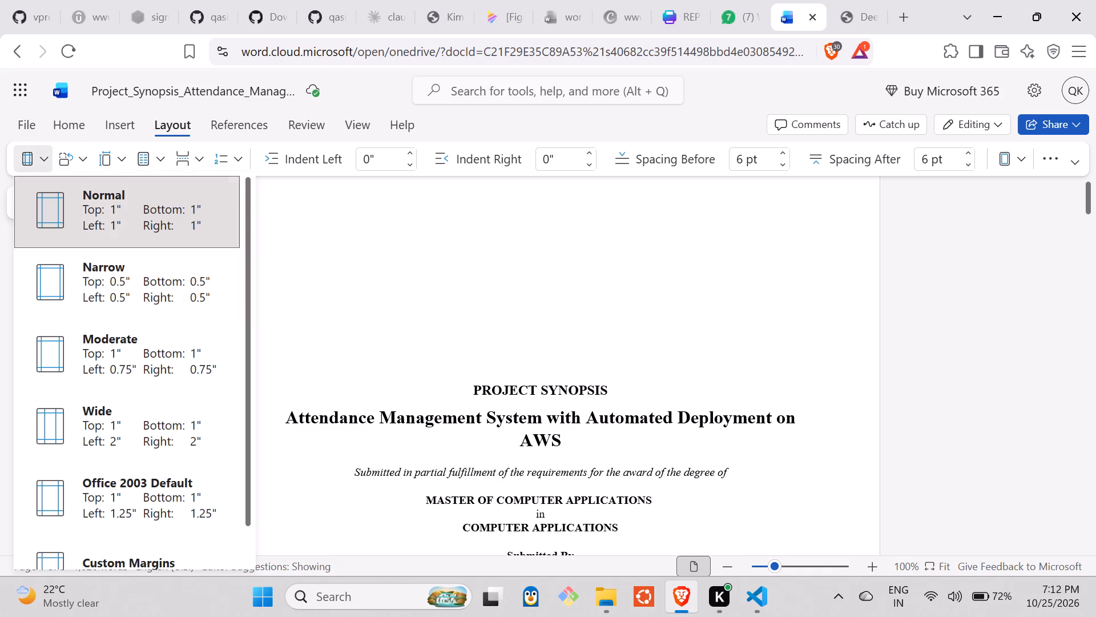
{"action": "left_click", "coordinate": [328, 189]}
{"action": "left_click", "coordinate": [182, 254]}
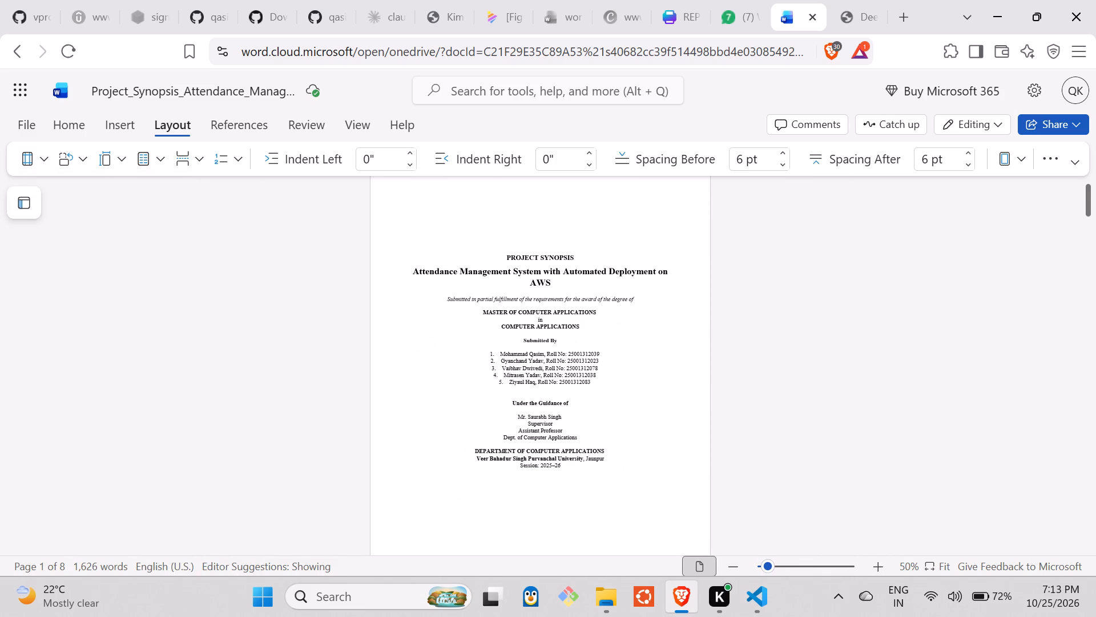
Set the font size of the cover page title "Attendance Management System with Automated Deployment on AWS" to 18.
{"action": "scroll", "coordinate": [200, 289], "scroll_direction": "up", "scroll_amount": 1}
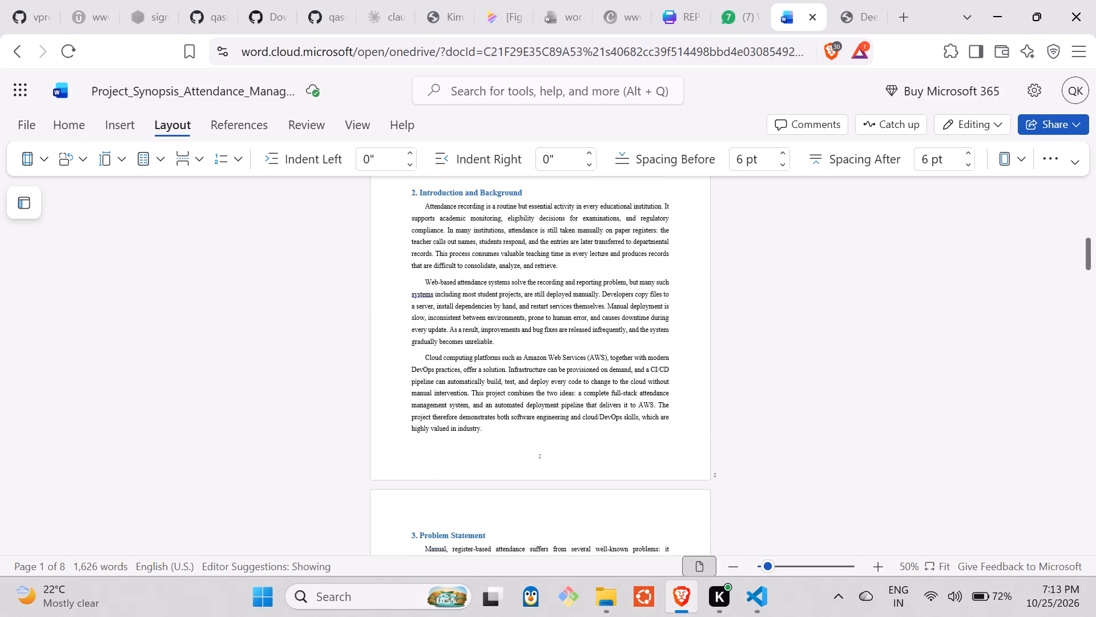
{"action": "scroll", "coordinate": [200, 289], "scroll_direction": "up", "scroll_amount": 4}
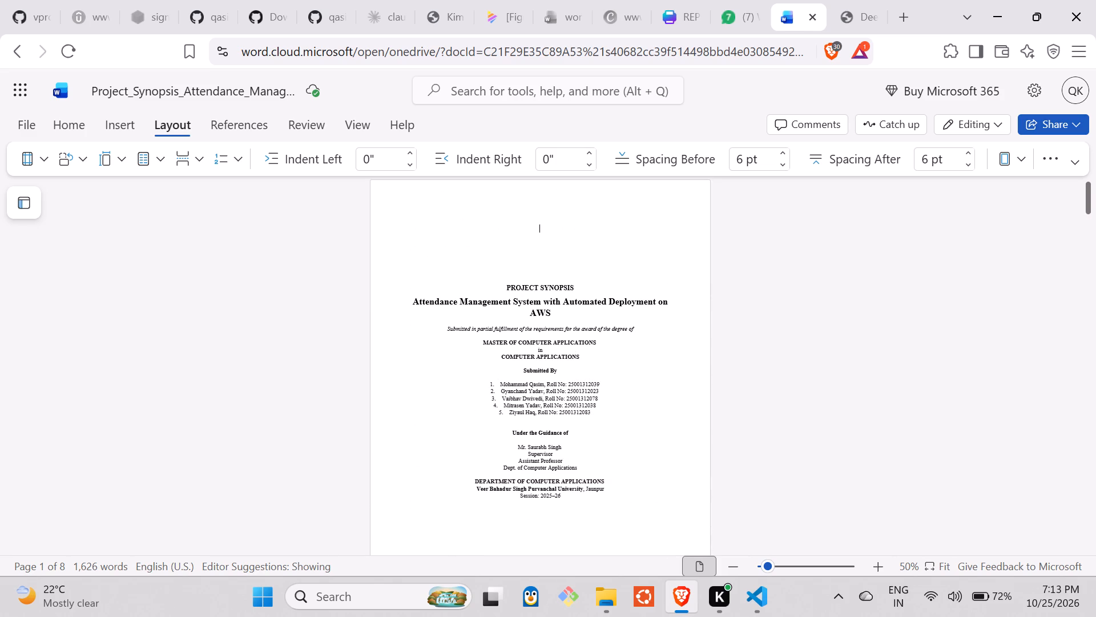
{"action": "left_click", "coordinate": [543, 312]}
{"action": "left_click", "coordinate": [88, 124]}
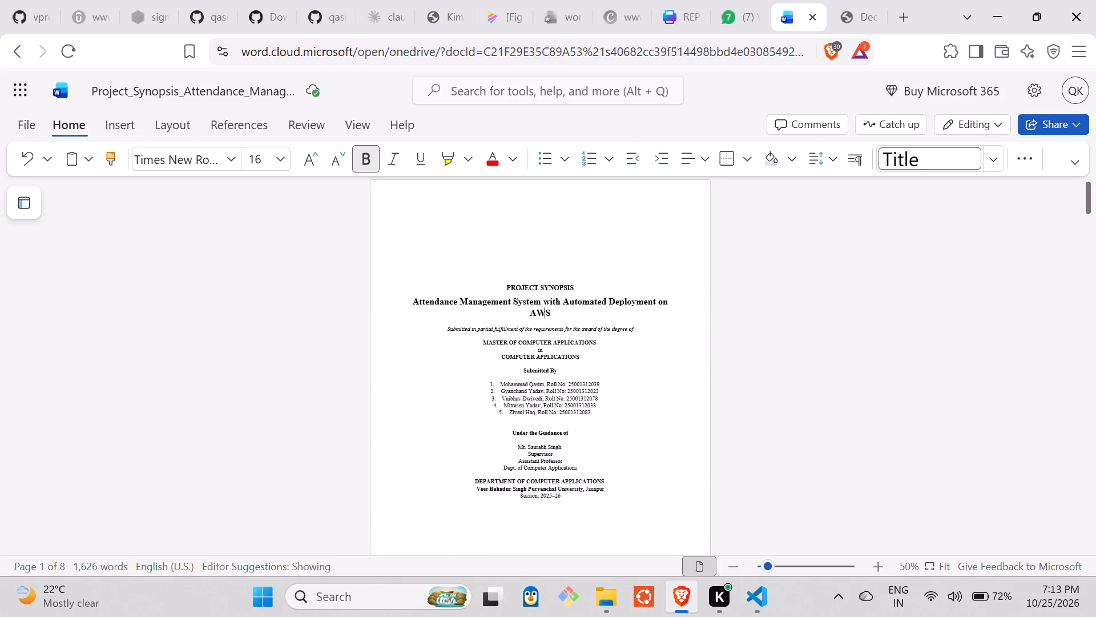
{"action": "left_click", "coordinate": [546, 306]}
{"action": "left_click_drag", "start_coordinate": [403, 301], "coordinate": [544, 318]}
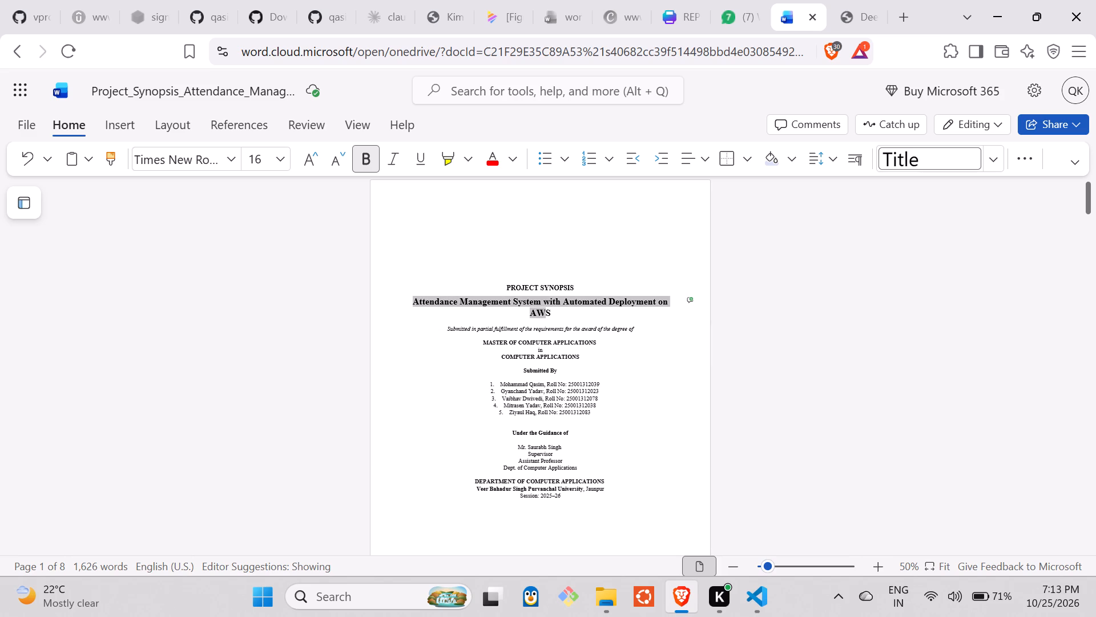
{"action": "left_click_drag", "start_coordinate": [544, 318], "coordinate": [550, 314]}
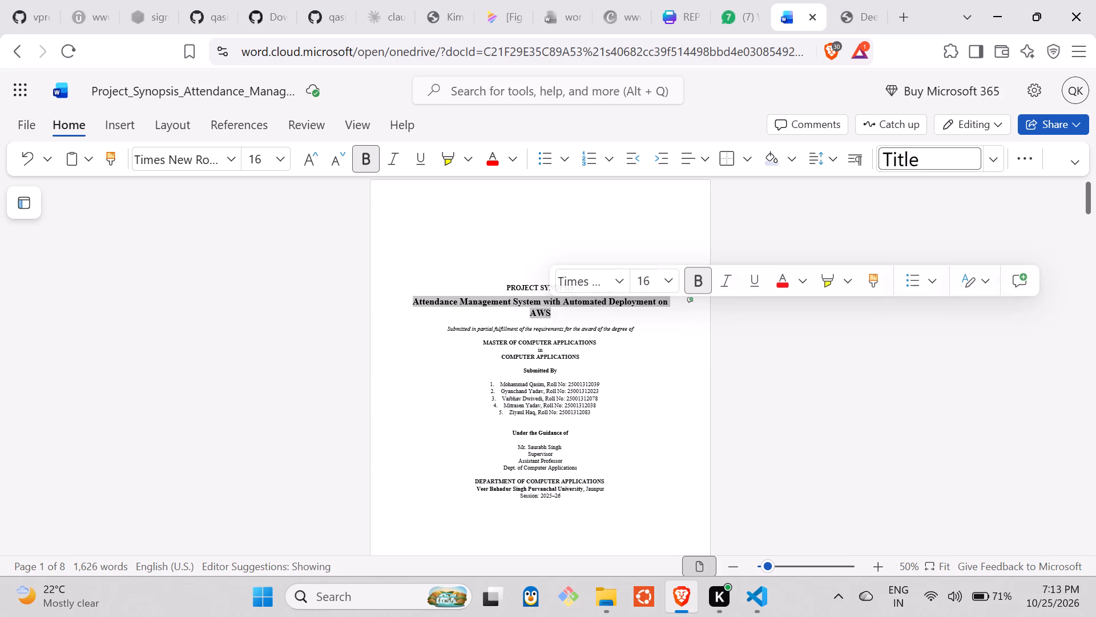
{"action": "left_click", "coordinate": [671, 281]}
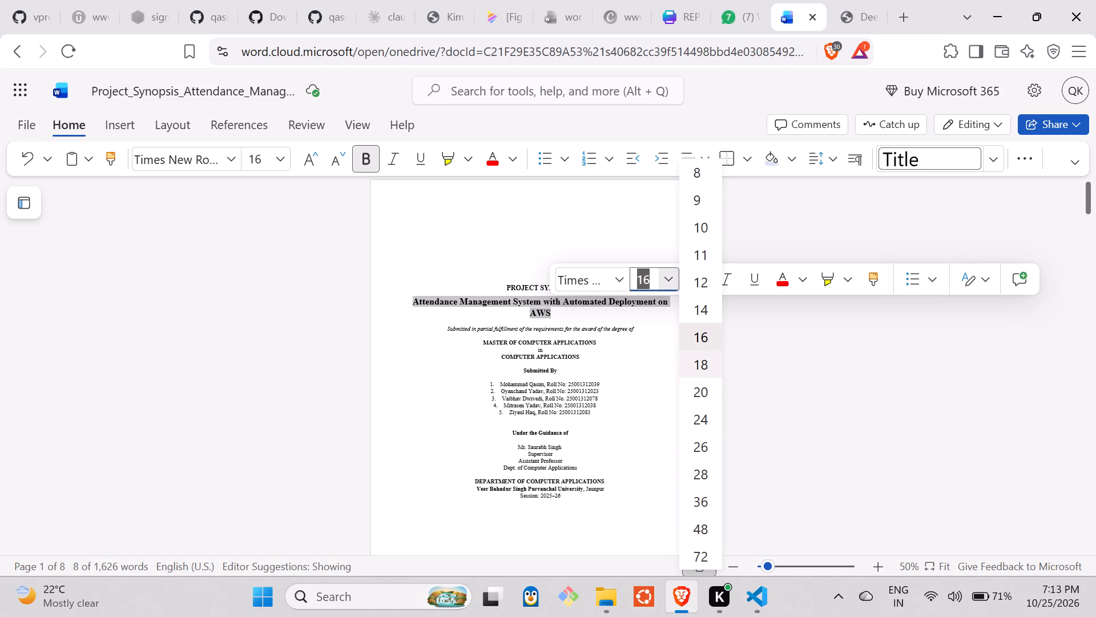
{"action": "left_click", "coordinate": [707, 370]}
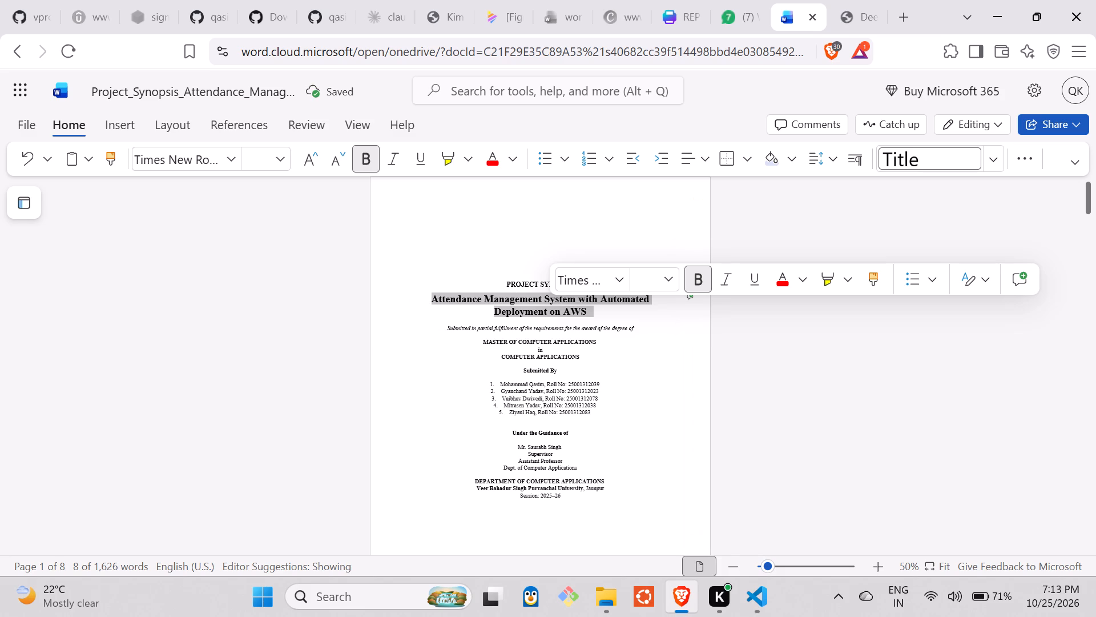
{"action": "left_click", "coordinate": [743, 394]}
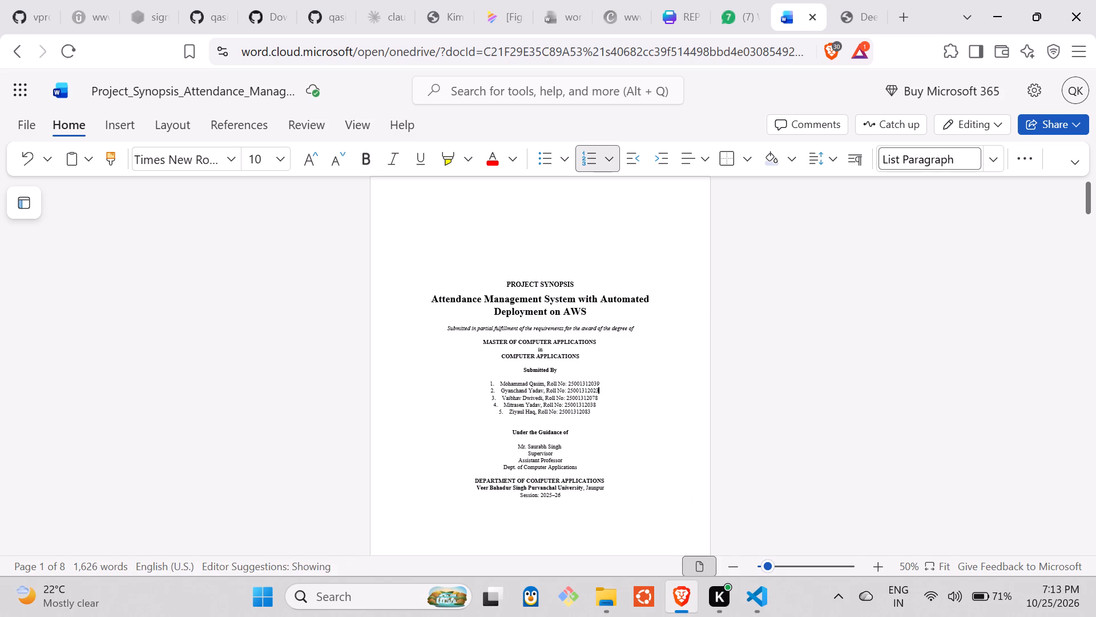
Set the font size of the italic "Submitted in partial fulfillment" line below the title to 12.
{"action": "left_click", "coordinate": [594, 303]}
{"action": "left_click", "coordinate": [618, 332]}
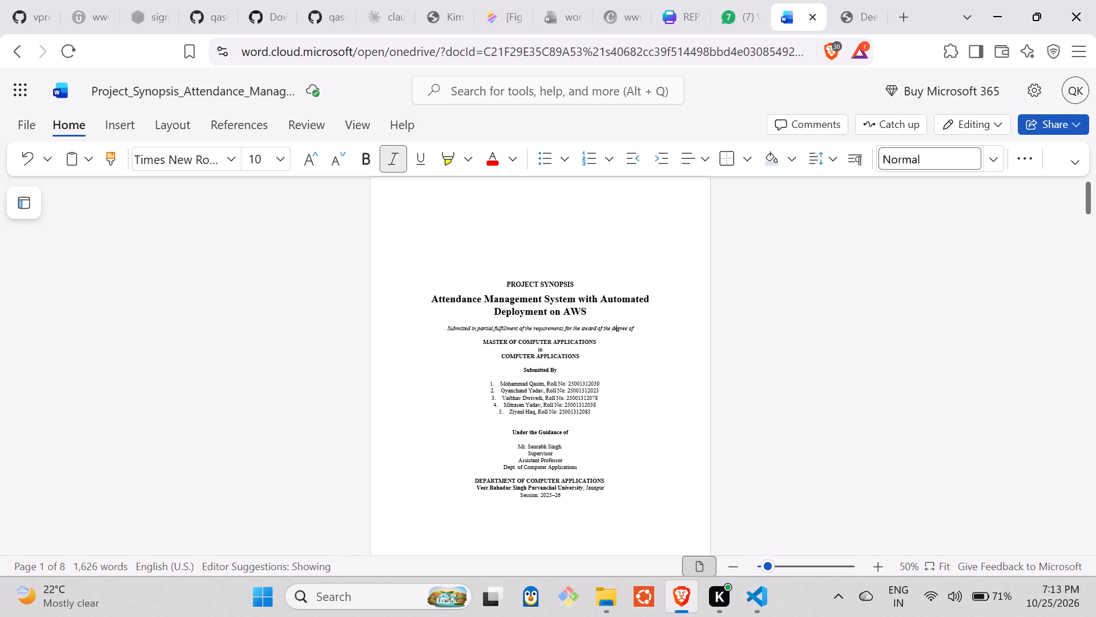
{"action": "left_click_drag", "start_coordinate": [442, 328], "coordinate": [503, 330]}
{"action": "left_click_drag", "start_coordinate": [503, 330], "coordinate": [632, 332]}
{"action": "left_click", "coordinate": [260, 291]}
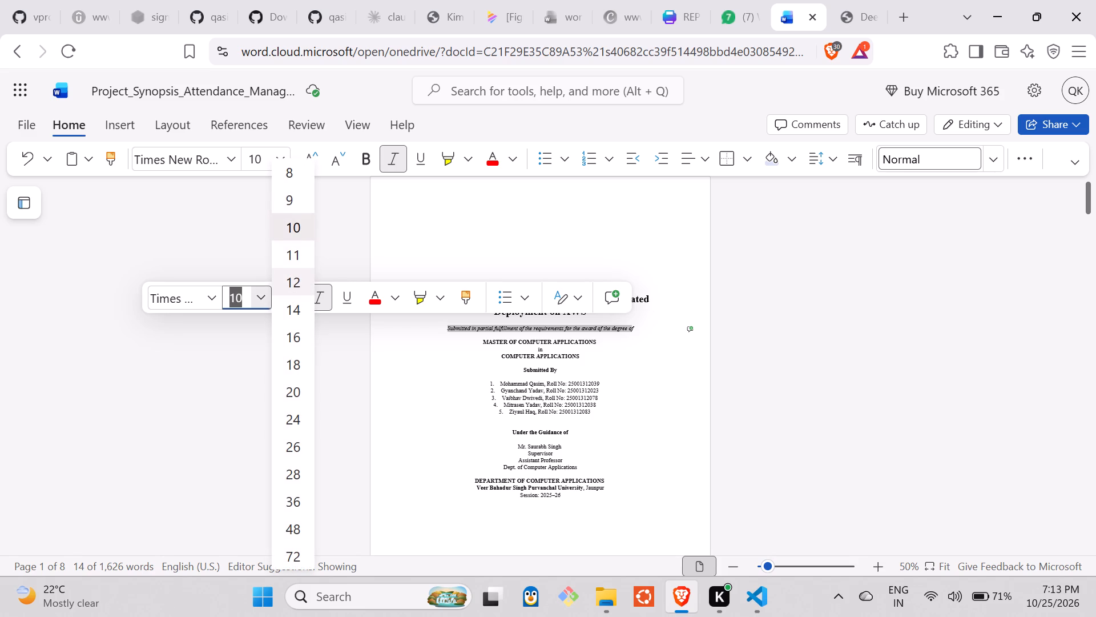
{"action": "left_click", "coordinate": [295, 279]}
{"action": "left_click", "coordinate": [329, 354]}
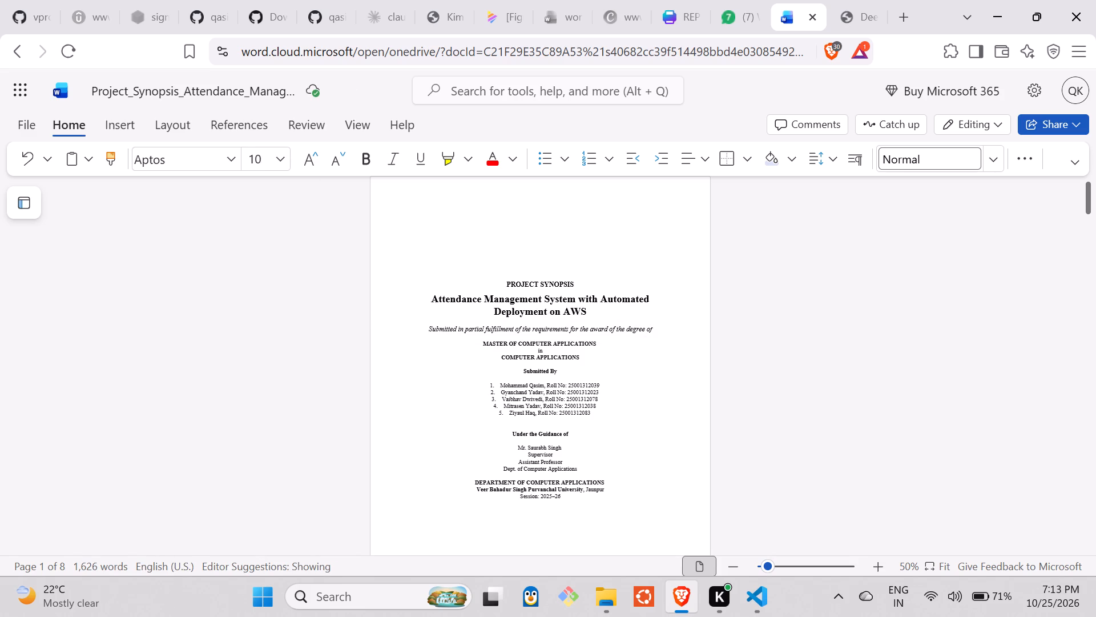
Set the font size to 12 for the cover page lines from "MASTER OF COMPUTER APPLICATIONS" through the numbered student list.
{"action": "left_click", "coordinate": [500, 337]}
{"action": "left_click", "coordinate": [526, 358]}
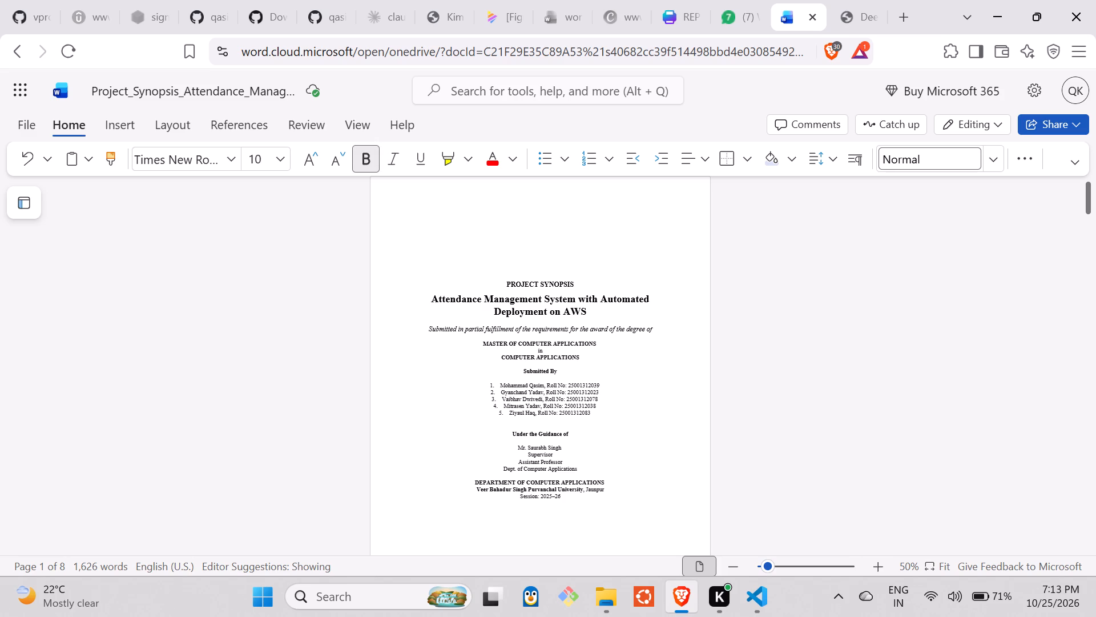
{"action": "left_click", "coordinate": [579, 344]}
{"action": "left_click", "coordinate": [579, 344]}
{"action": "left_click", "coordinate": [547, 368]}
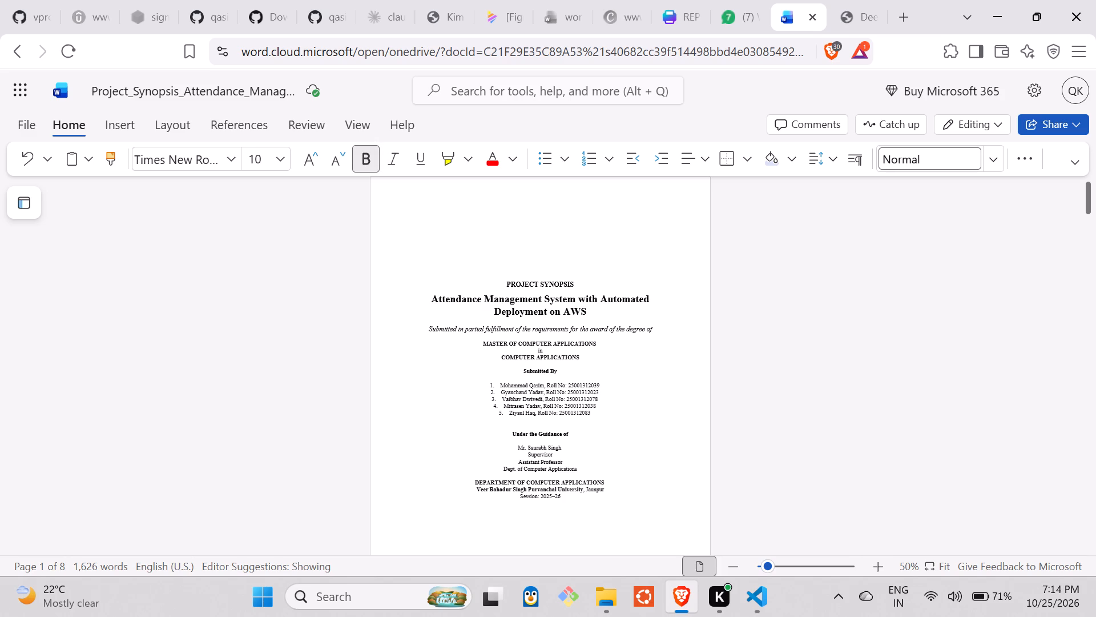
{"action": "left_click", "coordinate": [547, 368]}
{"action": "left_click", "coordinate": [548, 386]}
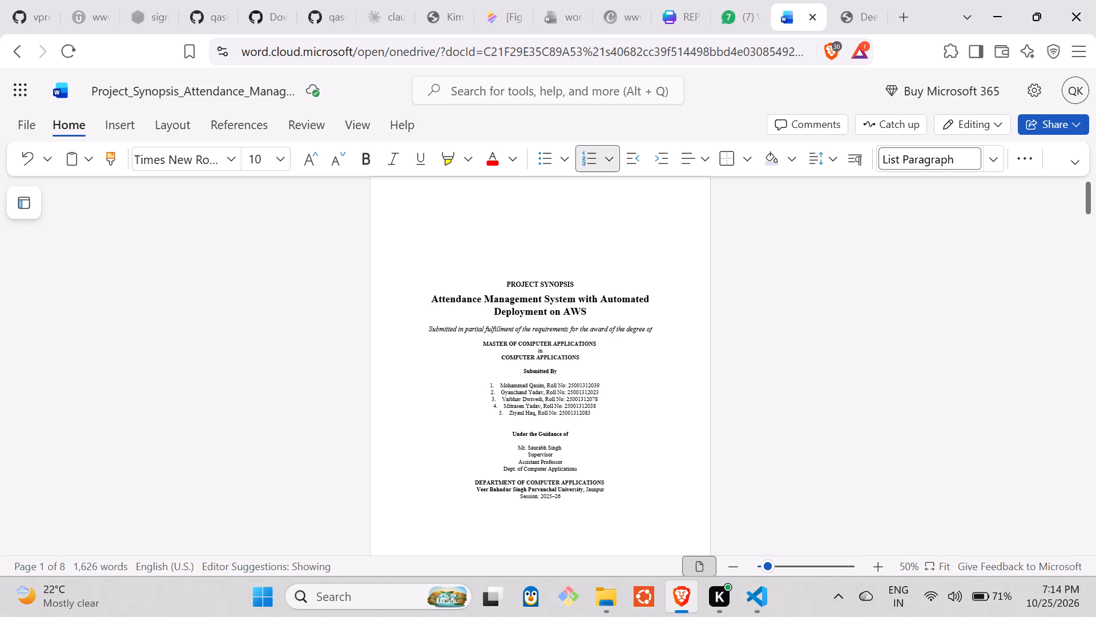
{"action": "left_click_drag", "start_coordinate": [592, 414], "coordinate": [487, 346]}
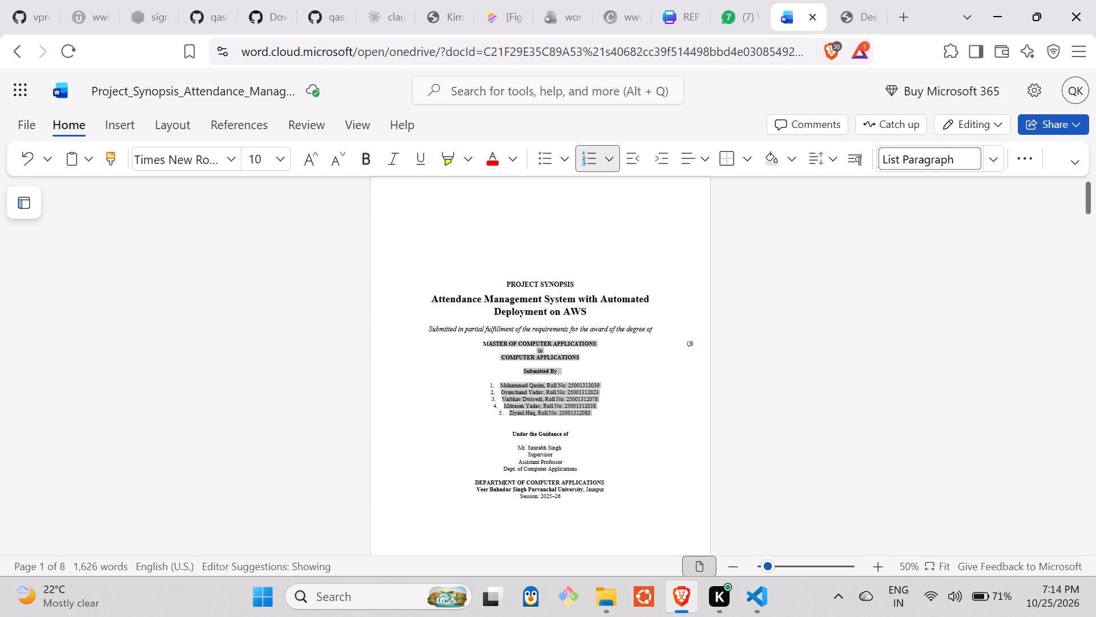
{"action": "left_click_drag", "start_coordinate": [487, 346], "coordinate": [482, 344]}
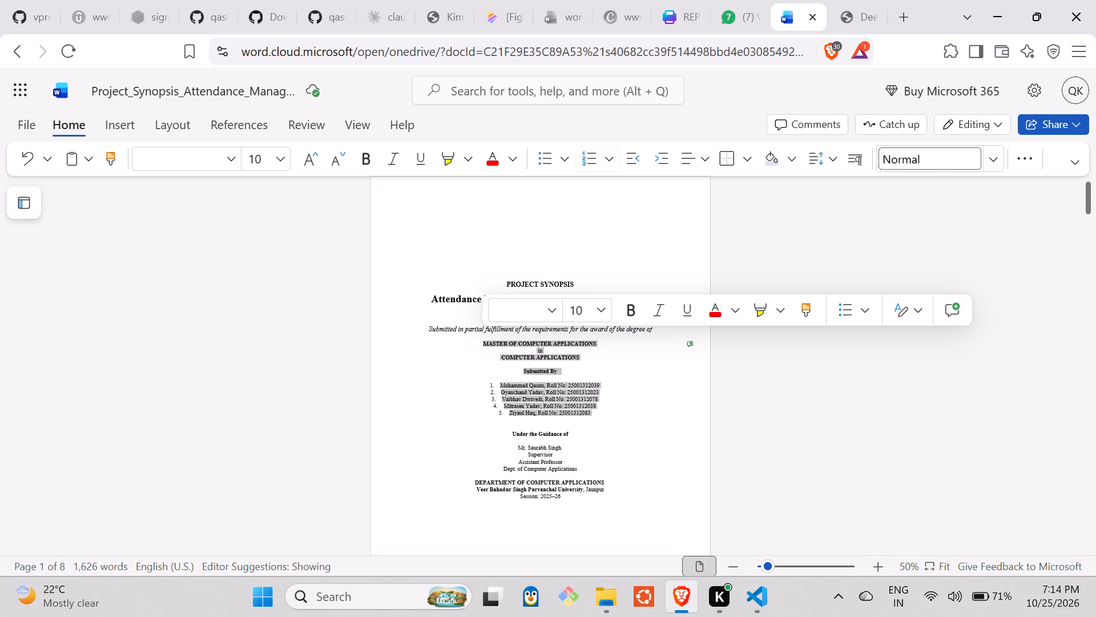
{"action": "left_click", "coordinate": [595, 312]}
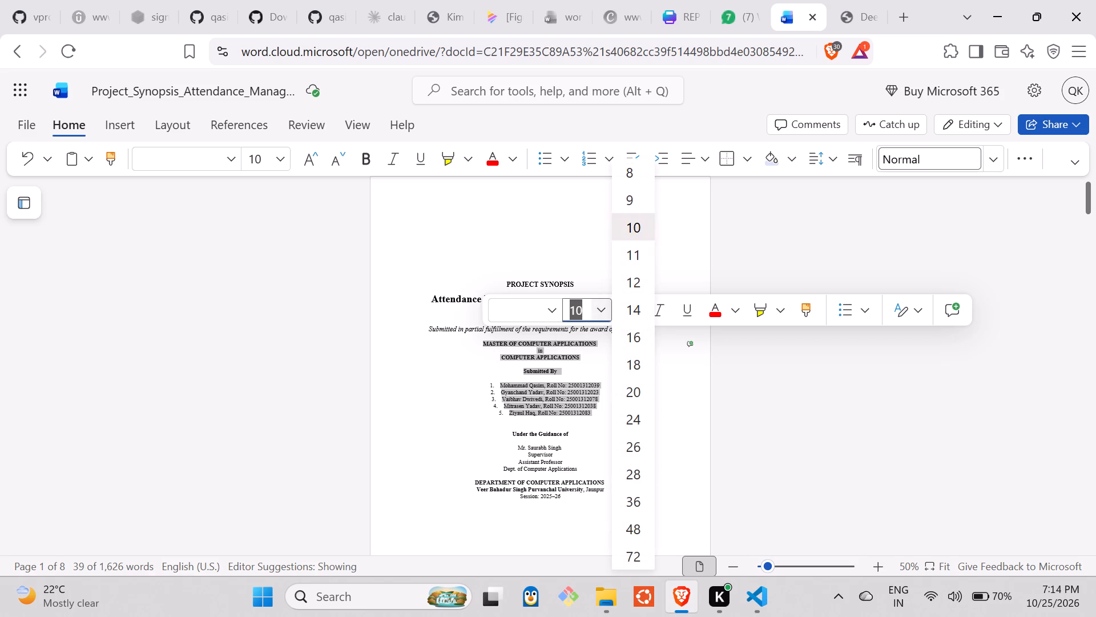
{"action": "left_click", "coordinate": [644, 282]}
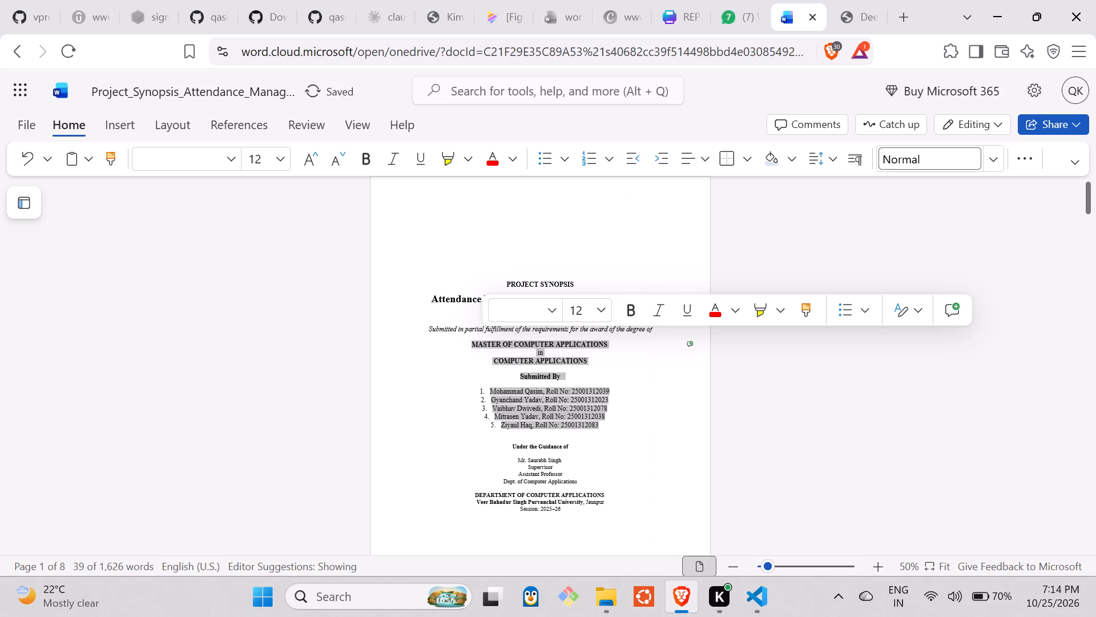
{"action": "left_click", "coordinate": [655, 399]}
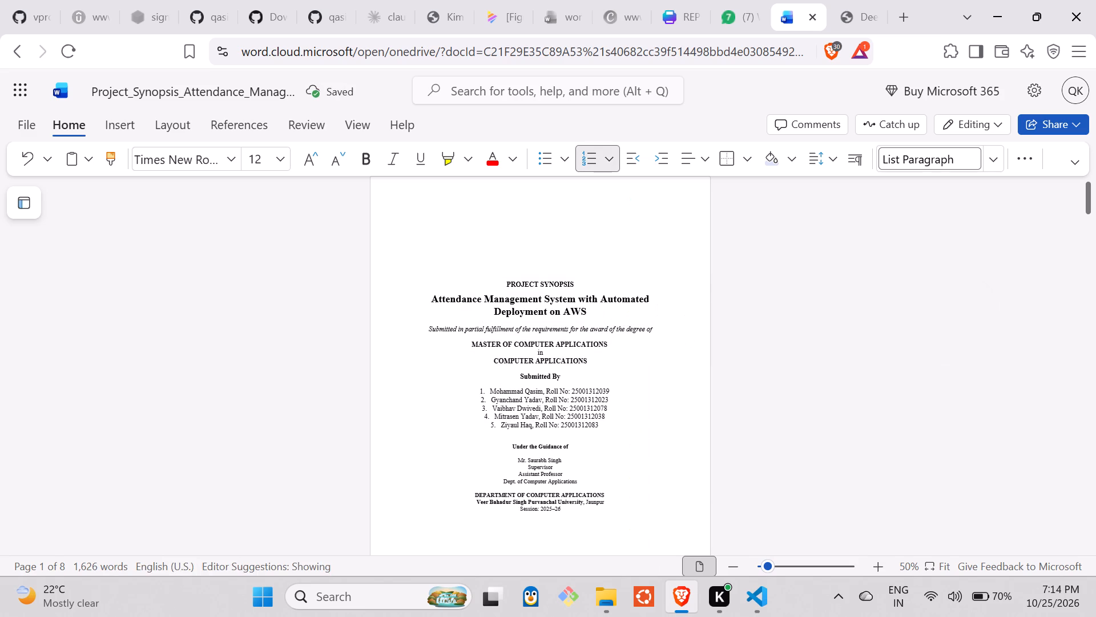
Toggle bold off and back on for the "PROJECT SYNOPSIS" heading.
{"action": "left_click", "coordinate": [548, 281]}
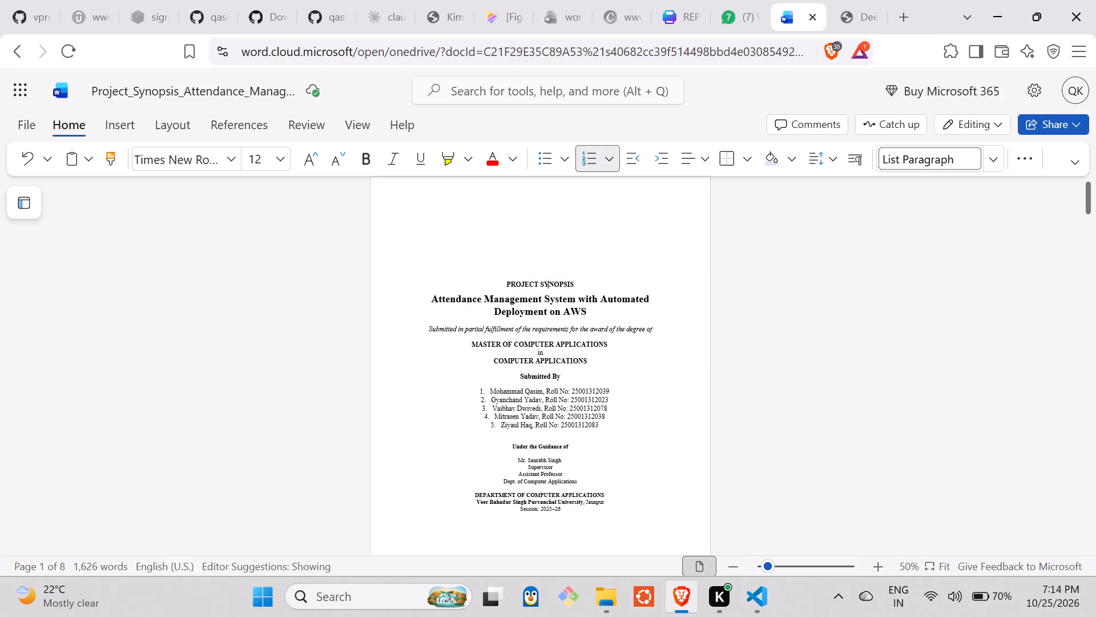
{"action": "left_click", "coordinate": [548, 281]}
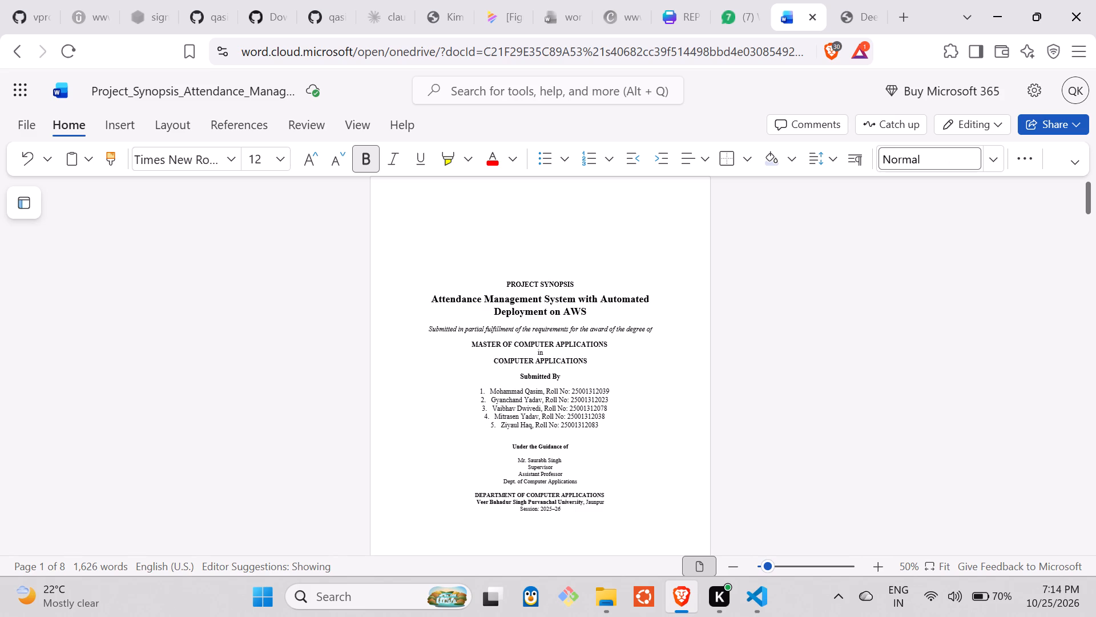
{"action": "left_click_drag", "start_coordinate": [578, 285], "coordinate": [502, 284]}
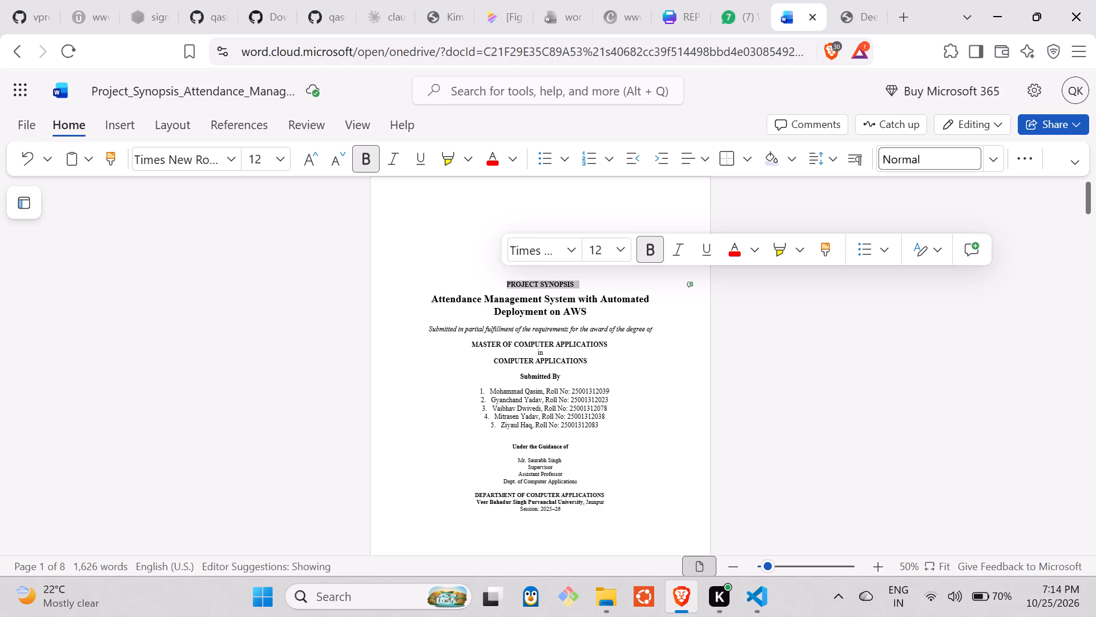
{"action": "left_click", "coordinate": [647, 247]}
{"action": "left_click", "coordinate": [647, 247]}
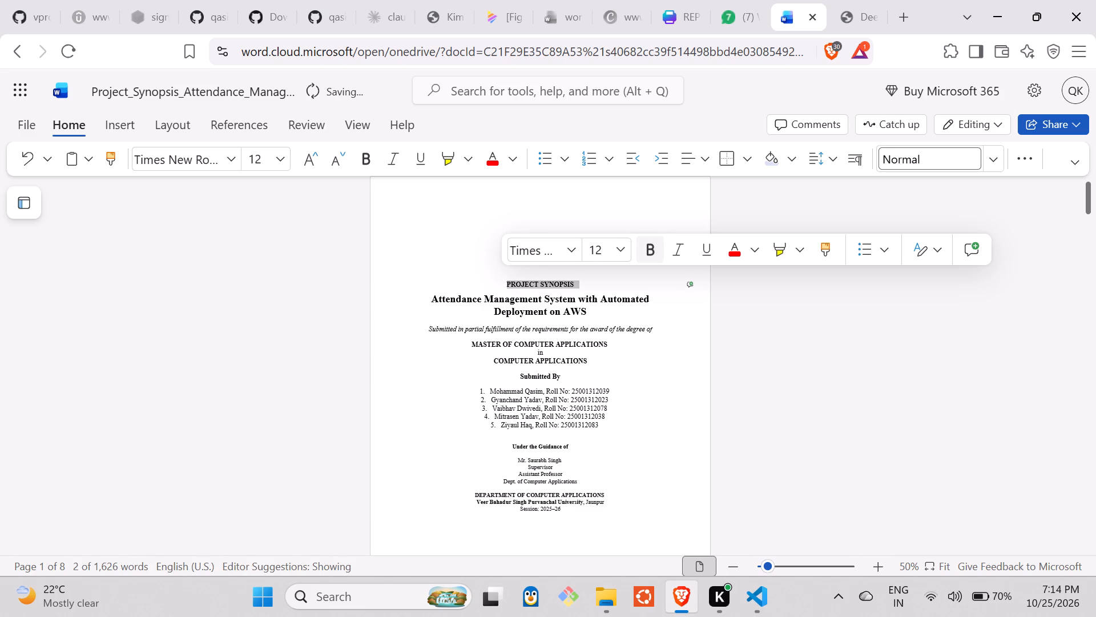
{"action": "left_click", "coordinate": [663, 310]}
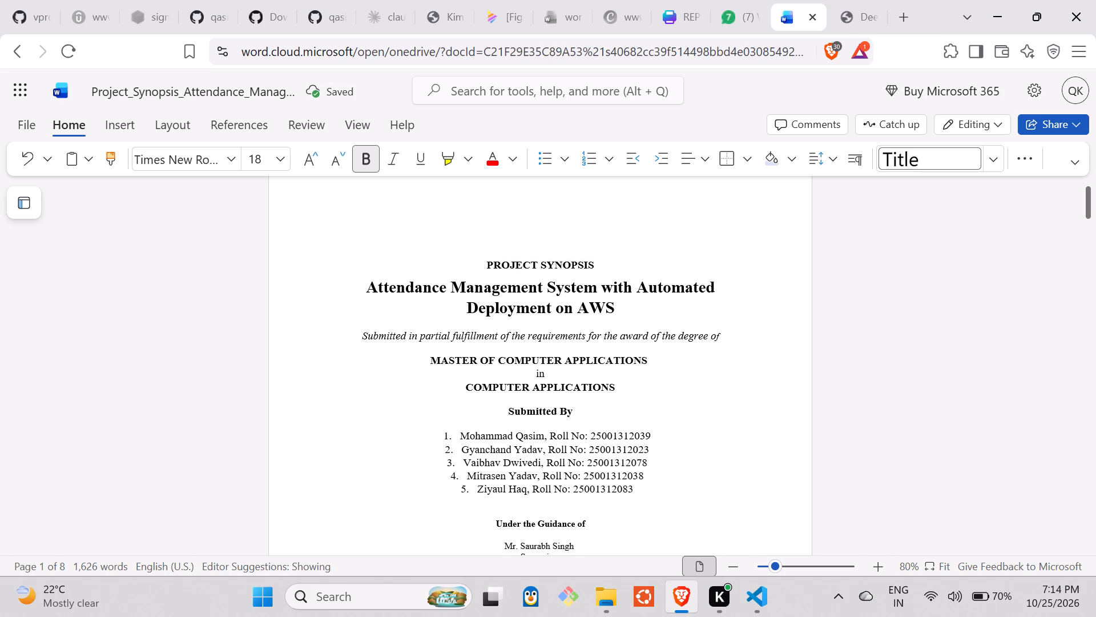
Set the font size of the cover page title "Attendance Management System with Automated Deployment on AWS" to 17.
{"action": "scroll", "coordinate": [747, 305], "scroll_direction": "up", "scroll_amount": 2}
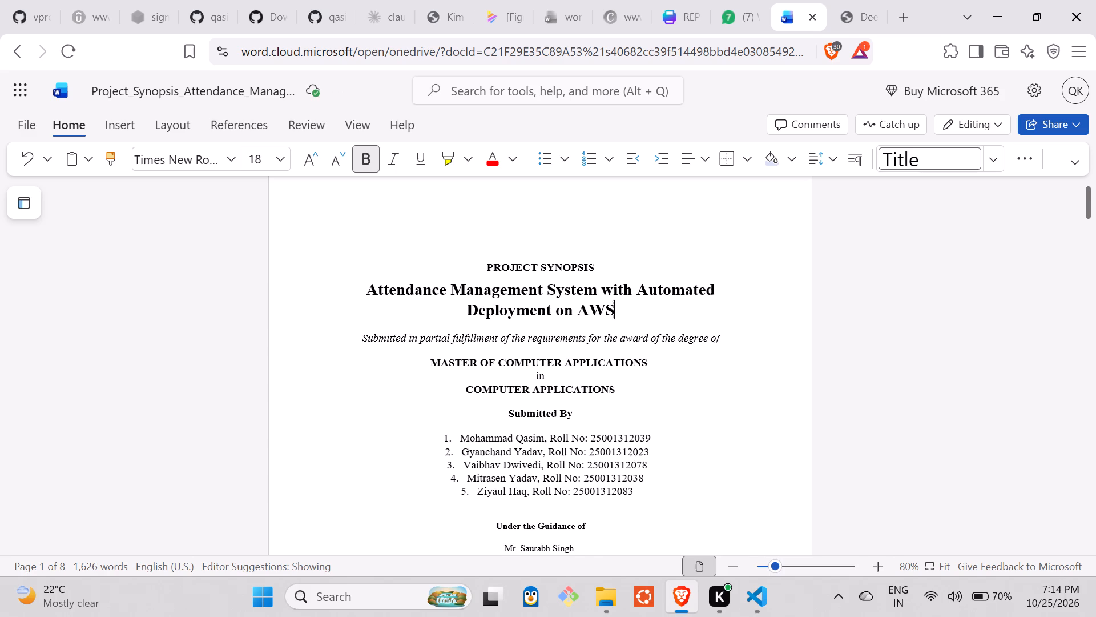
{"action": "scroll", "coordinate": [747, 305], "scroll_direction": "up", "scroll_amount": 1}
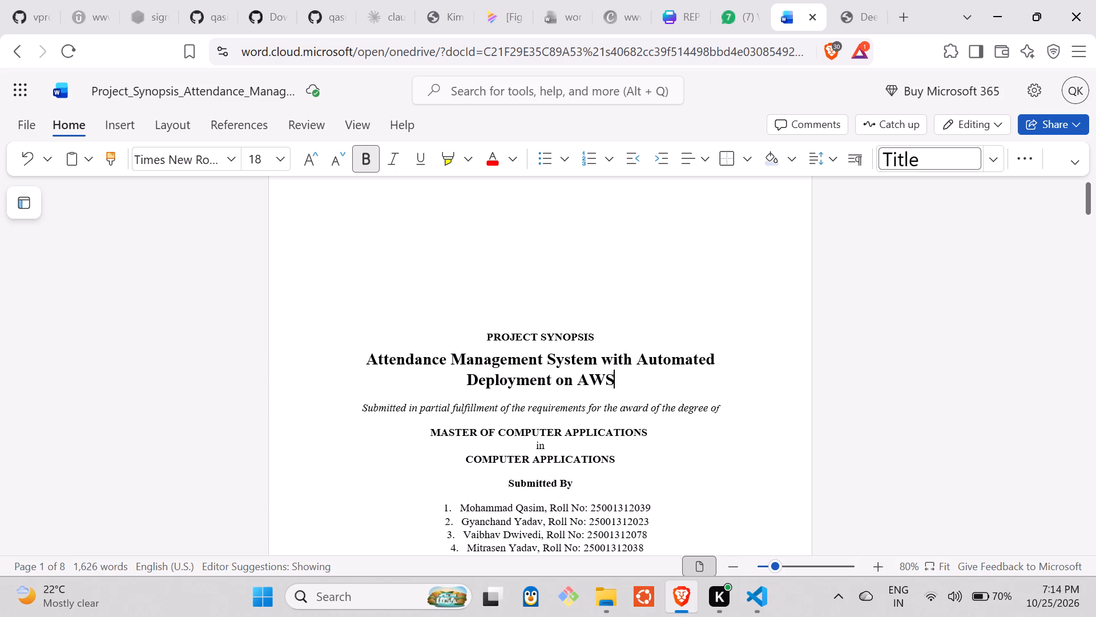
{"action": "left_click_drag", "start_coordinate": [618, 379], "coordinate": [497, 372]}
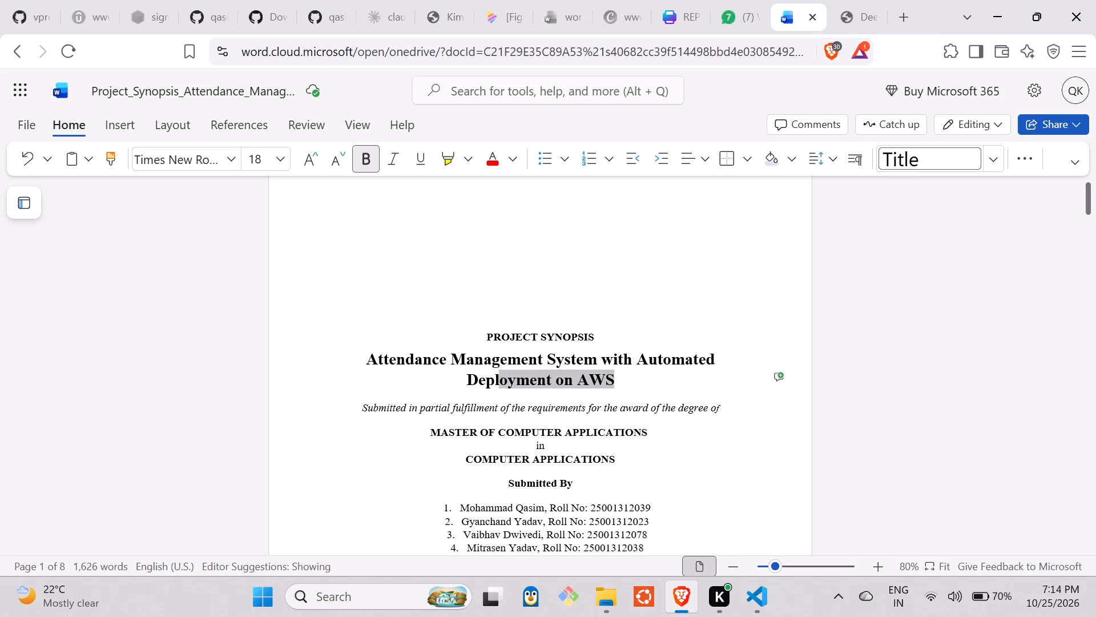
{"action": "left_click_drag", "start_coordinate": [497, 372], "coordinate": [370, 359]}
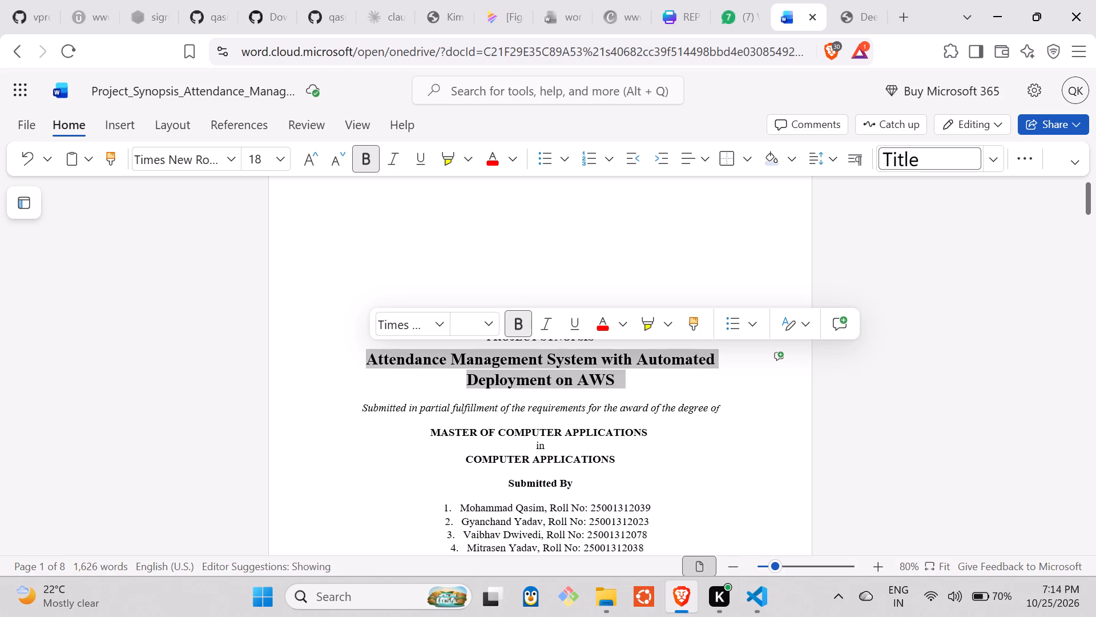
{"action": "left_click", "coordinate": [470, 324]}
{"action": "key", "text": "1"}
{"action": "key", "text": "7"}
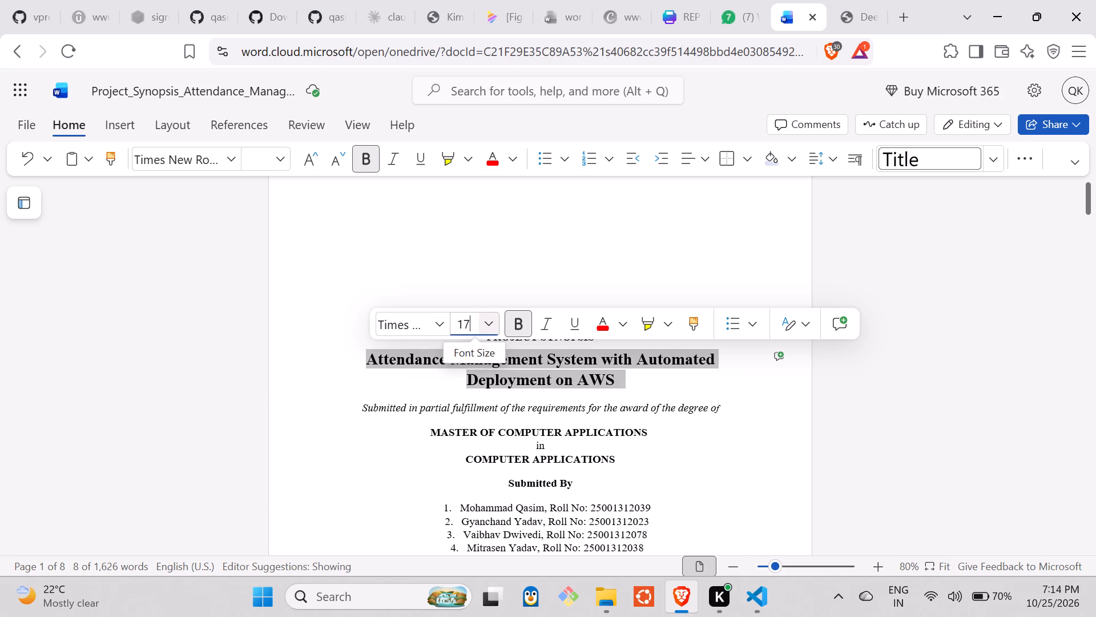
{"action": "left_click", "coordinate": [427, 392]}
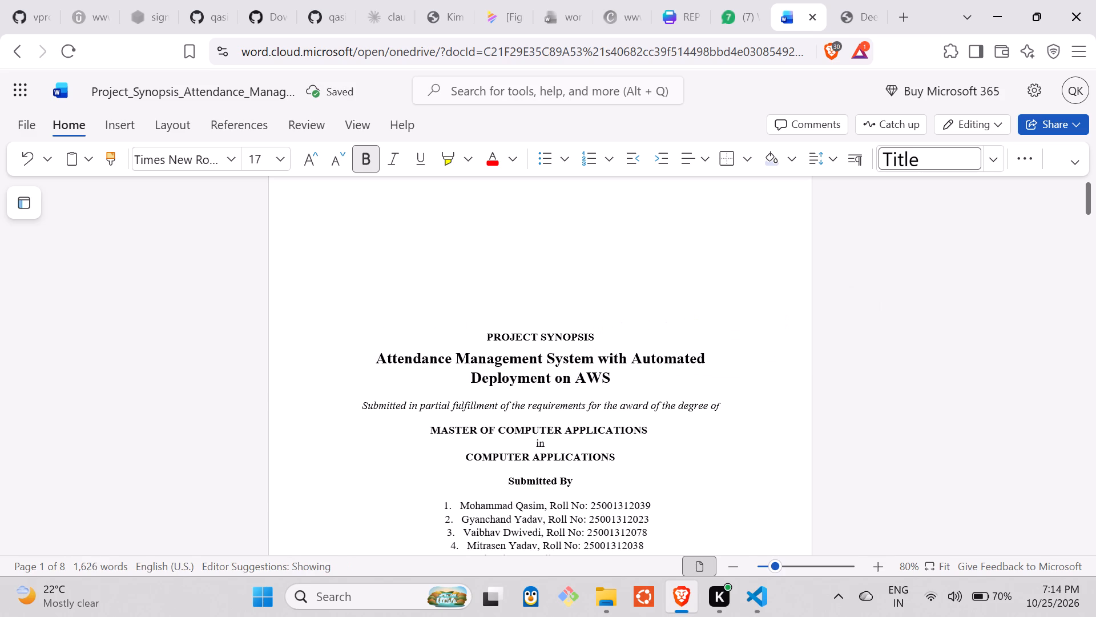
Set the font size to 12 for the cover page lines from "Under the Guidance of" through "Session: 2025–26".
{"action": "left_click", "coordinate": [424, 414]}
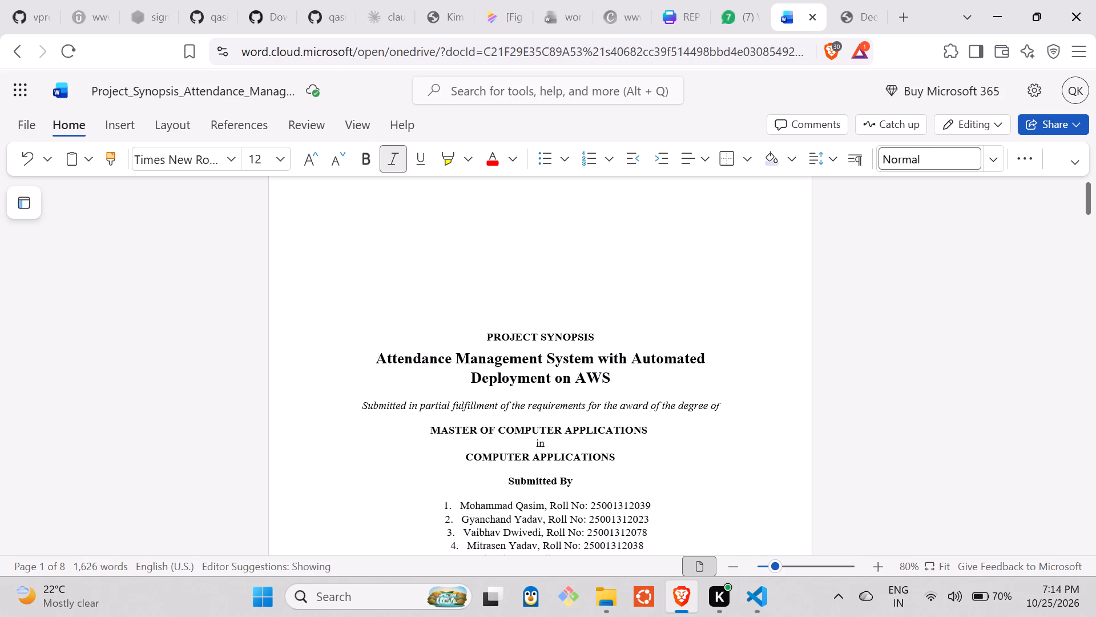
{"action": "left_click", "coordinate": [442, 427]}
{"action": "left_click", "coordinate": [540, 446]}
{"action": "left_click", "coordinate": [533, 455]}
{"action": "left_click", "coordinate": [531, 483]}
{"action": "scroll", "coordinate": [553, 494], "scroll_direction": "down", "scroll_amount": 2}
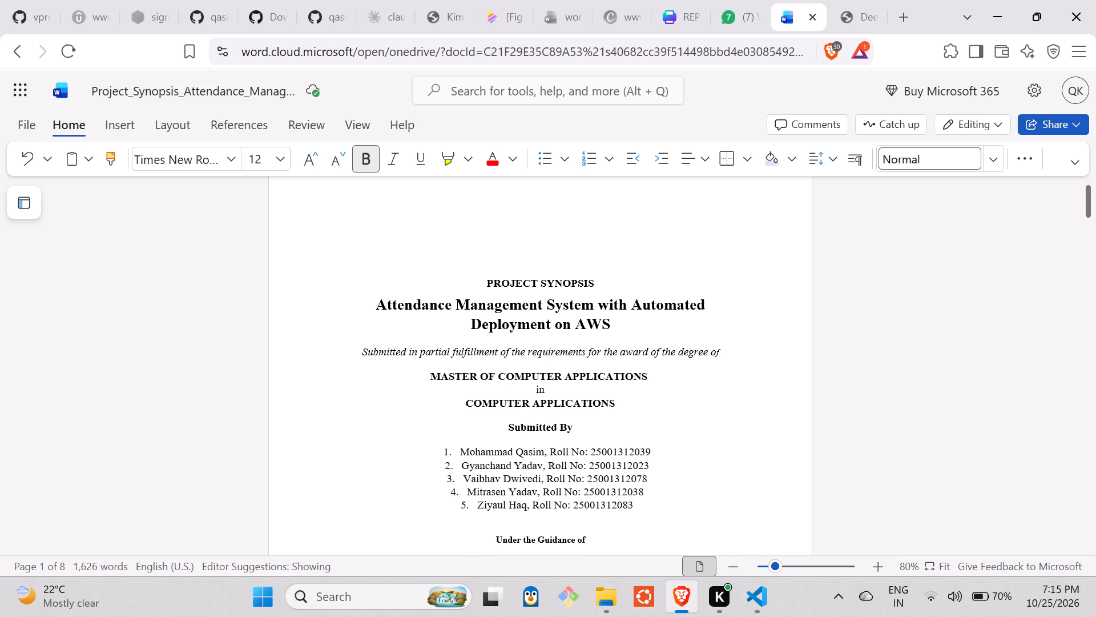
{"action": "scroll", "coordinate": [553, 494], "scroll_direction": "down", "scroll_amount": 3}
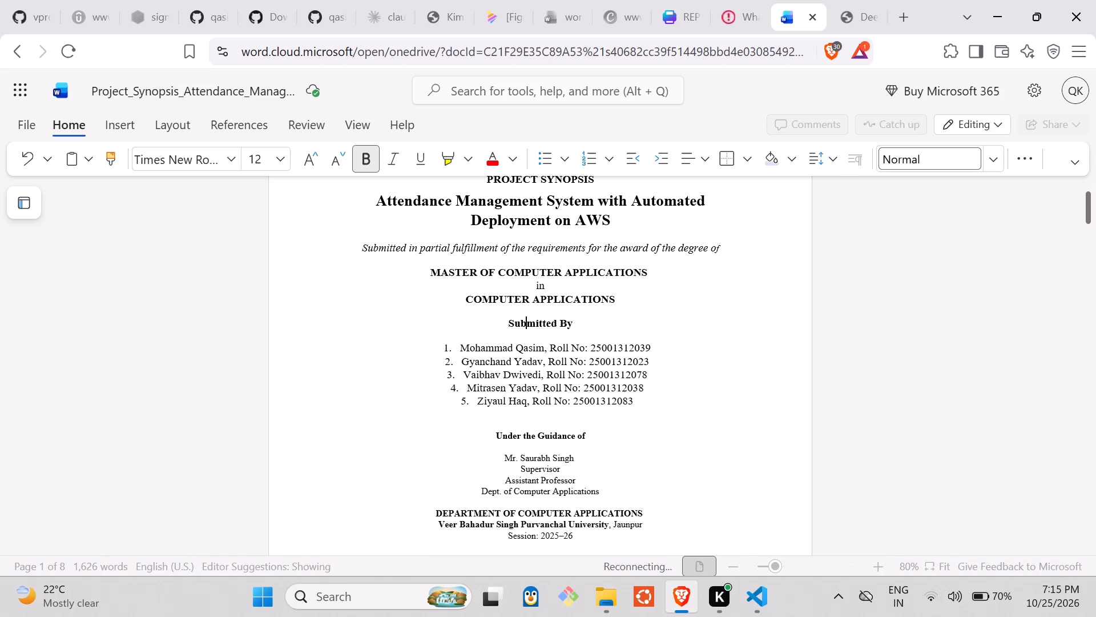
{"action": "scroll", "coordinate": [553, 494], "scroll_direction": "down", "scroll_amount": 2}
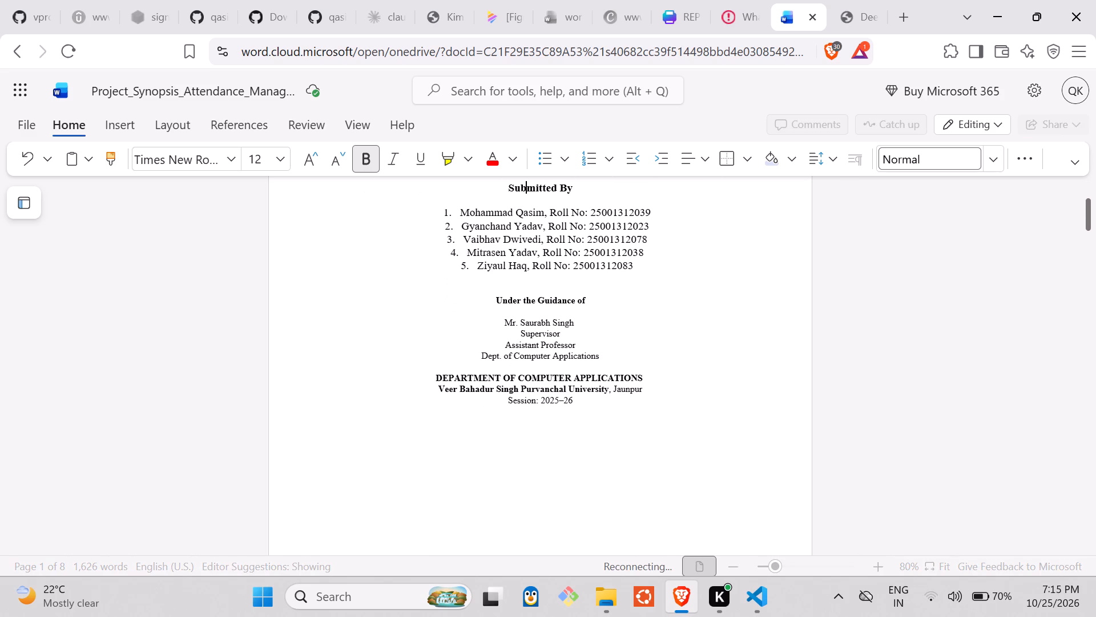
{"action": "scroll", "coordinate": [553, 494], "scroll_direction": "down", "scroll_amount": 1}
{"action": "scroll", "coordinate": [553, 494], "scroll_direction": "up", "scroll_amount": 1}
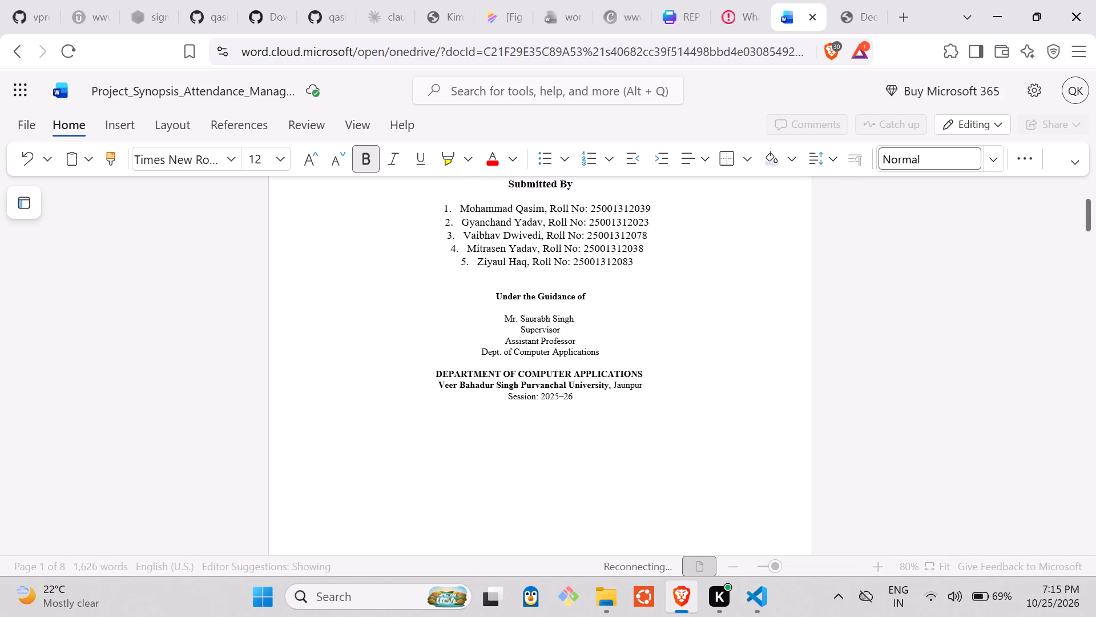
{"action": "scroll", "coordinate": [553, 494], "scroll_direction": "up", "scroll_amount": 1}
{"action": "left_click_drag", "start_coordinate": [579, 445], "coordinate": [494, 343]}
{"action": "left_click", "coordinate": [609, 311]}
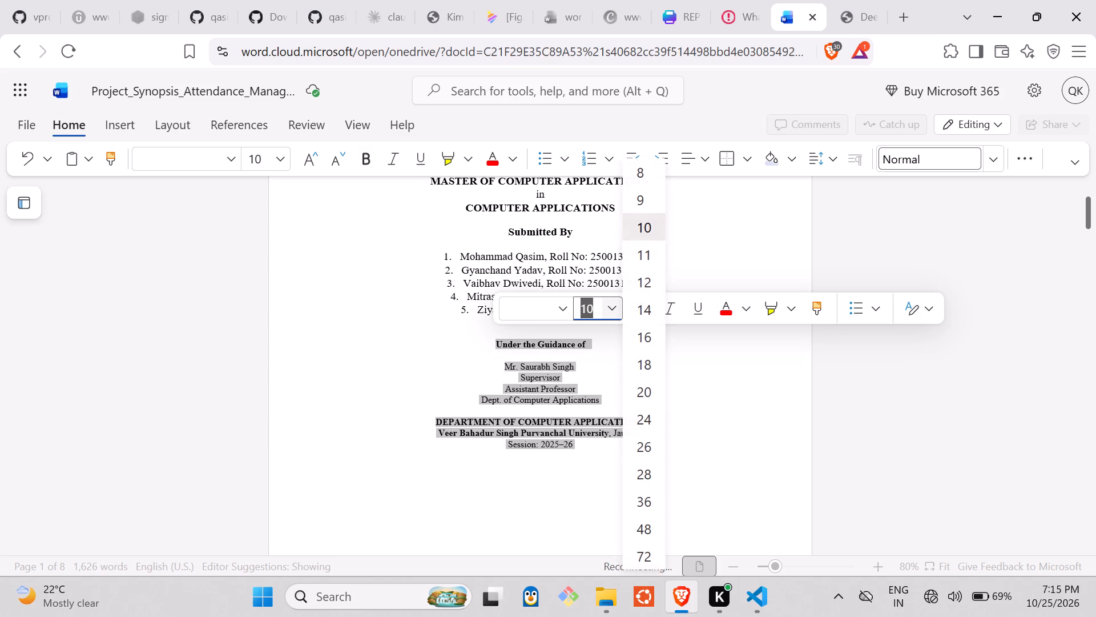
{"action": "left_click", "coordinate": [647, 282]}
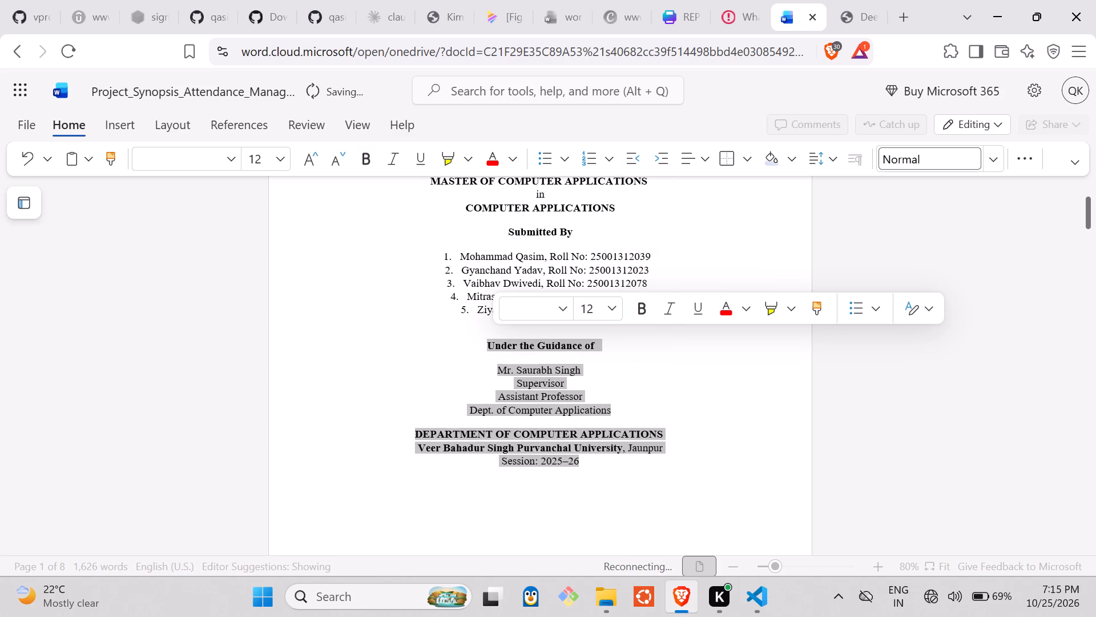
{"action": "left_click", "coordinate": [671, 371]}
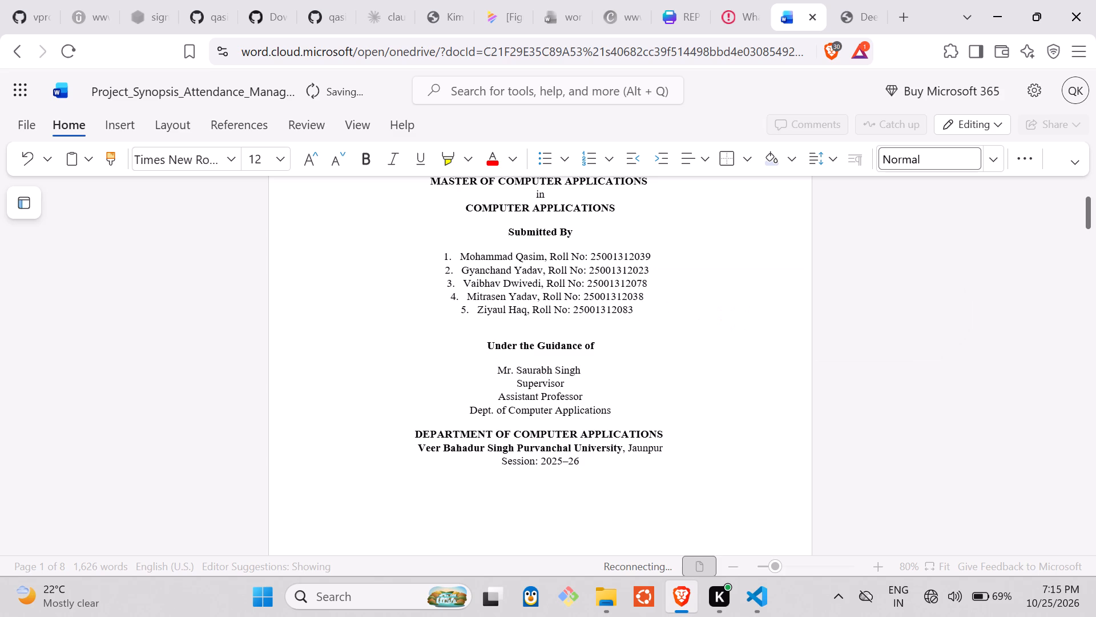
Make the supervisor's name and the "Supervisor" and "Assistant Professor" lines bold on the cover page.
{"action": "left_click_drag", "start_coordinate": [581, 370], "coordinate": [515, 383]}
{"action": "left_click_drag", "start_coordinate": [515, 383], "coordinate": [497, 366]}
{"action": "left_click", "coordinate": [590, 399]}
{"action": "left_click_drag", "start_coordinate": [590, 399], "coordinate": [499, 368]}
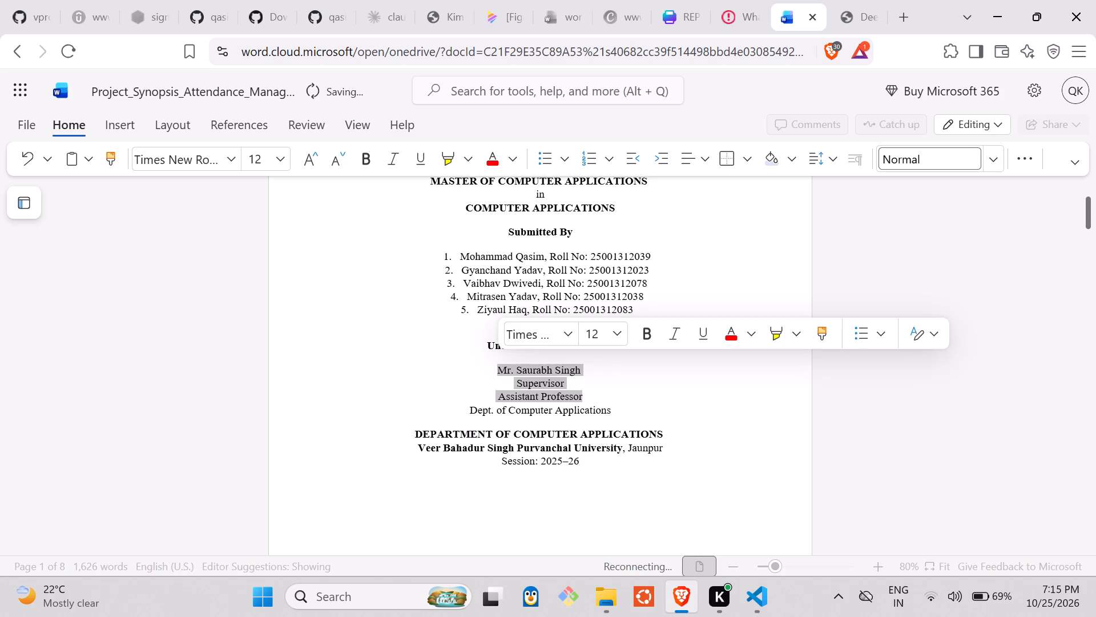
{"action": "left_click", "coordinate": [641, 339]}
{"action": "left_click", "coordinate": [640, 362]}
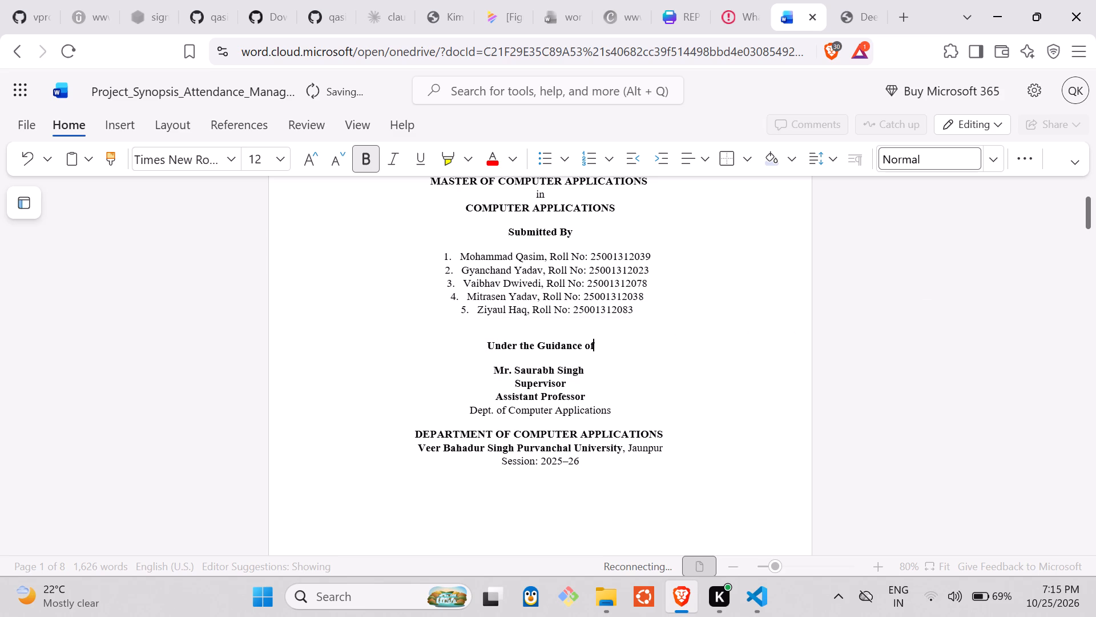
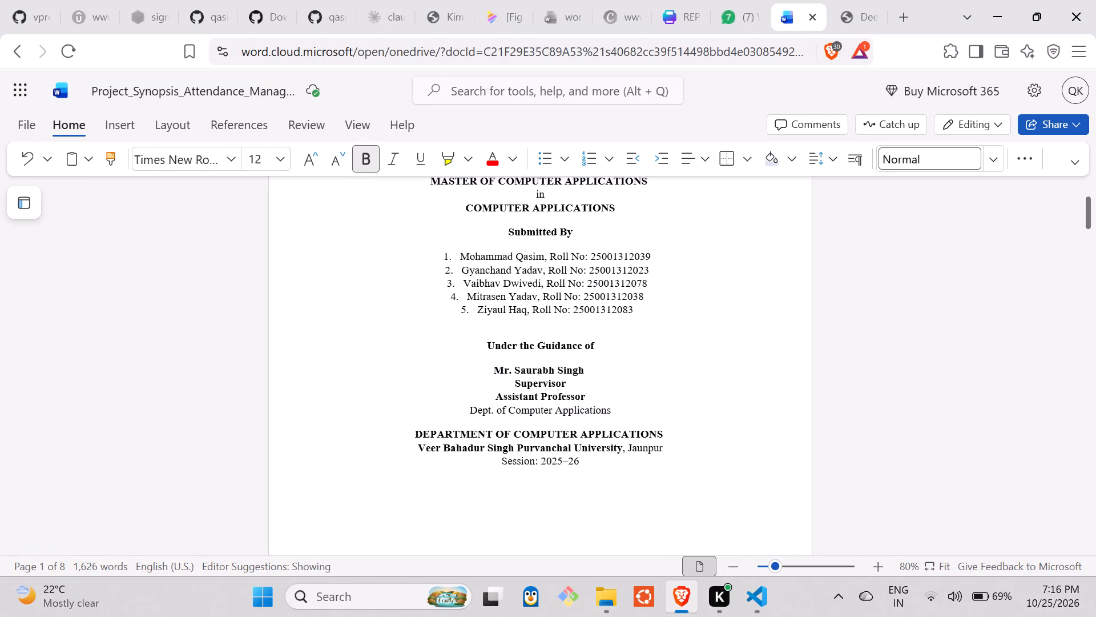
Make the "Dept. of Computer Applications" line and the ", Jaunpur" text after the university name bold on the cover page.
{"action": "left_click", "coordinate": [622, 412]}
{"action": "left_click_drag", "start_coordinate": [622, 412], "coordinate": [544, 403]}
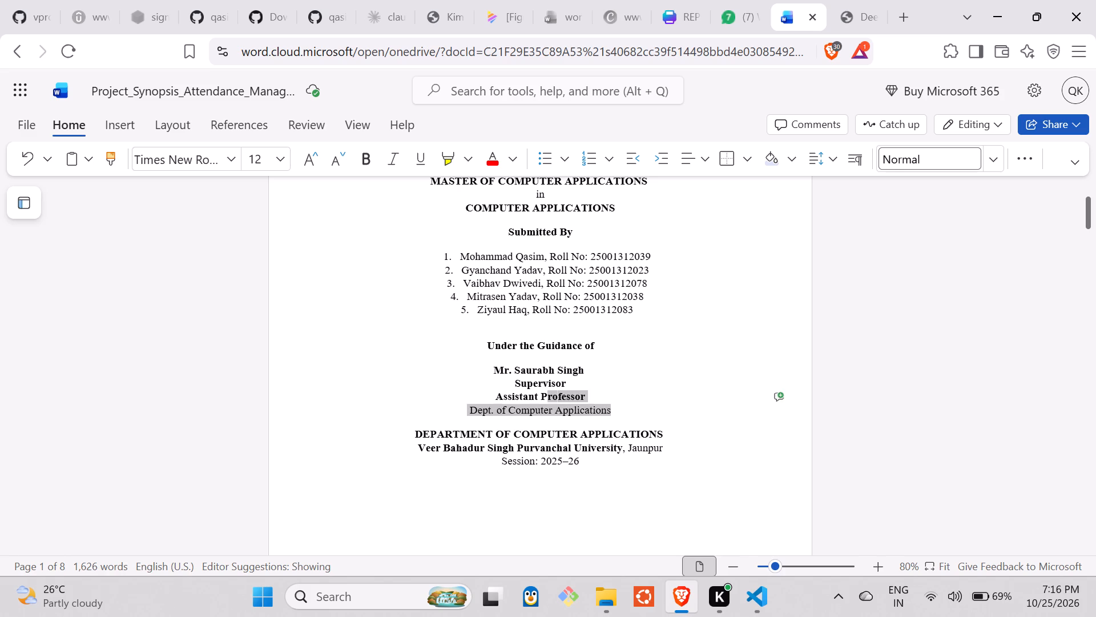
{"action": "left_click_drag", "start_coordinate": [544, 403], "coordinate": [469, 412]}
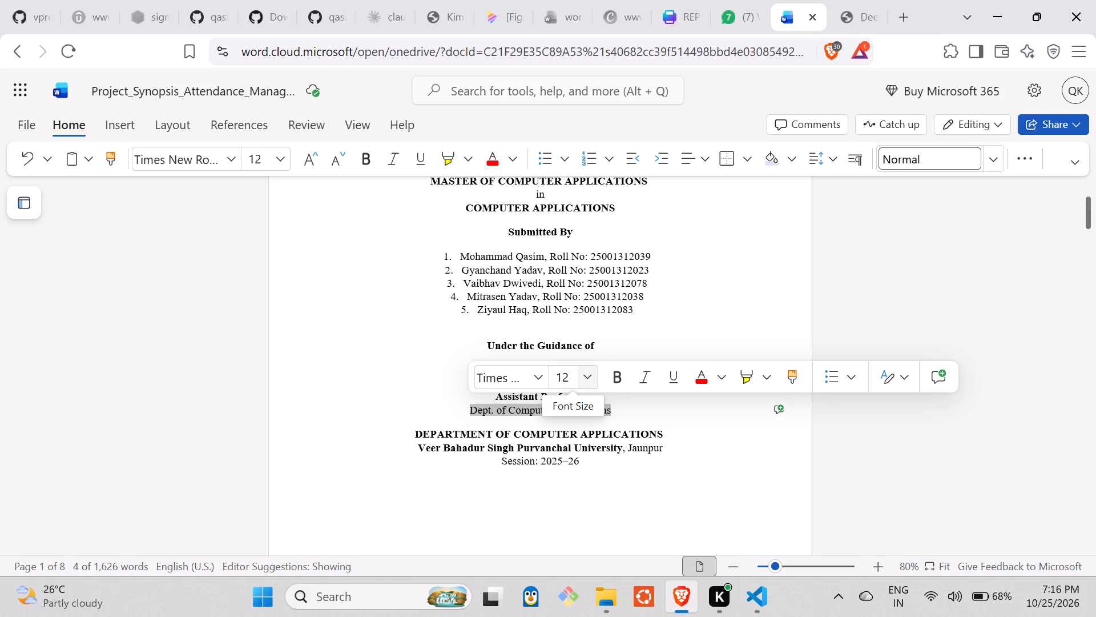
{"action": "left_click", "coordinate": [616, 376]}
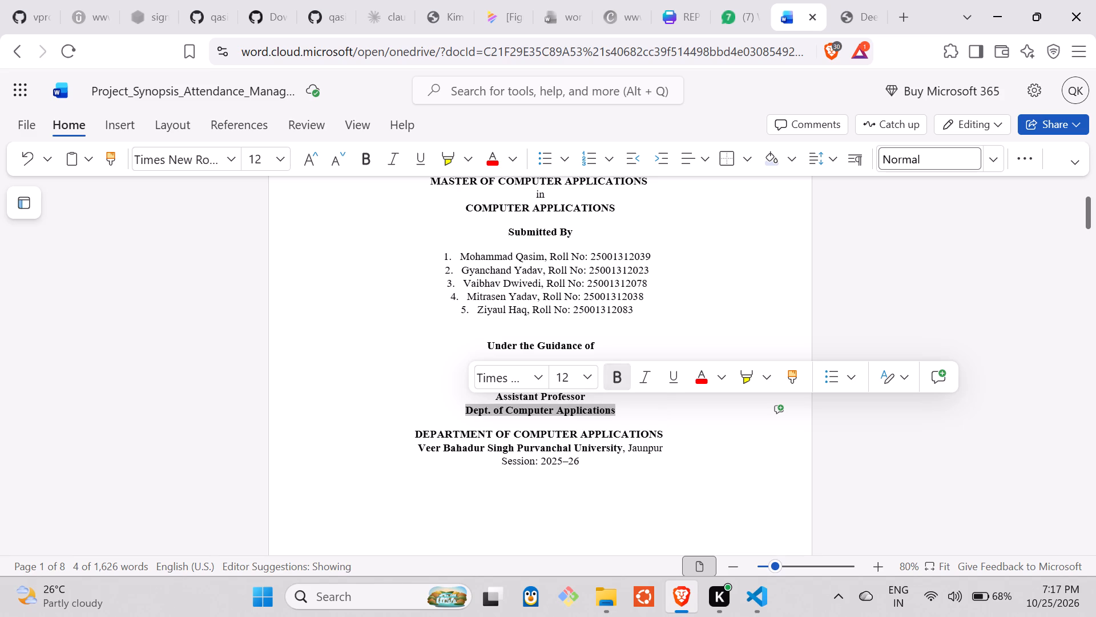
{"action": "left_click", "coordinate": [626, 449]}
{"action": "left_click_drag", "start_coordinate": [626, 449], "coordinate": [658, 451]}
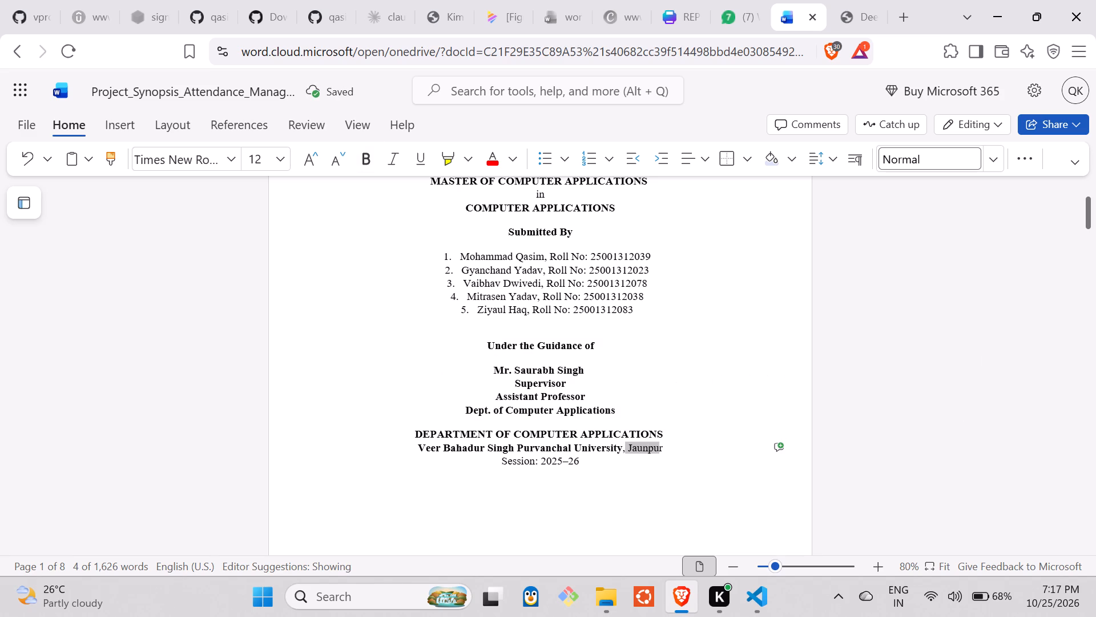
{"action": "left_click_drag", "start_coordinate": [658, 451], "coordinate": [668, 447]}
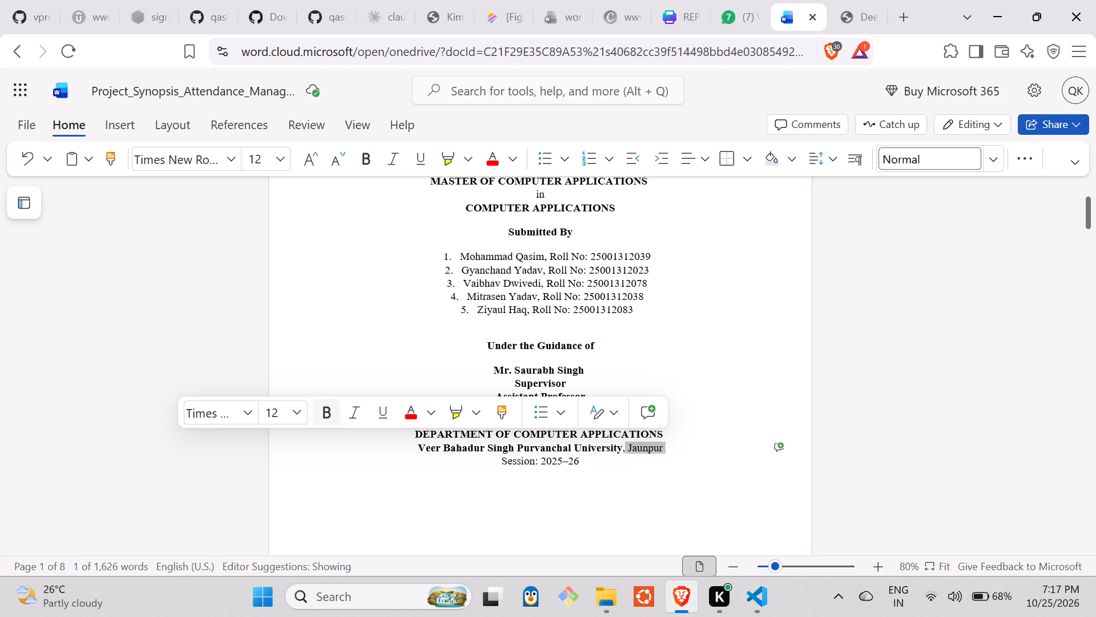
{"action": "left_click", "coordinate": [325, 412]}
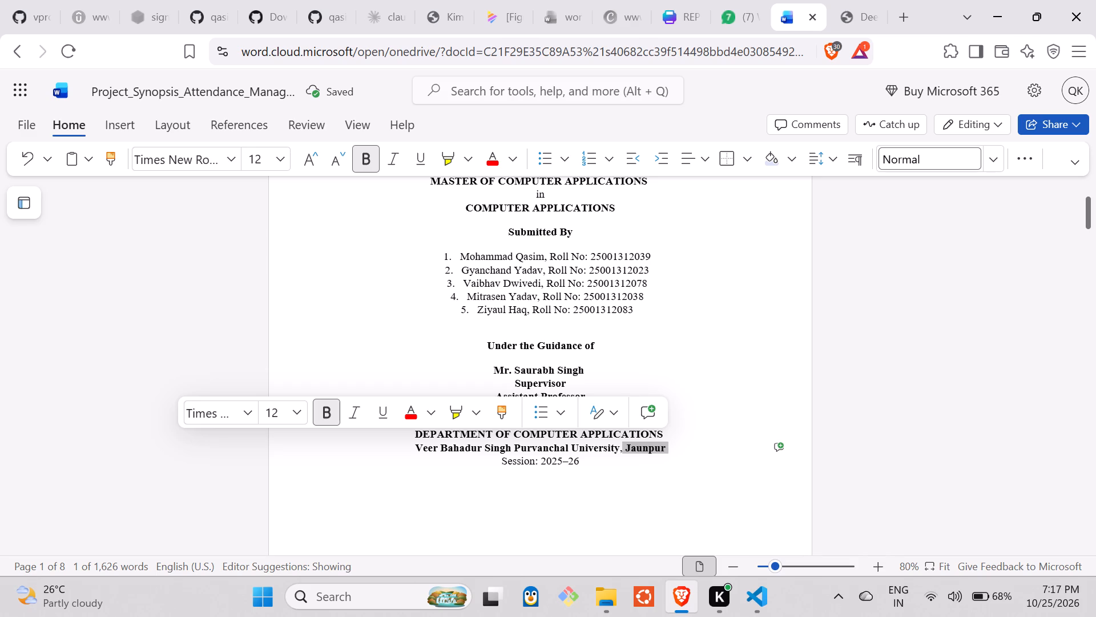
Make the "Session: 2025–26" line on the cover page bold.
{"action": "left_click", "coordinate": [551, 463]}
{"action": "double_click", "coordinate": [551, 463]}
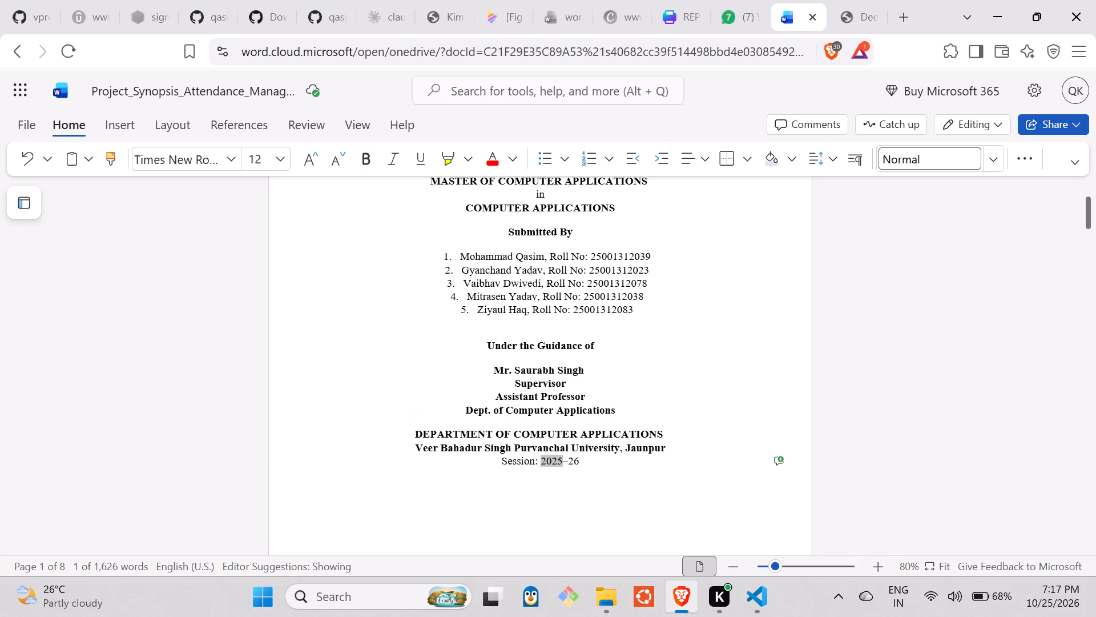
{"action": "double_click", "coordinate": [551, 463]}
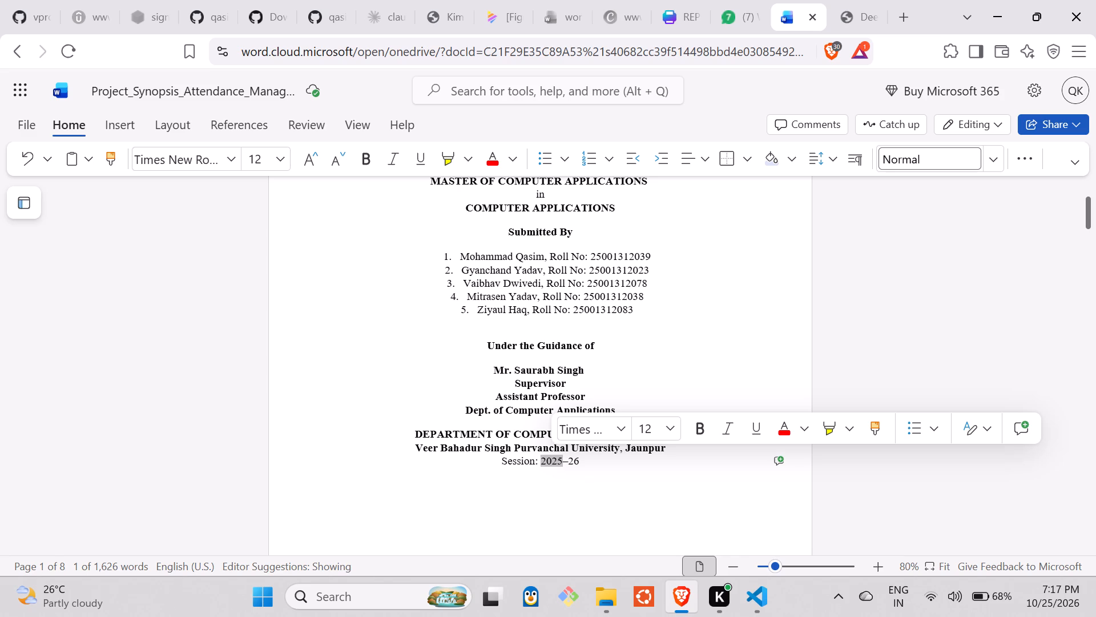
{"action": "left_click", "coordinate": [578, 461]}
{"action": "left_click_drag", "start_coordinate": [578, 461], "coordinate": [504, 457]}
{"action": "left_click", "coordinate": [650, 425]}
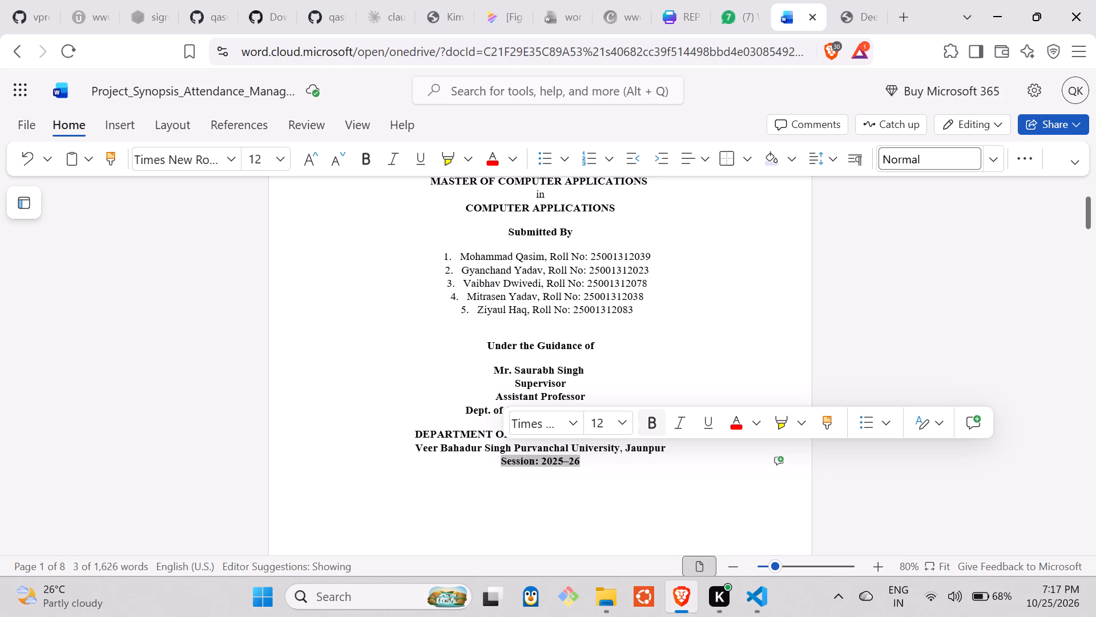
{"action": "left_click", "coordinate": [649, 468]}
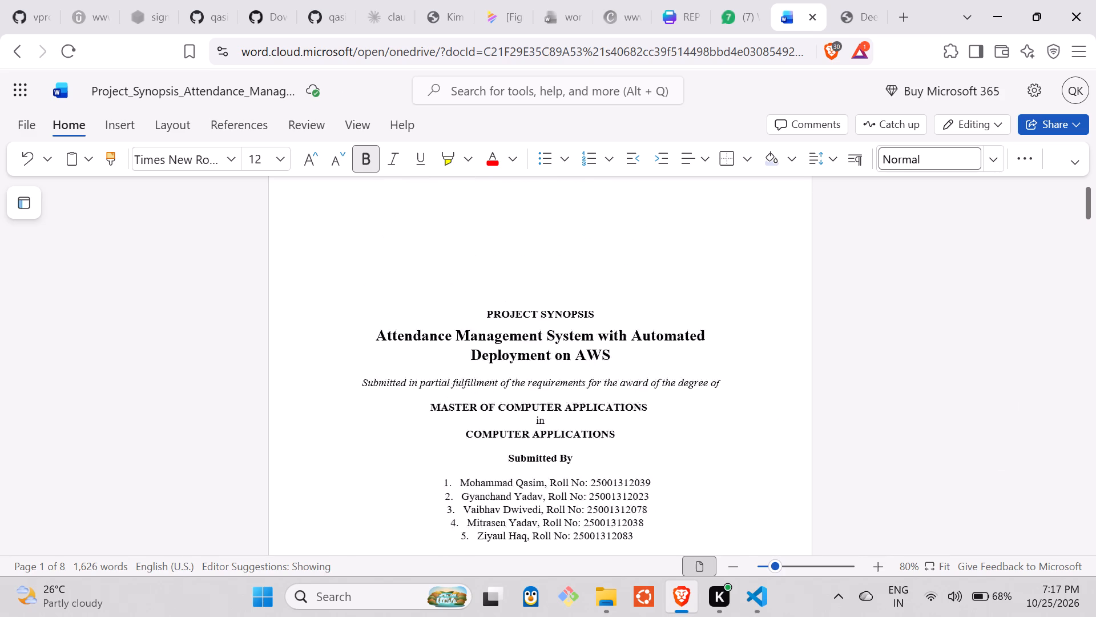
Move the "Session: 2025–26" line from below the university name to just above "Submitted By" on the cover page.
{"action": "scroll", "coordinate": [649, 468], "scroll_direction": "down", "scroll_amount": 1}
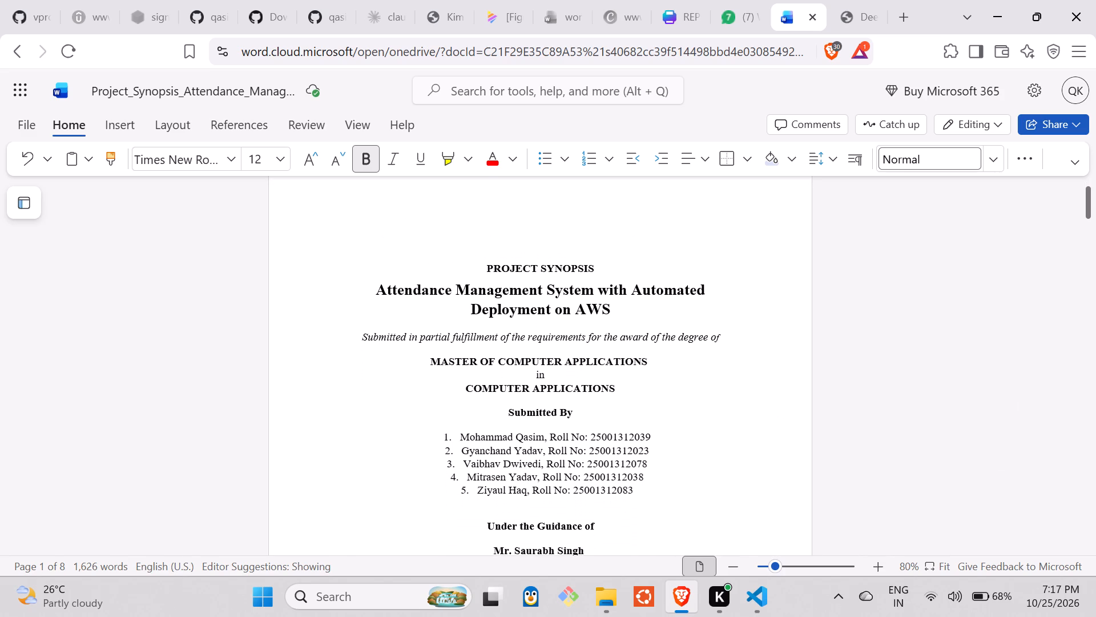
{"action": "scroll", "coordinate": [649, 468], "scroll_direction": "down", "scroll_amount": 1}
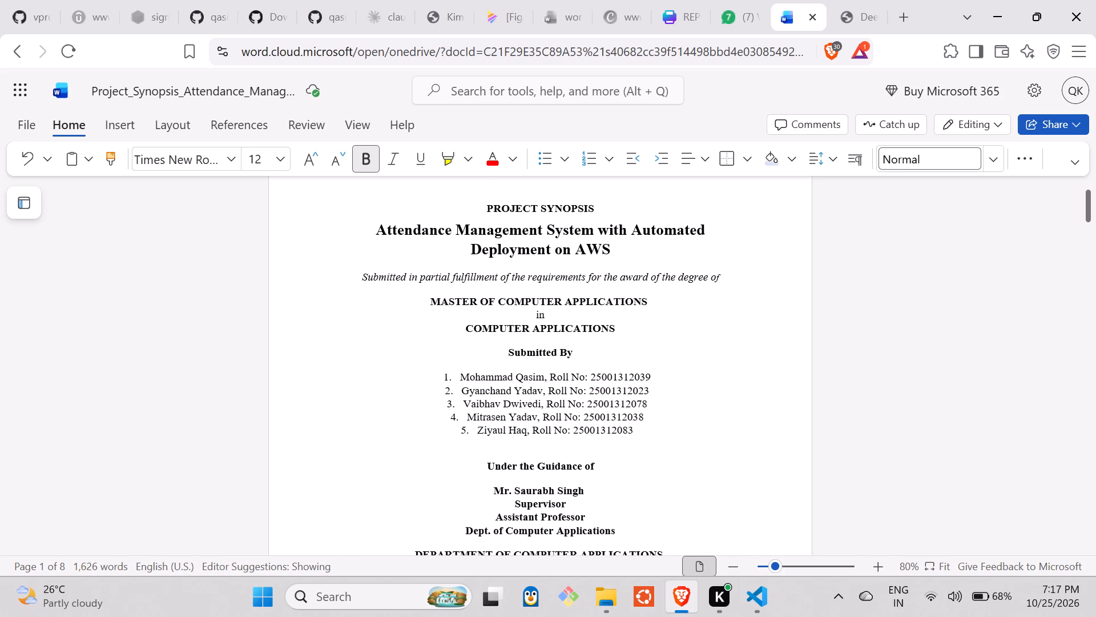
{"action": "scroll", "coordinate": [649, 420], "scroll_direction": "down", "scroll_amount": 1}
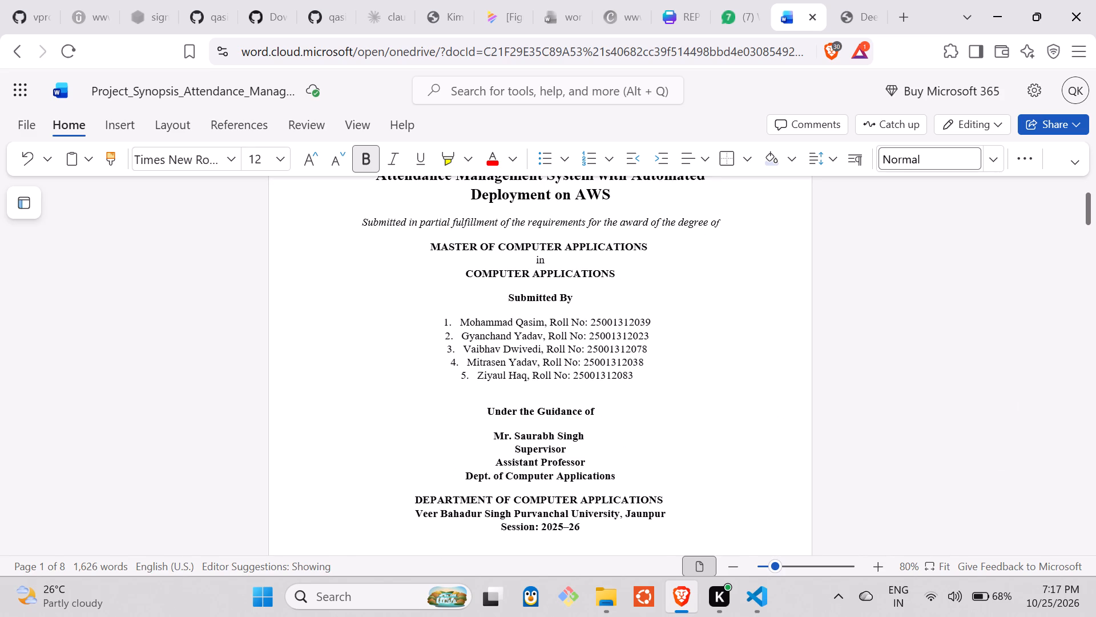
Move the "Session: 2025–26" line from below the university name to its own line between "COMPUTER APPLICATIONS" and "Submitted By".
{"action": "left_click_drag", "start_coordinate": [583, 526], "coordinate": [503, 524]}
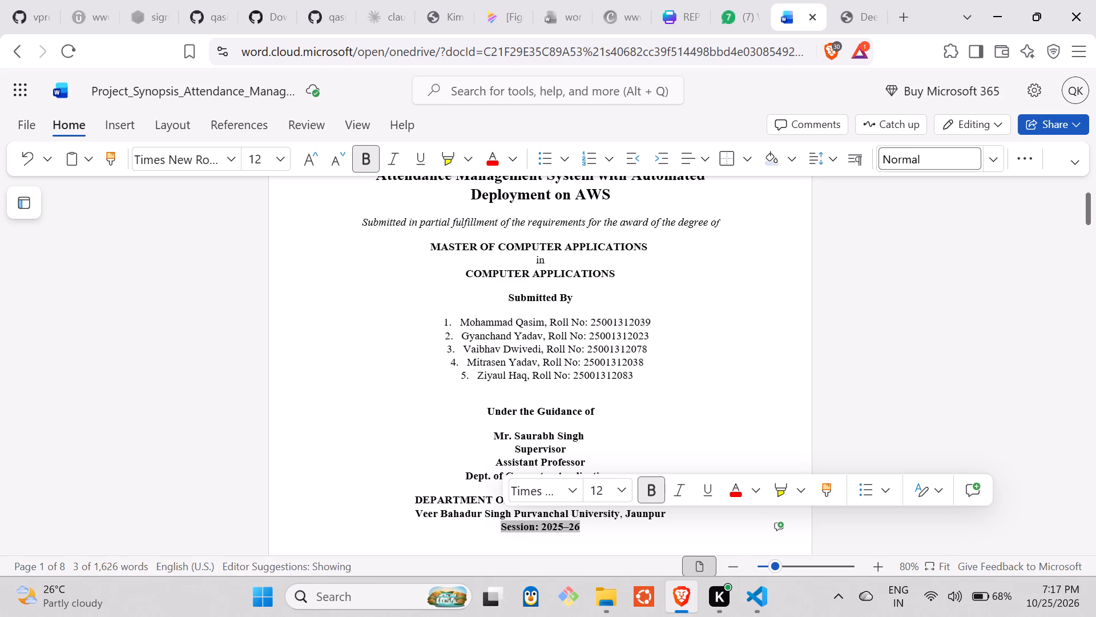
{"action": "right_click", "coordinate": [523, 524]}
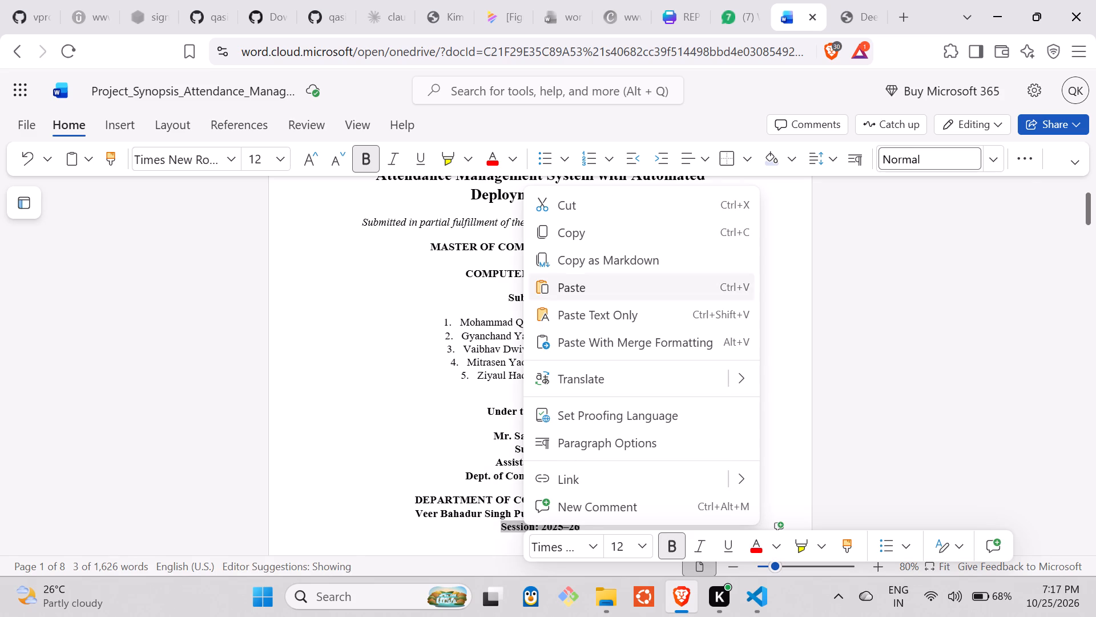
{"action": "left_click", "coordinate": [568, 208]}
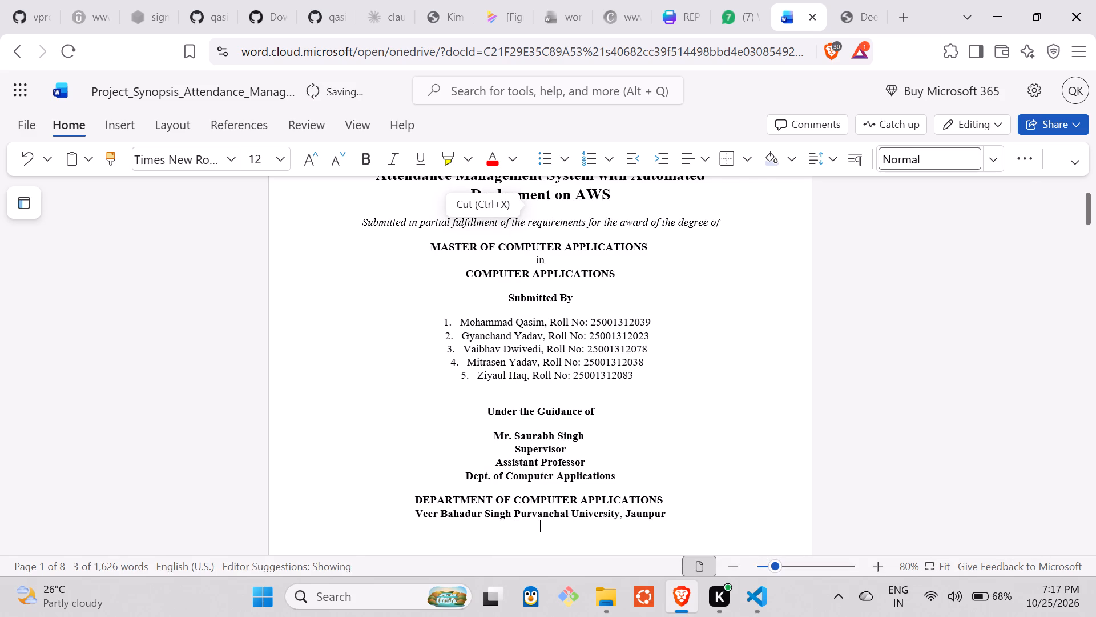
{"action": "left_click", "coordinate": [539, 284]}
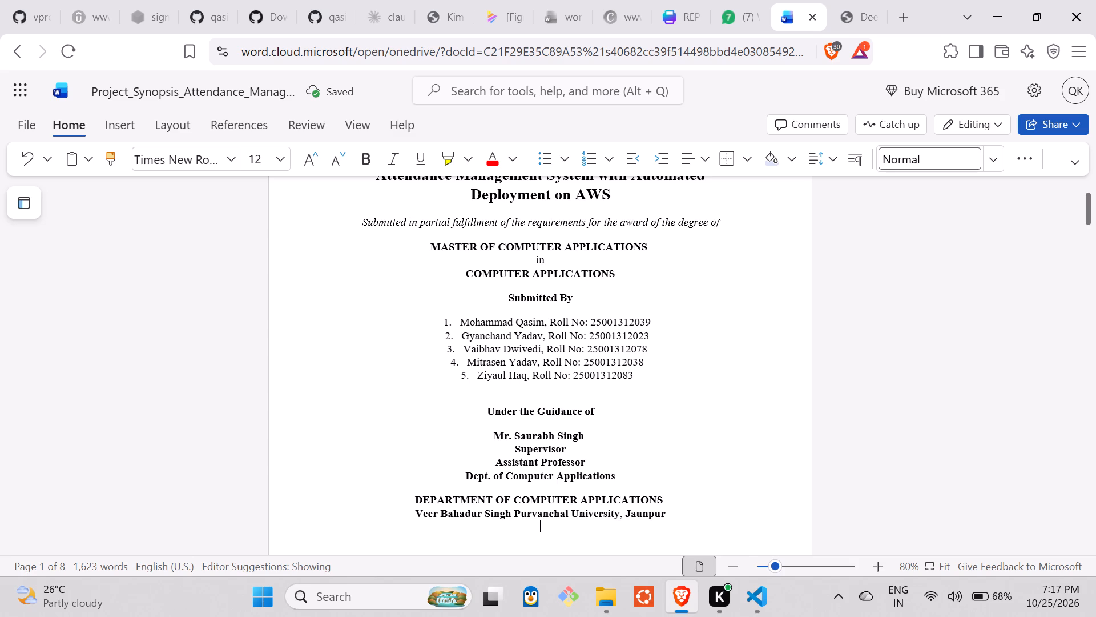
{"action": "left_click", "coordinate": [623, 275]}
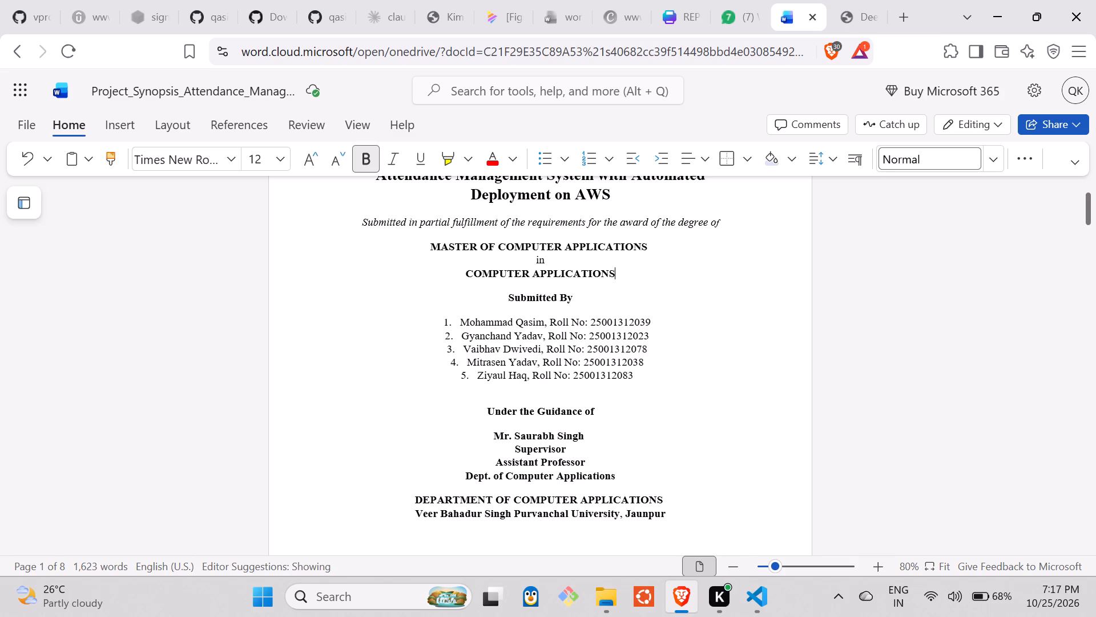
{"action": "key", "text": "Return"}
{"action": "key", "text": "ctrl+v"}
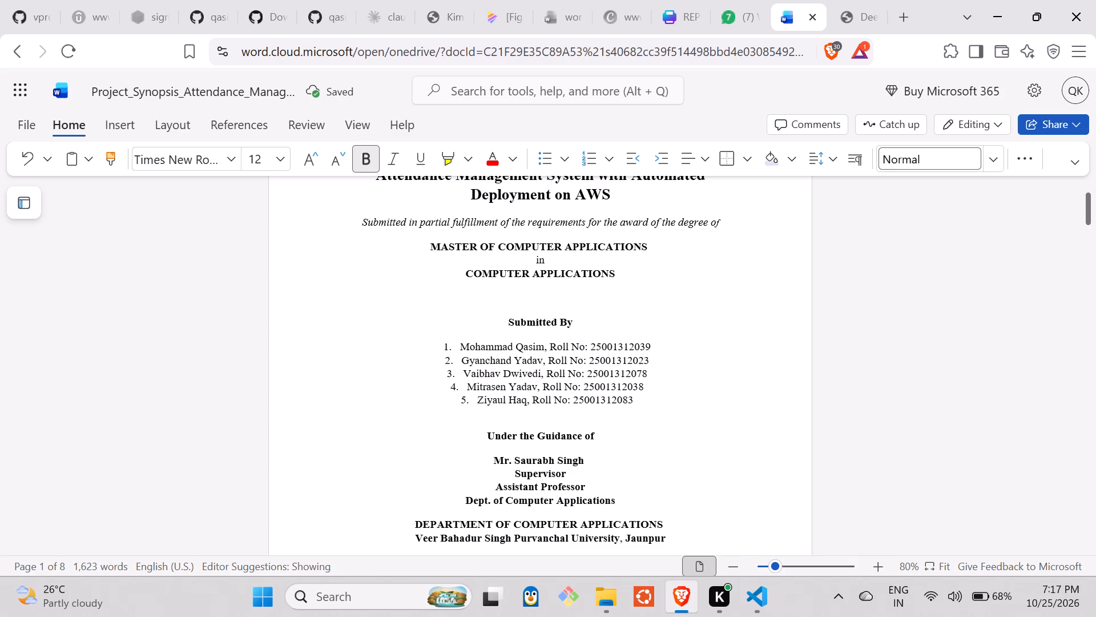
{"action": "left_click", "coordinate": [694, 327]}
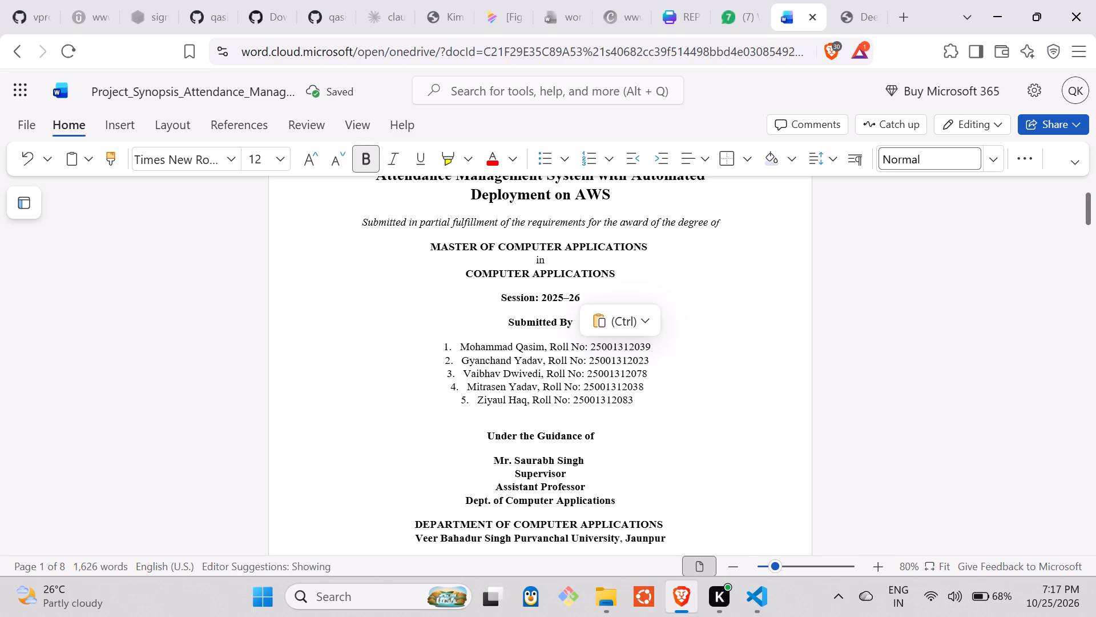
{"action": "left_click", "coordinate": [694, 327]}
Review the cover page layout from the project title down to the department and university lines.
{"action": "scroll", "coordinate": [694, 327], "scroll_direction": "down", "scroll_amount": 1}
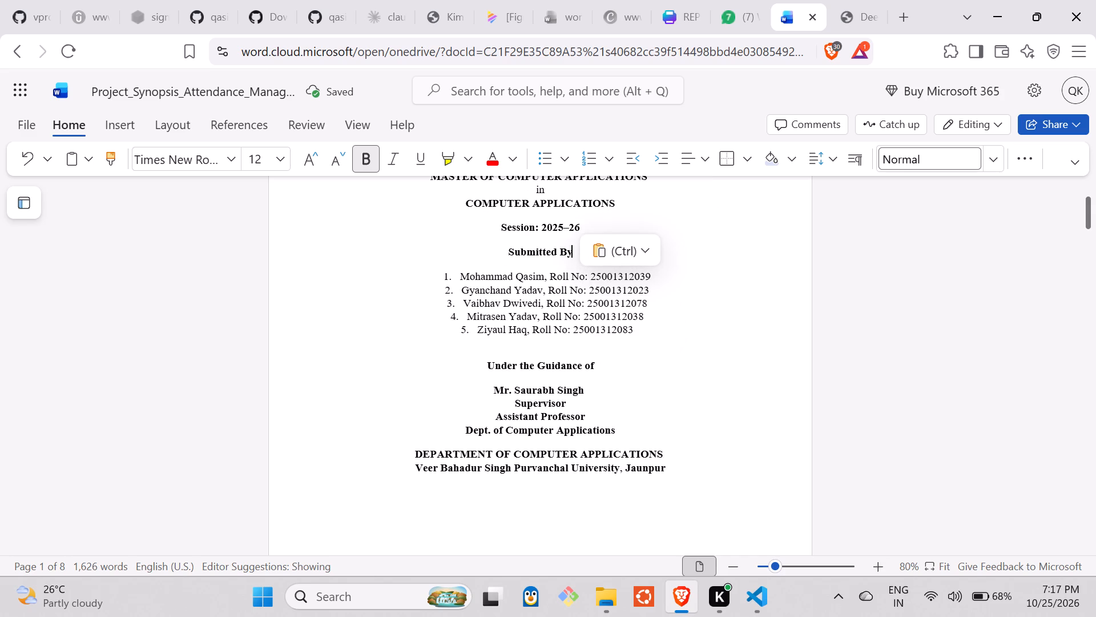
{"action": "scroll", "coordinate": [694, 327], "scroll_direction": "up", "scroll_amount": 1}
{"action": "scroll", "coordinate": [694, 327], "scroll_direction": "right", "scroll_amount": 1}
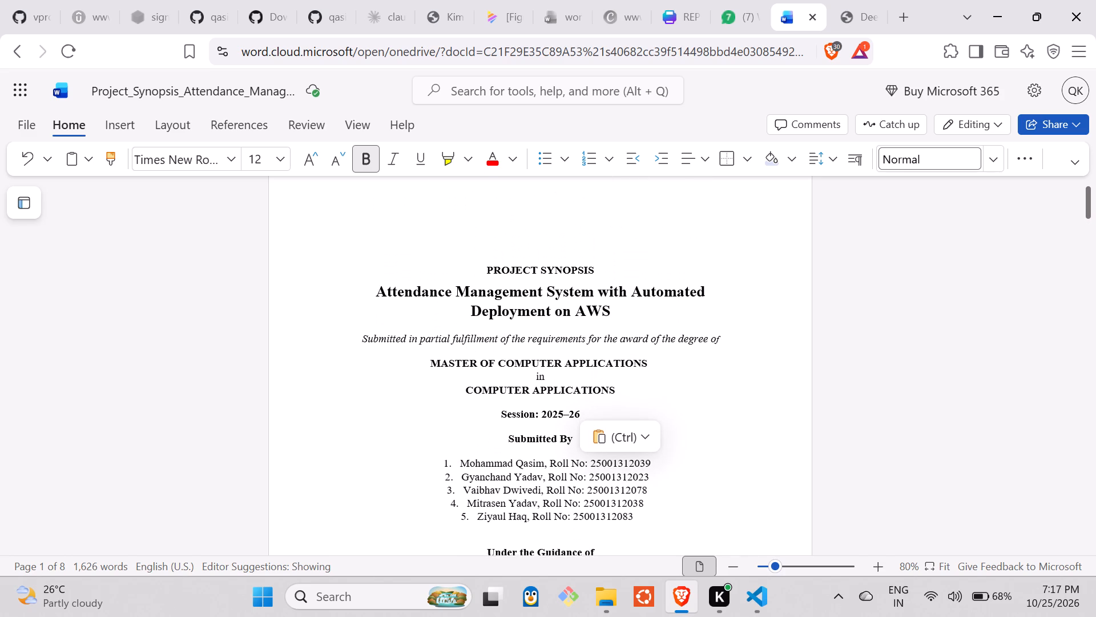
{"action": "scroll", "coordinate": [694, 327], "scroll_direction": "right", "scroll_amount": 1}
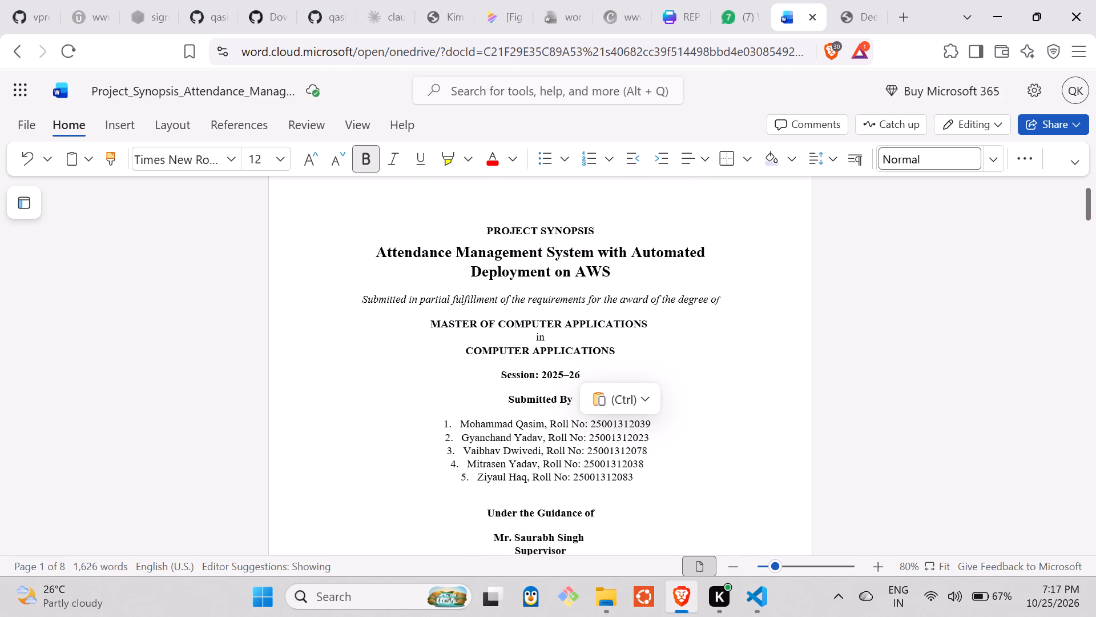
{"action": "scroll", "coordinate": [694, 327], "scroll_direction": "right", "scroll_amount": 1}
{"action": "scroll", "coordinate": [694, 327], "scroll_direction": "down", "scroll_amount": 1}
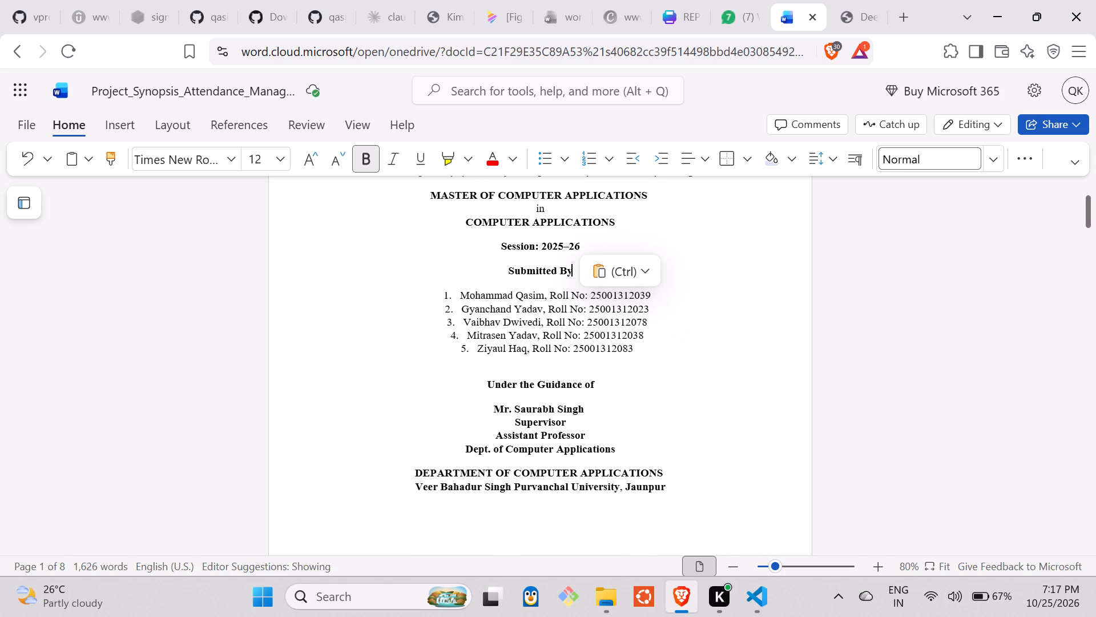
{"action": "scroll", "coordinate": [694, 327], "scroll_direction": "down", "scroll_amount": 4}
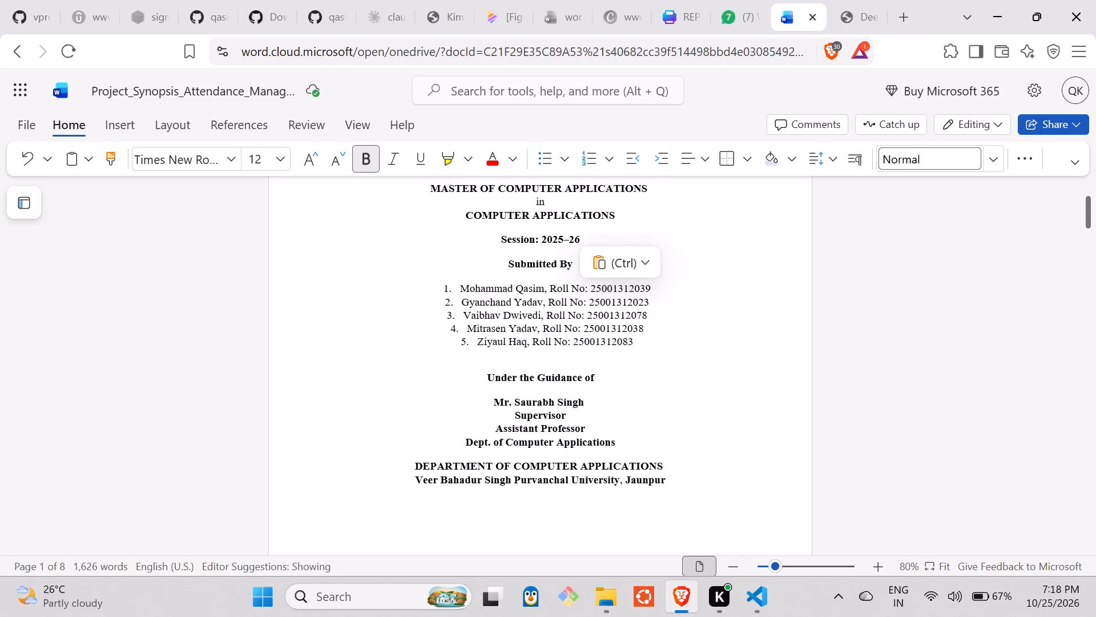
Set the font size of the "Veer Bahadur Singh Purvanchal University, Jaunpur" line on the cover page to 14.
{"action": "scroll", "coordinate": [694, 327], "scroll_direction": "down", "scroll_amount": 1}
{"action": "left_click_drag", "start_coordinate": [670, 485], "coordinate": [607, 487]}
{"action": "left_click_drag", "start_coordinate": [607, 487], "coordinate": [414, 481]}
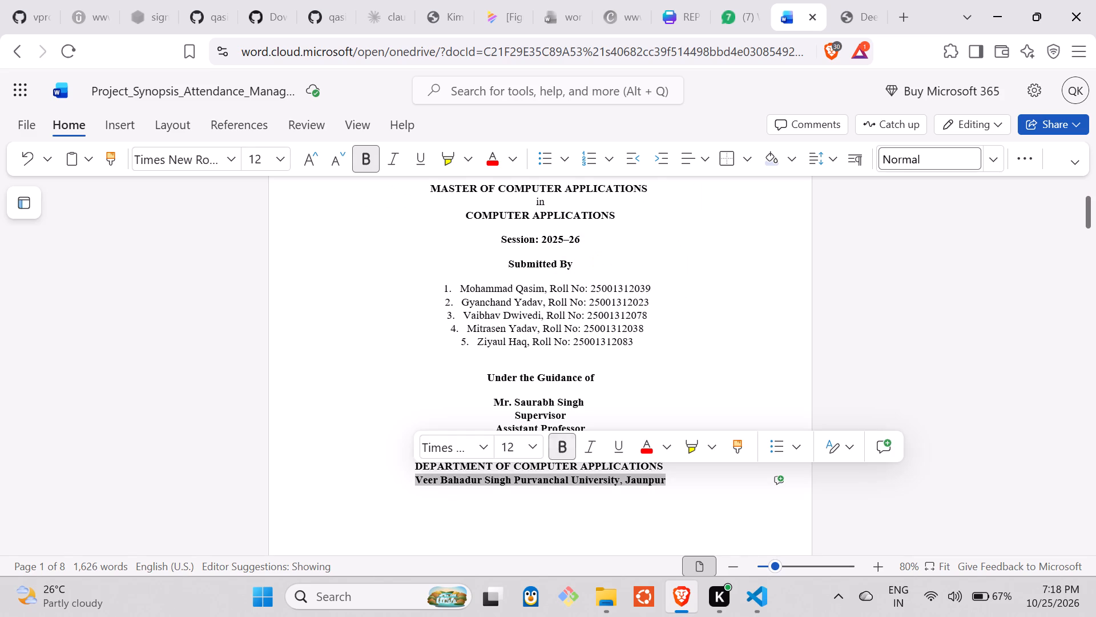
{"action": "left_click", "coordinate": [535, 445]}
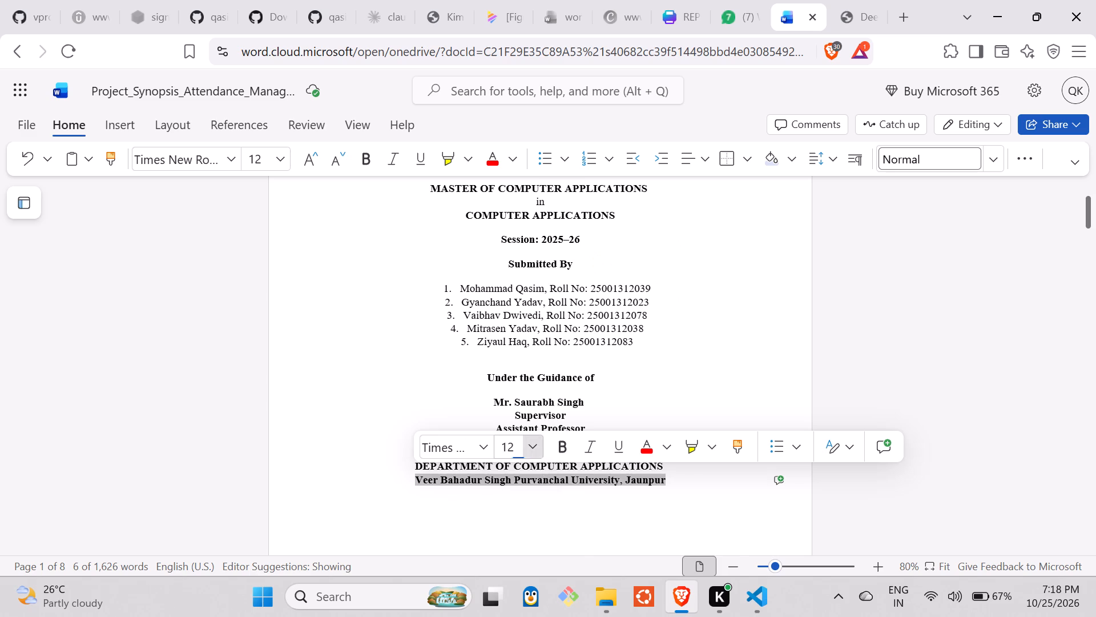
{"action": "left_click", "coordinate": [569, 315]}
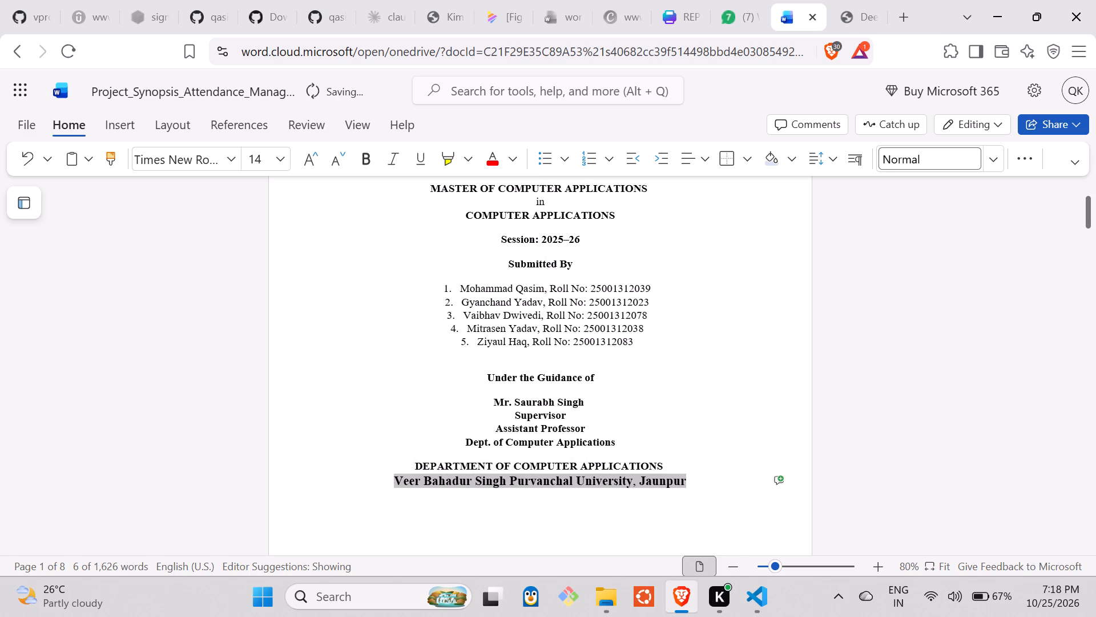
{"action": "left_click", "coordinate": [746, 428]}
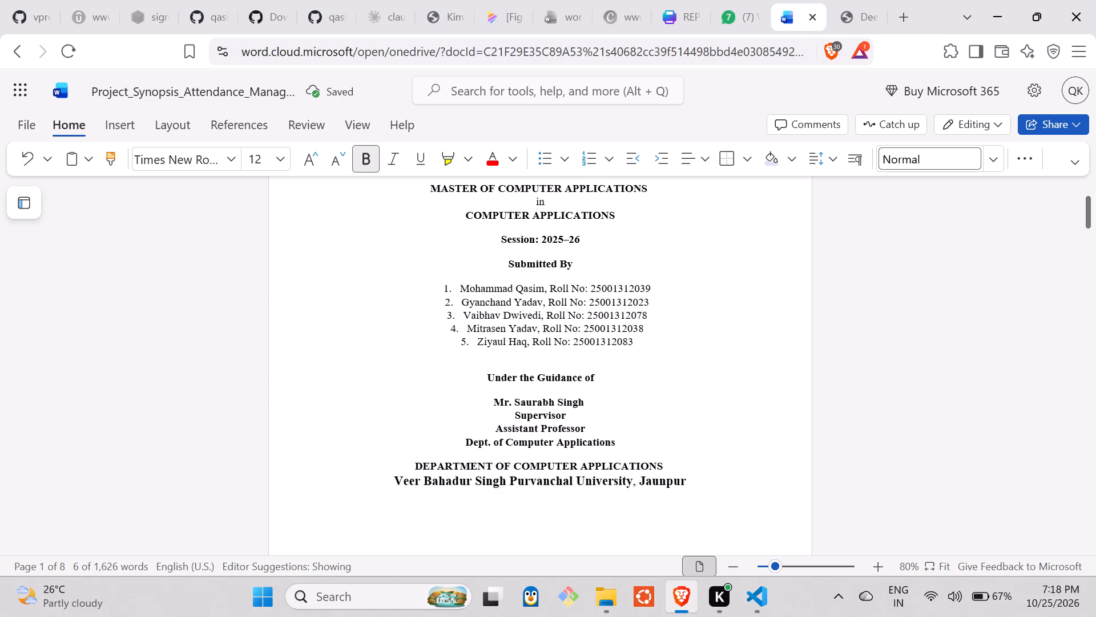
Review the overall layout of the cover page, including a whole-page view at 40% zoom.
{"action": "scroll", "coordinate": [746, 428], "scroll_direction": "up", "scroll_amount": 2}
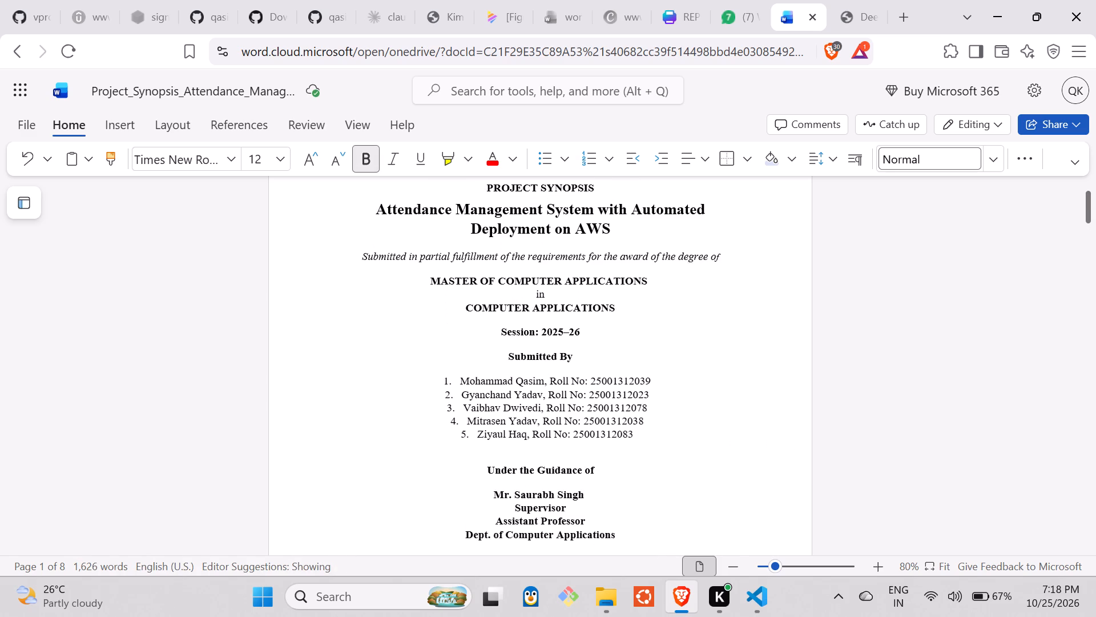
{"action": "scroll", "coordinate": [746, 428], "scroll_direction": "up", "scroll_amount": 1}
{"action": "scroll", "coordinate": [746, 428], "scroll_direction": "down", "scroll_amount": 1}
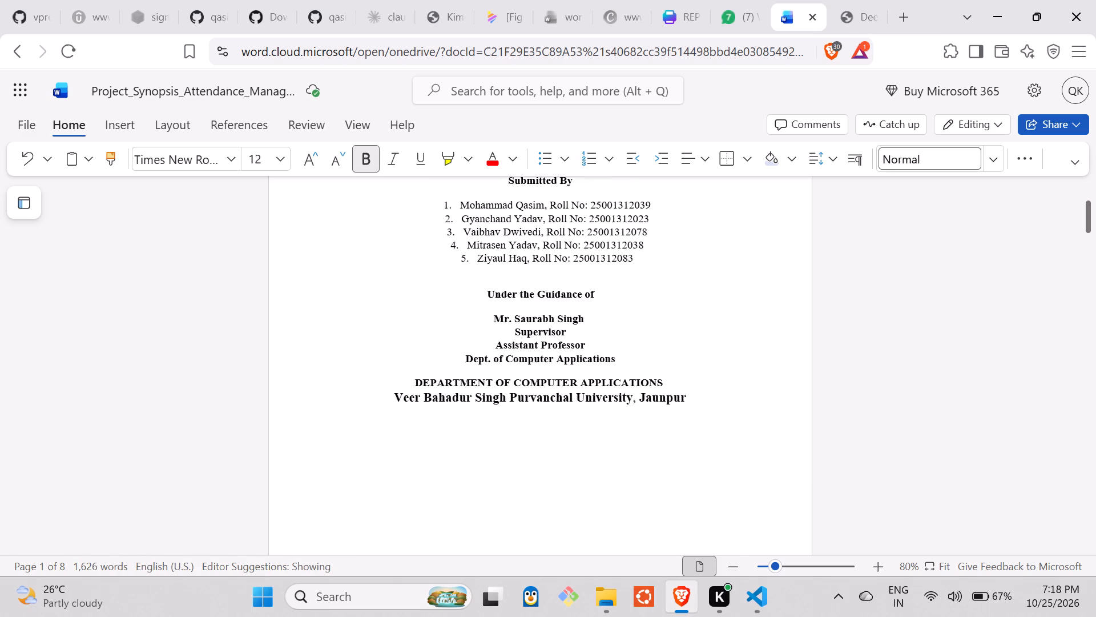
{"action": "scroll", "coordinate": [746, 428], "scroll_direction": "down", "scroll_amount": 2}
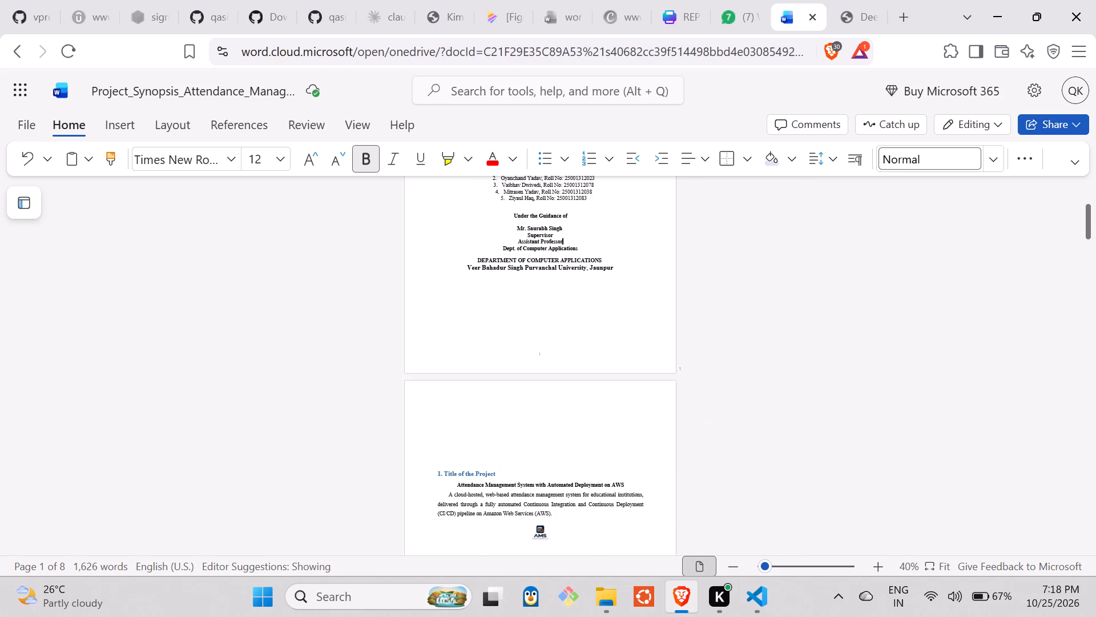
{"action": "scroll", "coordinate": [726, 384], "scroll_direction": "up", "scroll_amount": 1}
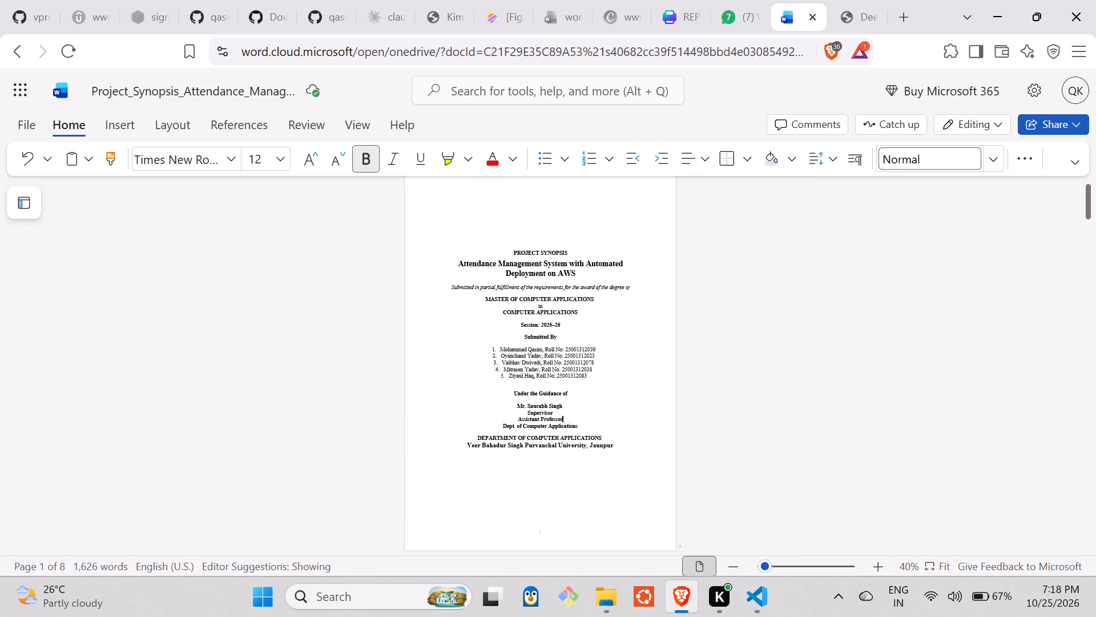
{"action": "scroll", "coordinate": [726, 384], "scroll_direction": "up", "scroll_amount": 1}
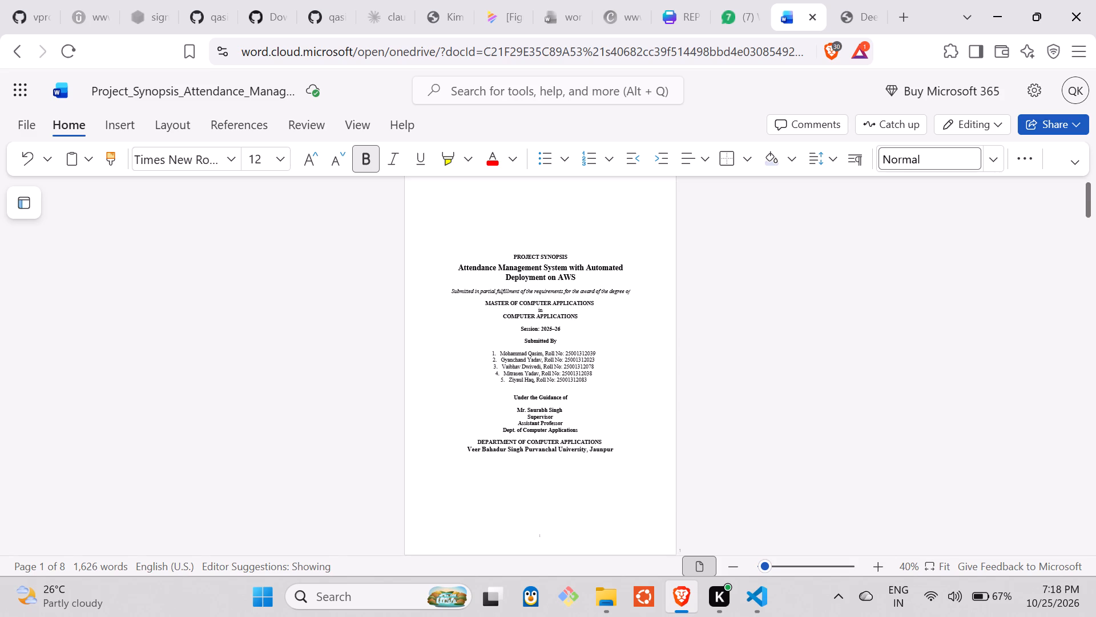
{"action": "scroll", "coordinate": [726, 384], "scroll_direction": "up", "scroll_amount": 1}
Enlarge the AMS logo under "1. Title of the Project" to about 0.635" high by 0.728" wide.
{"action": "scroll", "coordinate": [726, 384], "scroll_direction": "down", "scroll_amount": 3}
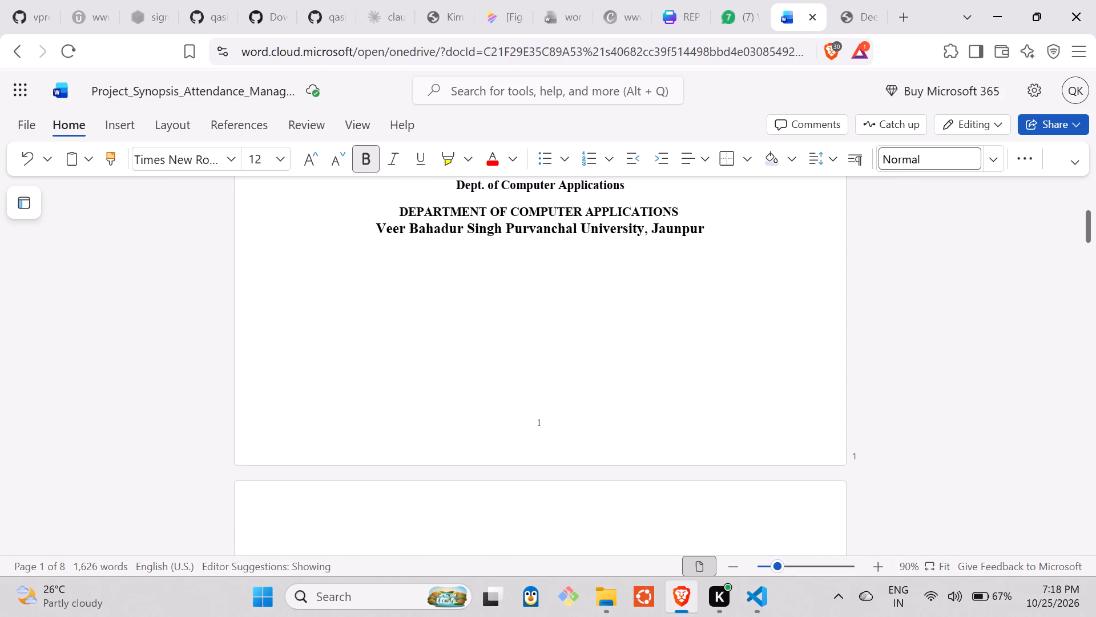
{"action": "scroll", "coordinate": [726, 384], "scroll_direction": "down", "scroll_amount": 3}
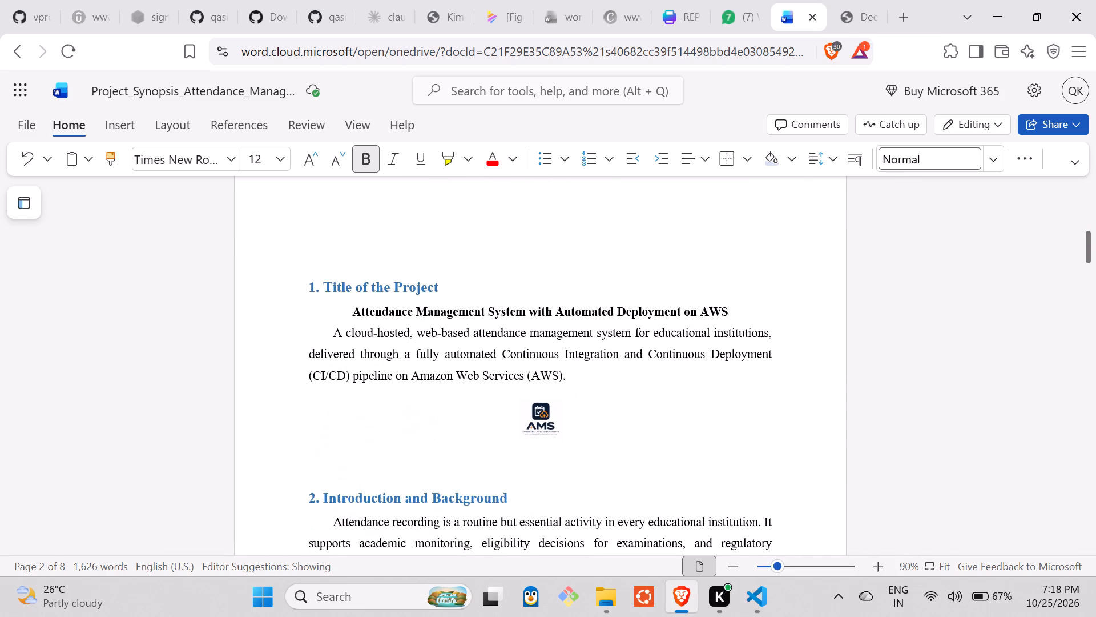
{"action": "left_click_drag", "start_coordinate": [546, 425], "coordinate": [561, 423]}
{"action": "left_click", "coordinate": [603, 434]}
{"action": "left_click", "coordinate": [546, 422]}
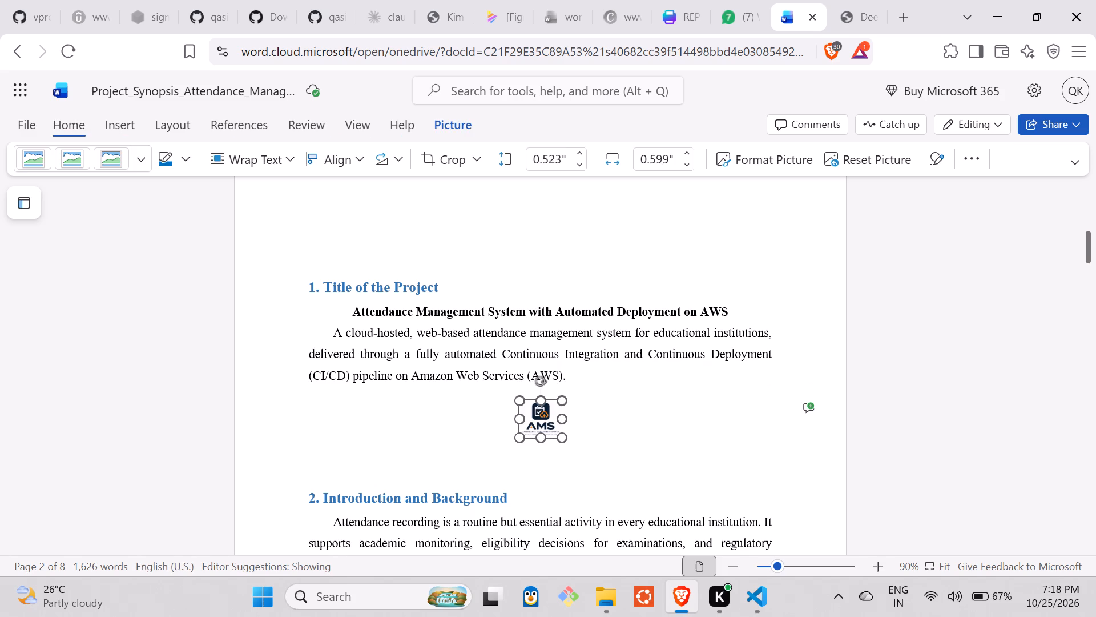
{"action": "left_click", "coordinate": [546, 422]}
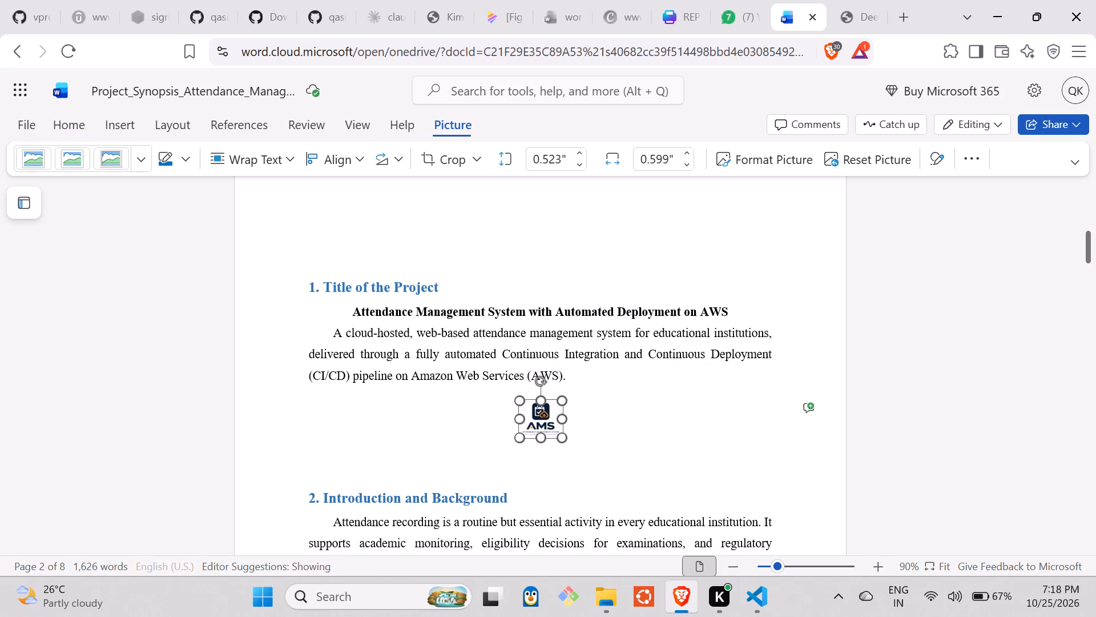
{"action": "left_click", "coordinate": [553, 420]}
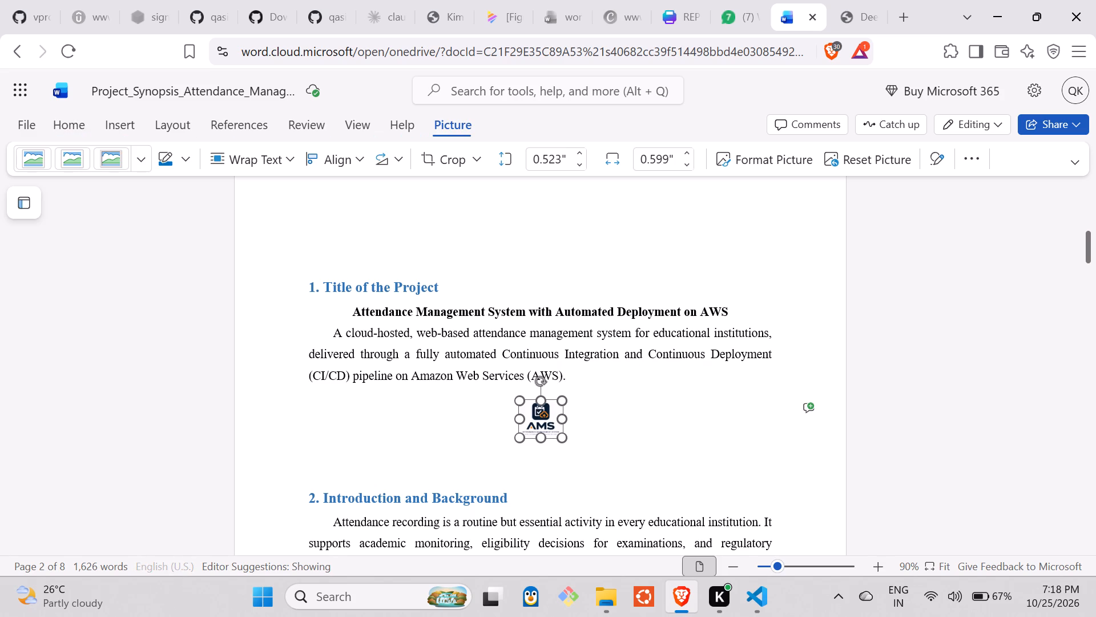
{"action": "left_click", "coordinate": [553, 420]}
{"action": "left_click", "coordinate": [553, 420]}
{"action": "left_click", "coordinate": [545, 402]}
{"action": "left_click_drag", "start_coordinate": [563, 439], "coordinate": [565, 441]}
{"action": "left_click_drag", "start_coordinate": [565, 441], "coordinate": [569, 445]}
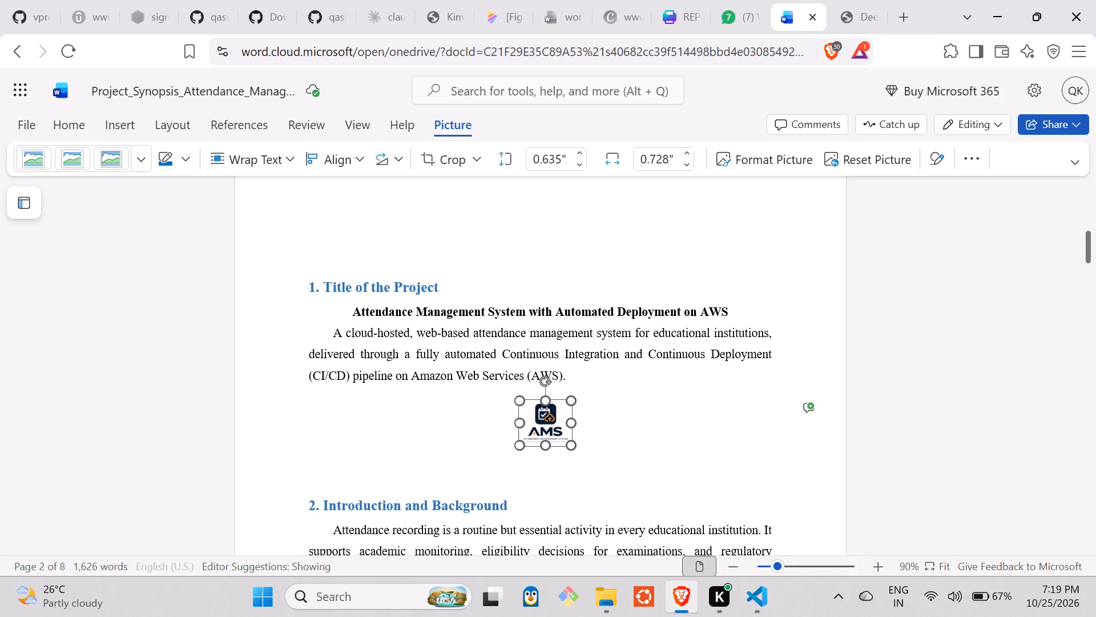
{"action": "left_click", "coordinate": [645, 481]}
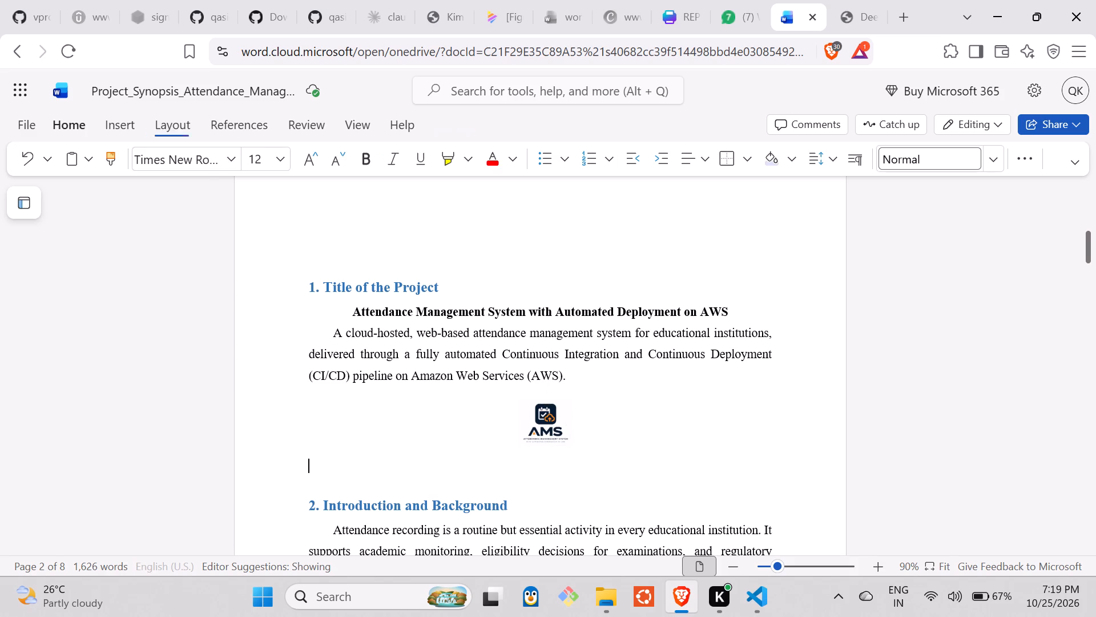
{"action": "scroll", "coordinate": [634, 423], "scroll_direction": "down", "scroll_amount": 1}
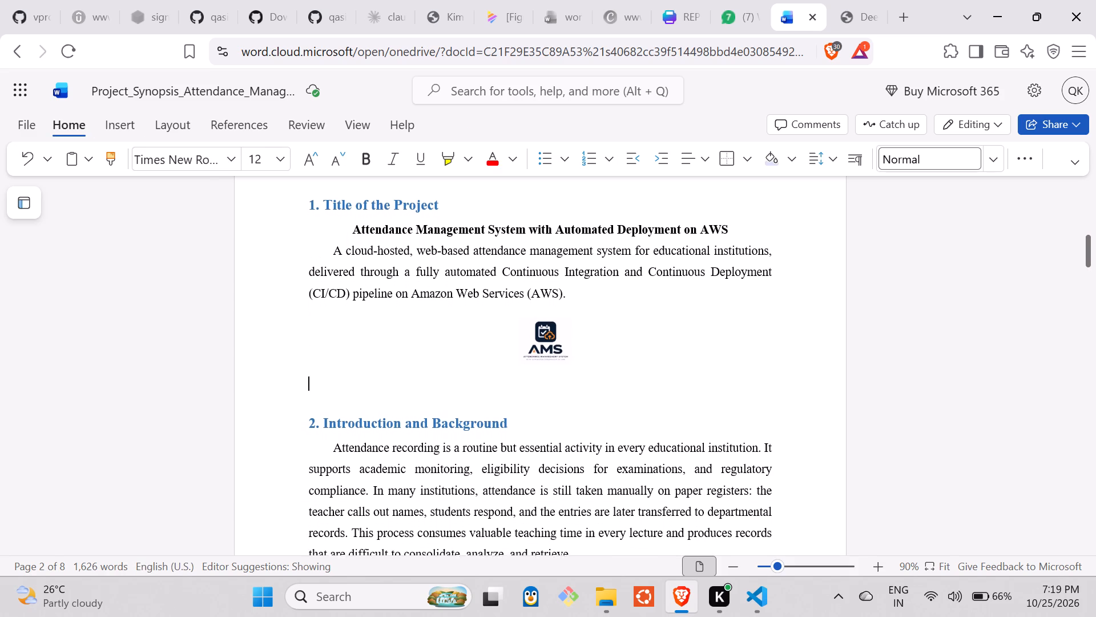
Apply the spacing correction to "systems including" in section 2's second paragraph, keeping one space before "most student projects".
{"action": "scroll", "coordinate": [634, 423], "scroll_direction": "down", "scroll_amount": 2}
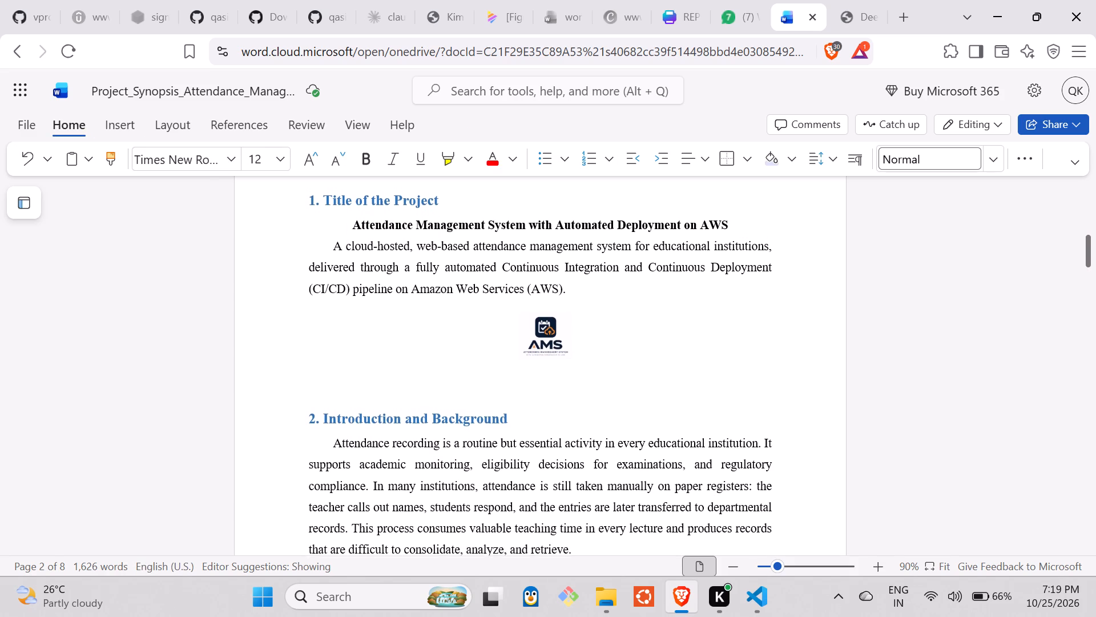
{"action": "scroll", "coordinate": [634, 423], "scroll_direction": "down", "scroll_amount": 2}
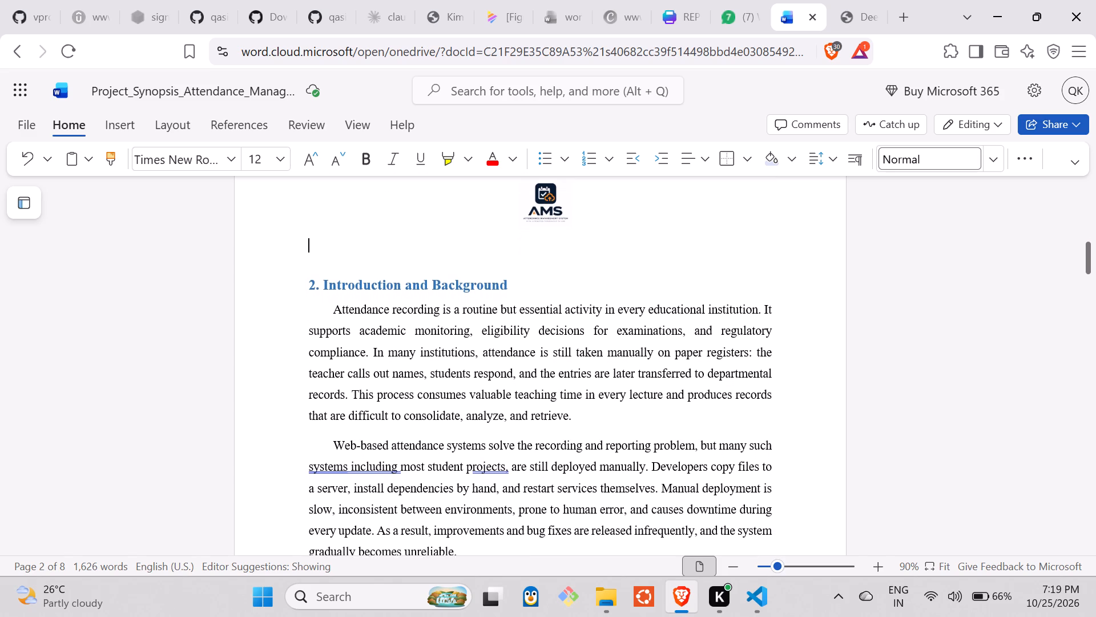
{"action": "left_click", "coordinate": [366, 468]}
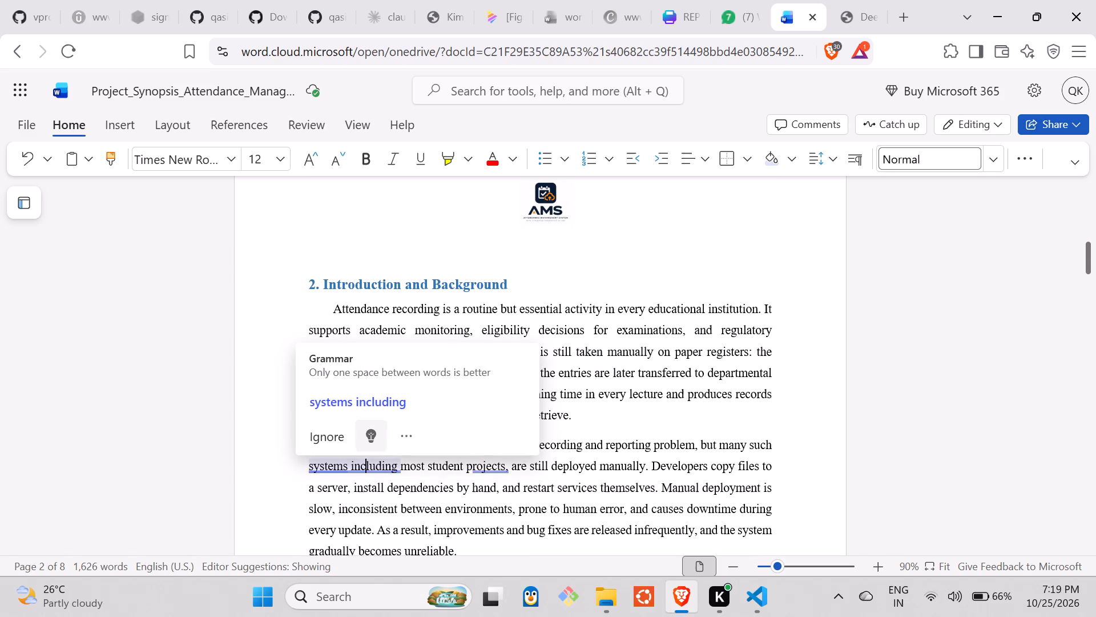
{"action": "left_click", "coordinate": [368, 408]}
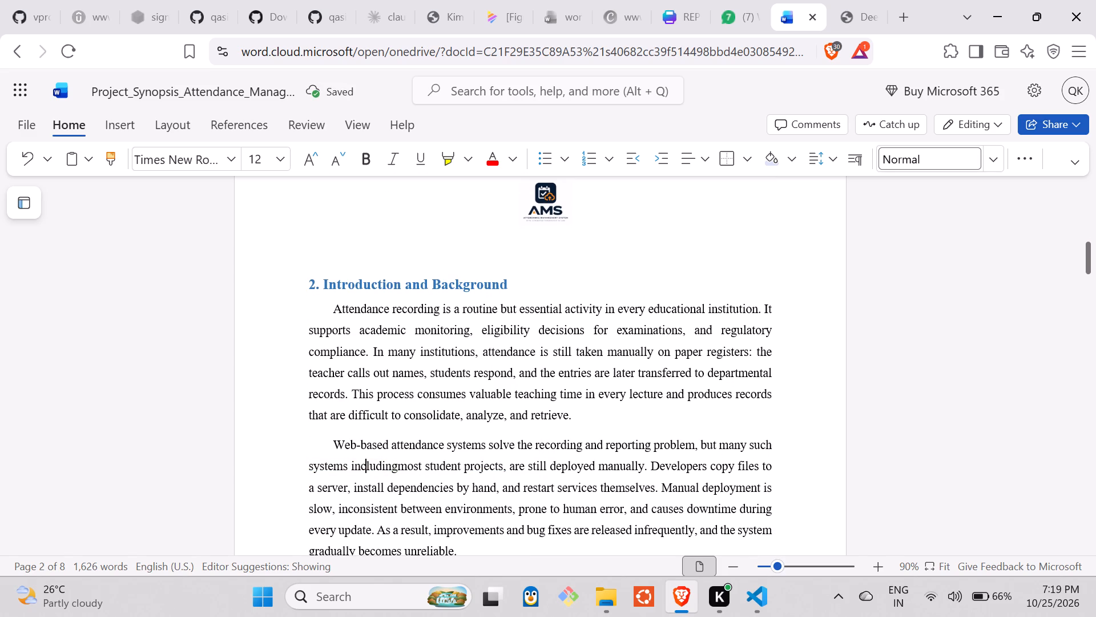
{"action": "left_click", "coordinate": [394, 466]}
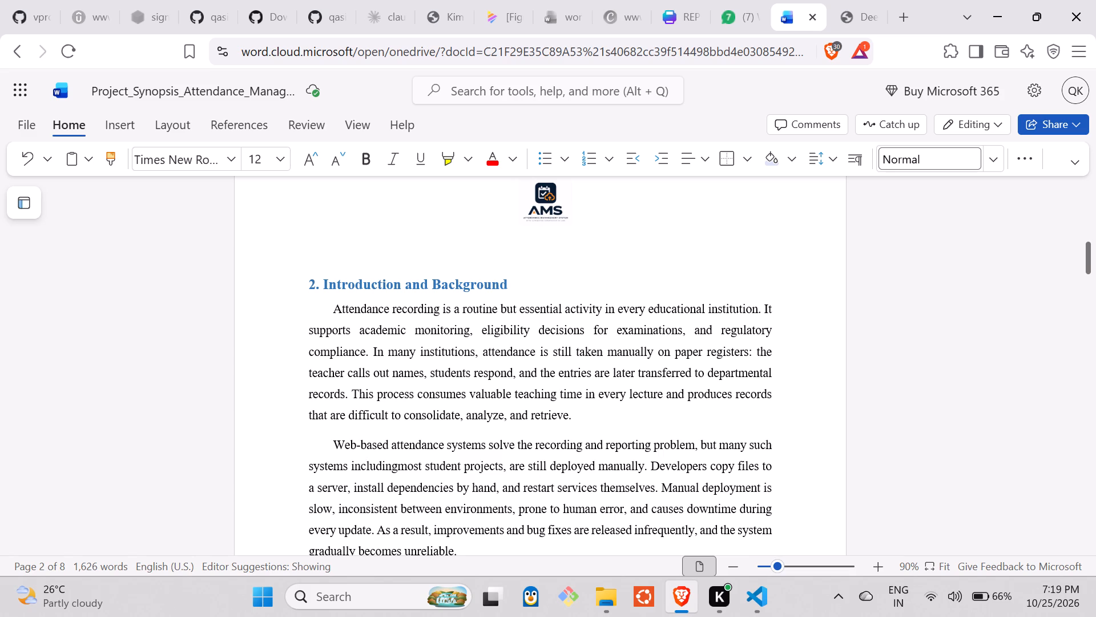
{"action": "key", "text": "Right"}
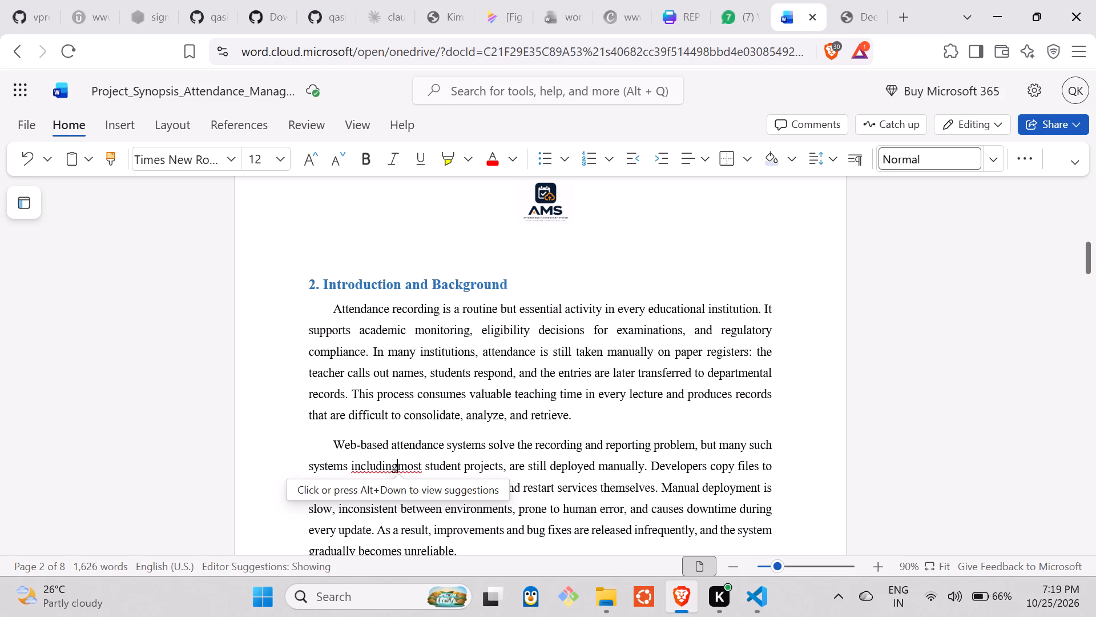
{"action": "key", "text": "space"}
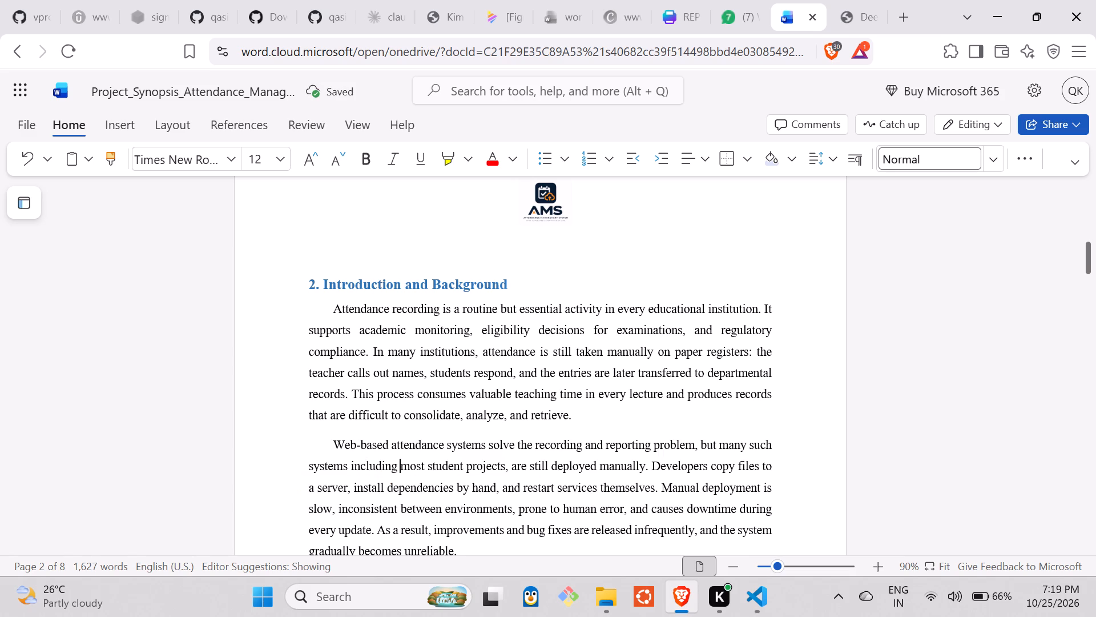
Accept the grammar suggestion "systems," to add a comma before "including most student projects" in section 2's second paragraph.
{"action": "scroll", "coordinate": [565, 520], "scroll_direction": "down", "scroll_amount": 1}
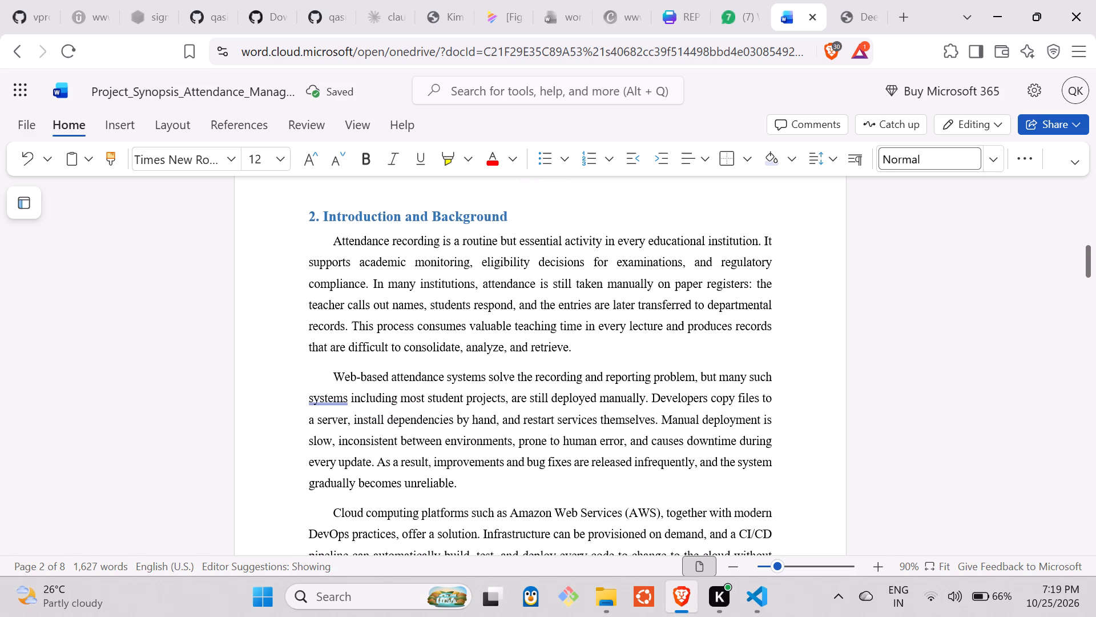
{"action": "left_click", "coordinate": [322, 408]}
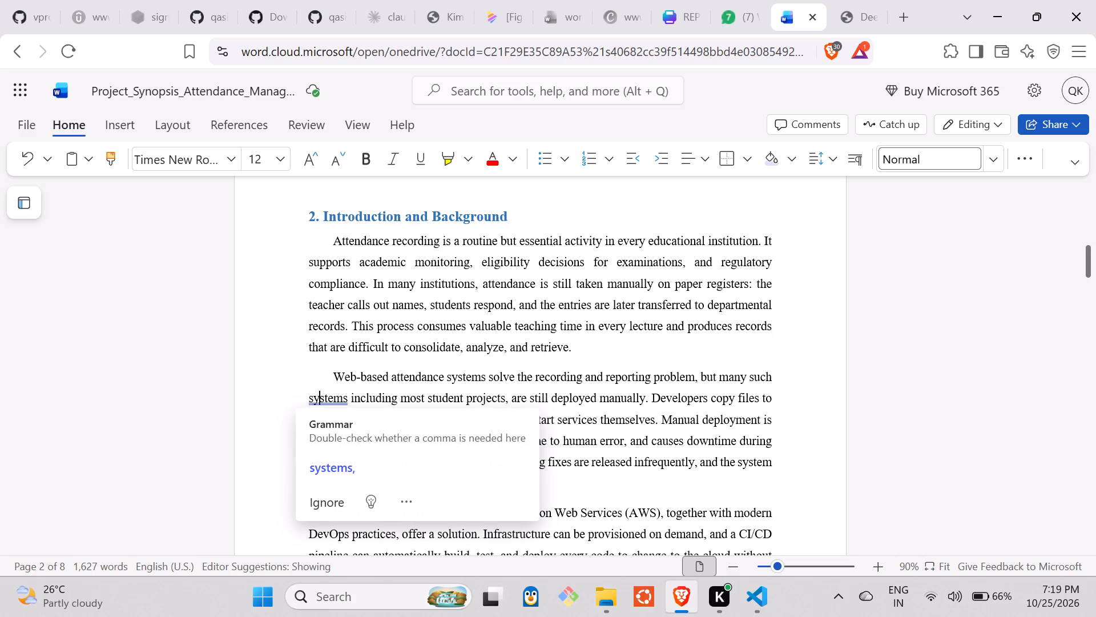
{"action": "left_click", "coordinate": [337, 462]}
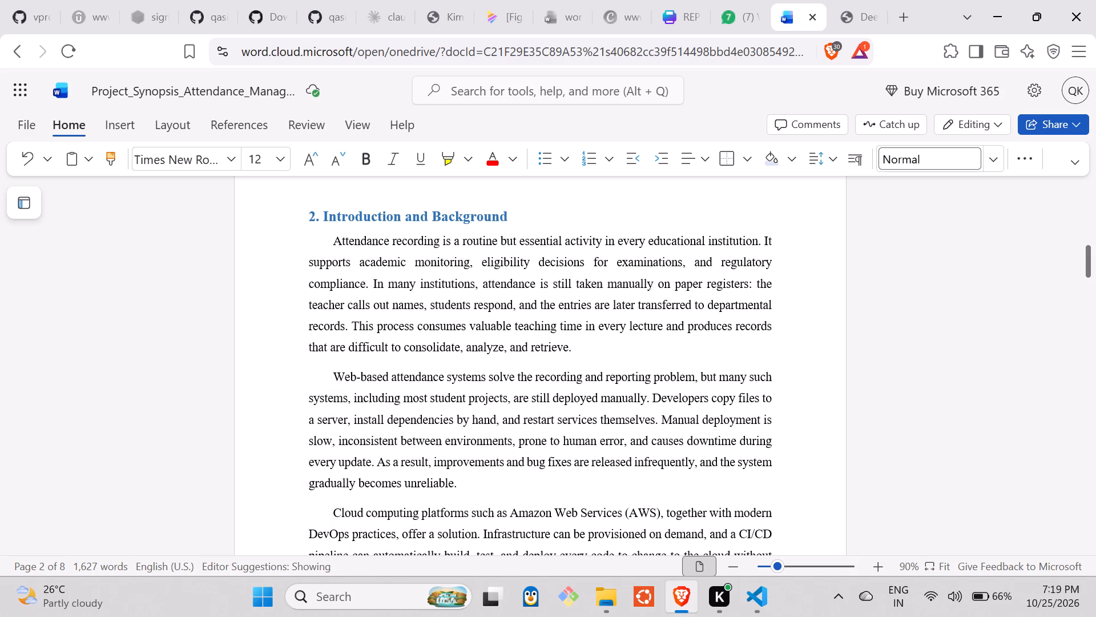
Proofread the paragraphs of "2. Introduction and Background" for remaining wording or grammar issues.
{"action": "scroll", "coordinate": [508, 486], "scroll_direction": "down", "scroll_amount": 1}
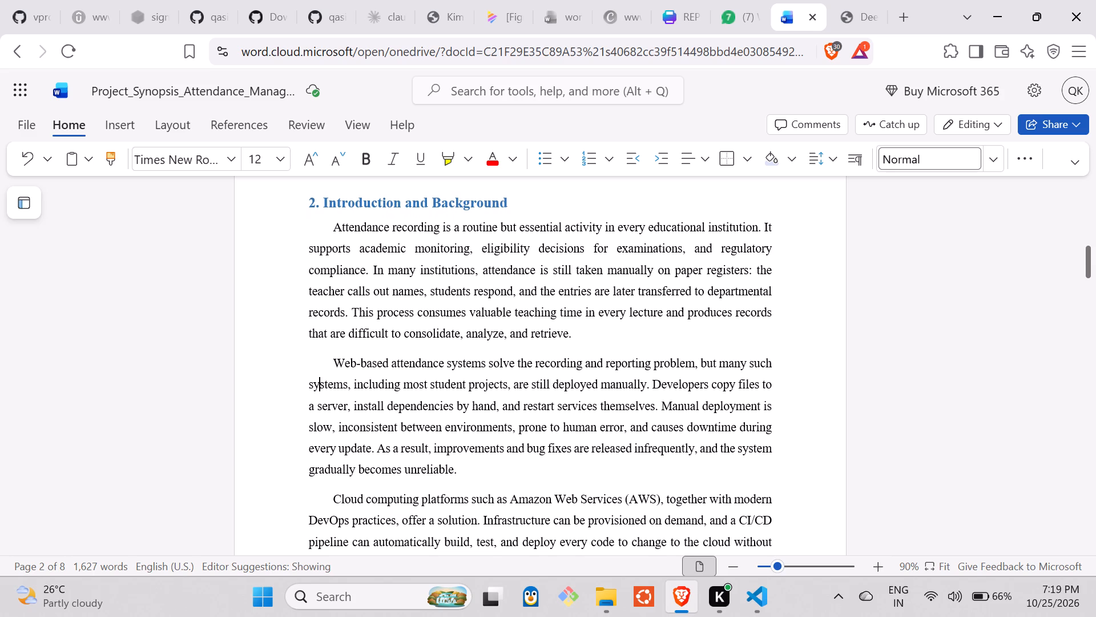
{"action": "scroll", "coordinate": [508, 486], "scroll_direction": "down", "scroll_amount": 1}
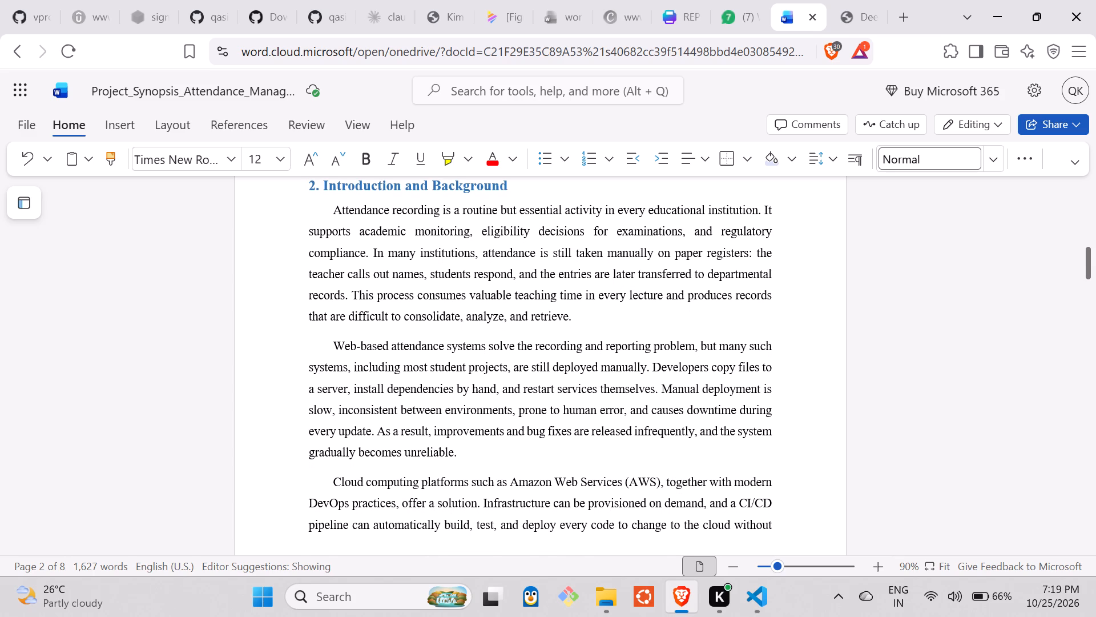
{"action": "scroll", "coordinate": [508, 486], "scroll_direction": "right", "scroll_amount": 1}
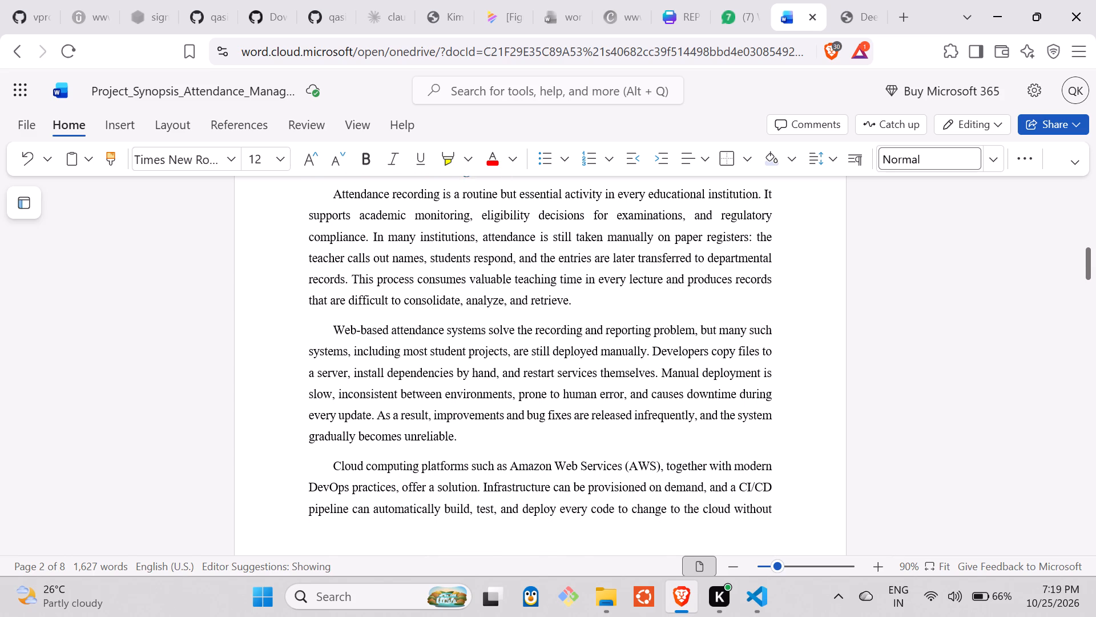
{"action": "scroll", "coordinate": [508, 486], "scroll_direction": "right", "scroll_amount": 1}
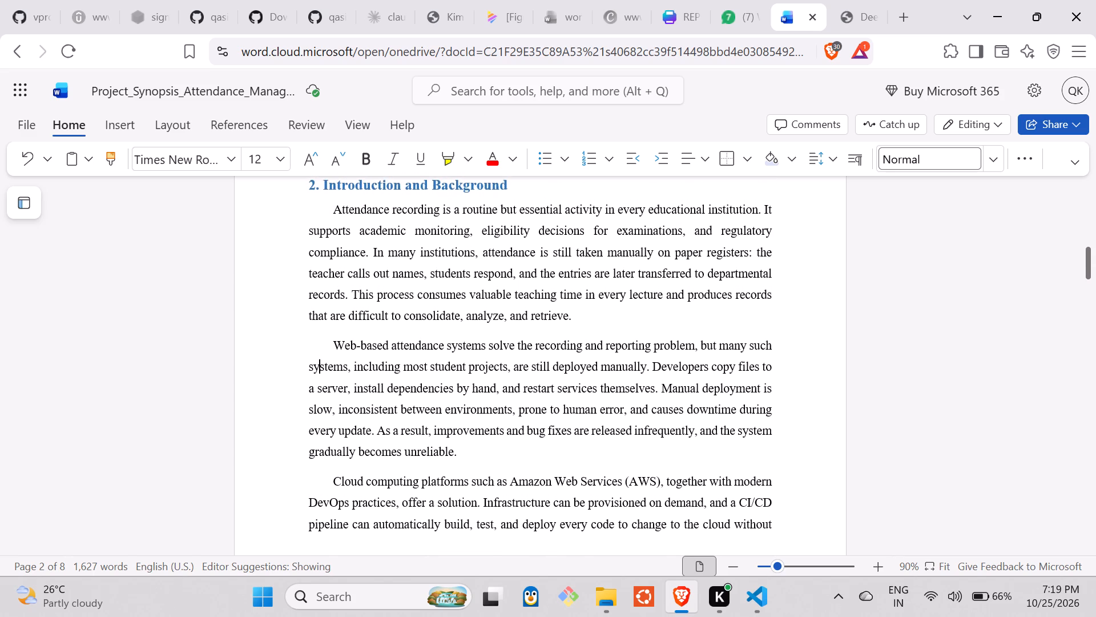
{"action": "scroll", "coordinate": [508, 486], "scroll_direction": "right", "scroll_amount": 1}
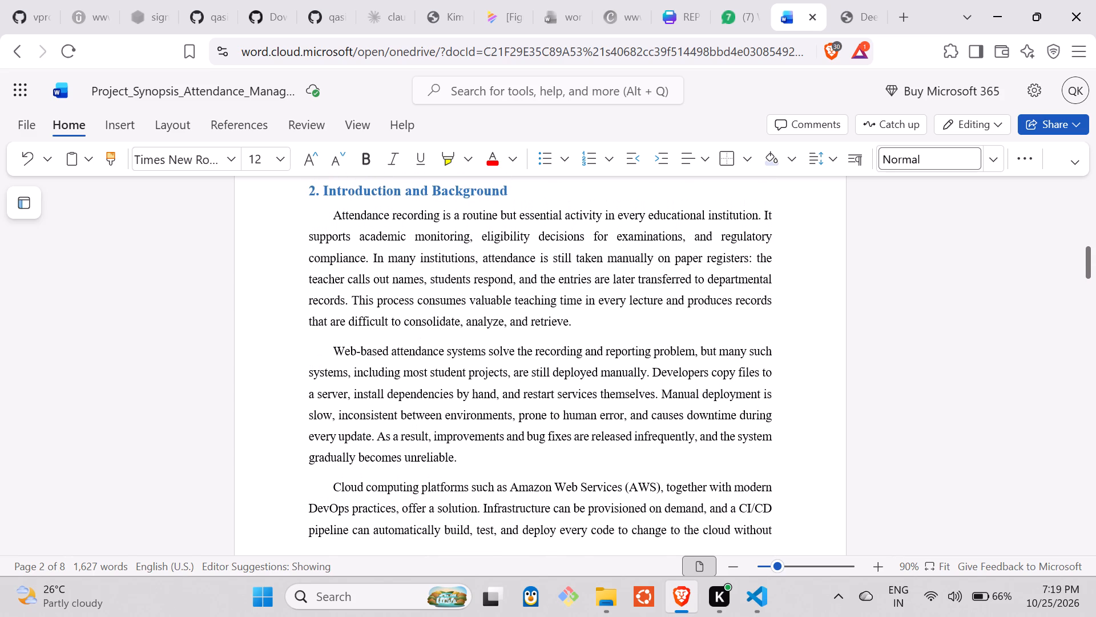
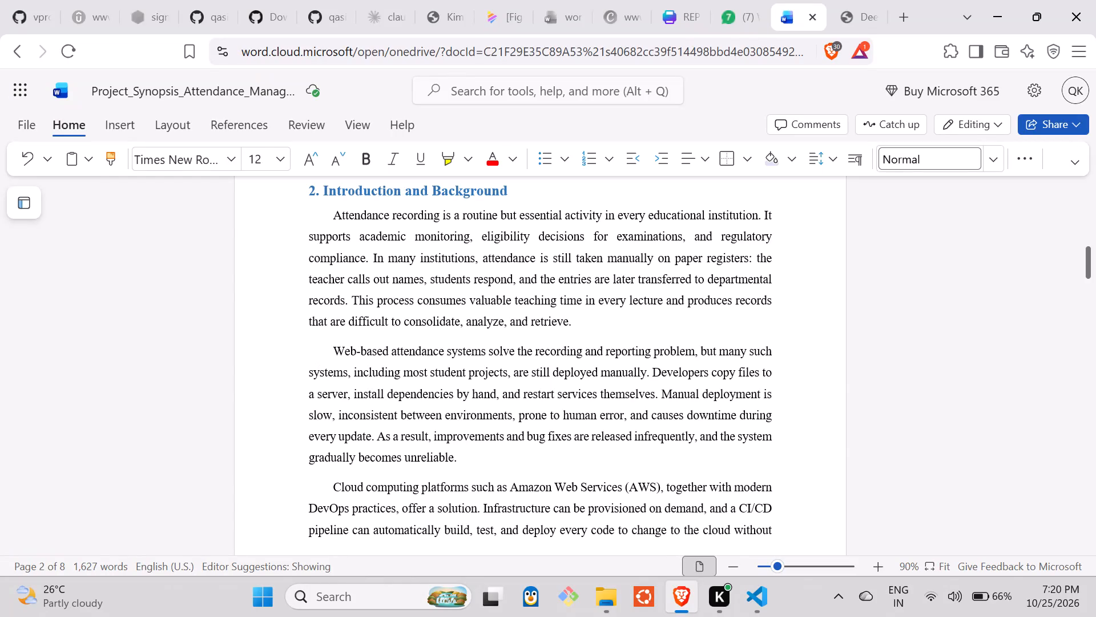
Proofread the remaining paragraphs of "2. Introduction and Background" and the opening of "3. Problem Statement" for wording and spacing issues.
{"action": "scroll", "coordinate": [508, 328], "scroll_direction": "right", "scroll_amount": 1}
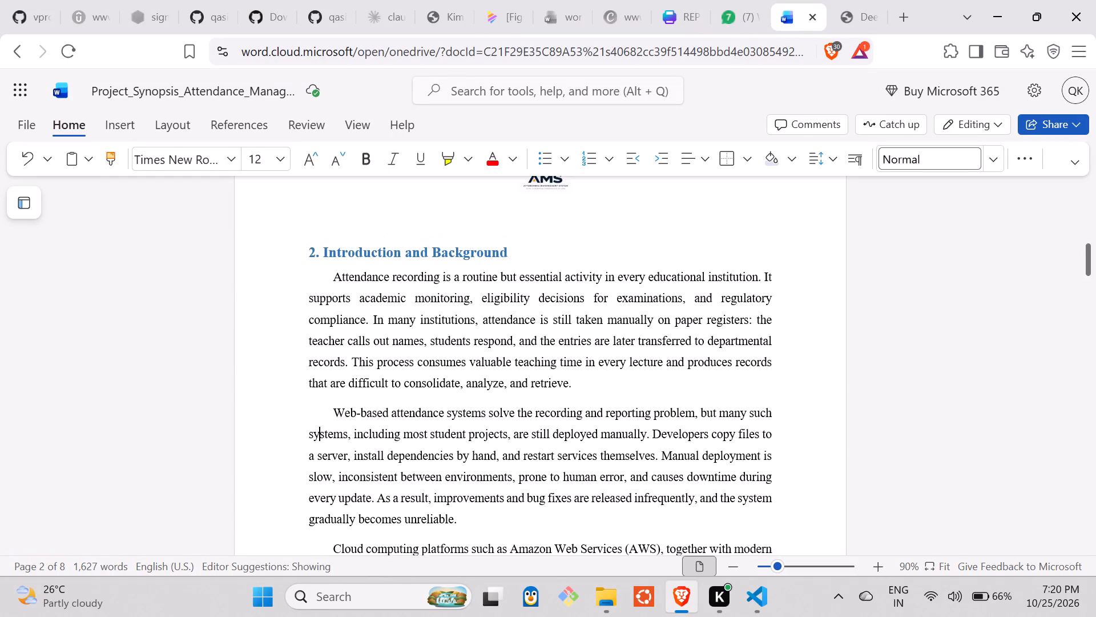
{"action": "scroll", "coordinate": [508, 328], "scroll_direction": "right", "scroll_amount": 2}
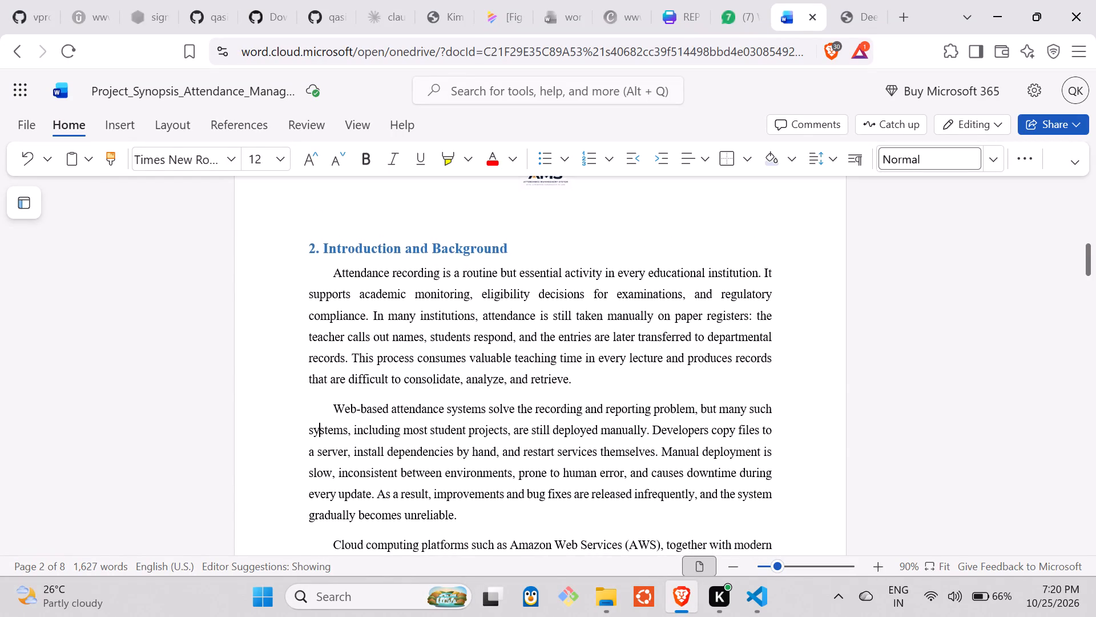
{"action": "scroll", "coordinate": [508, 328], "scroll_direction": "right", "scroll_amount": 1}
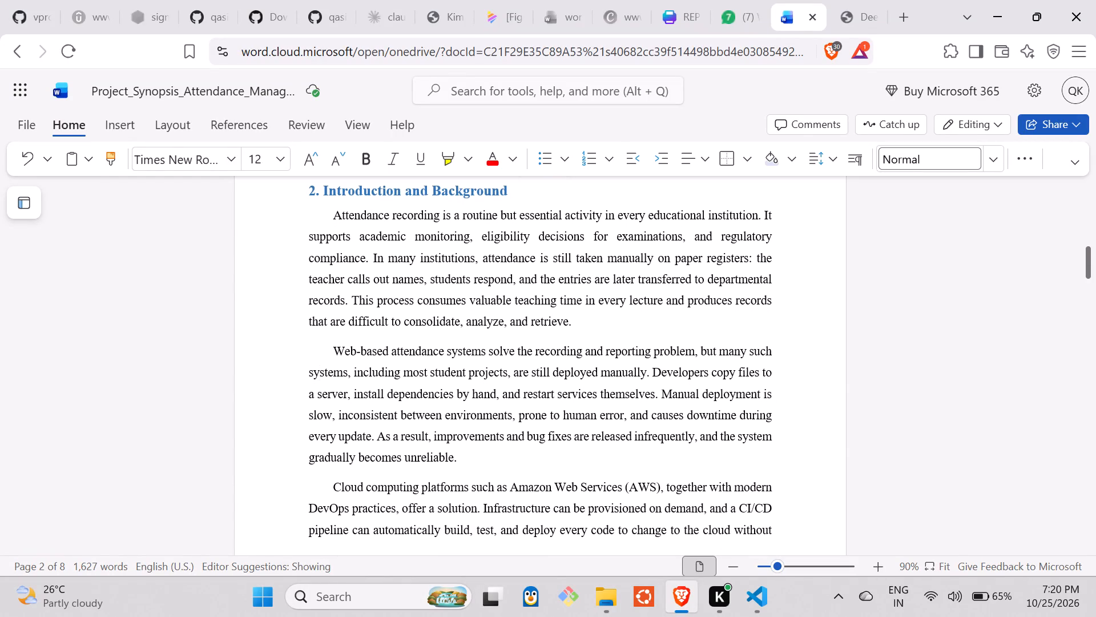
{"action": "scroll", "coordinate": [508, 328], "scroll_direction": "down", "scroll_amount": 1}
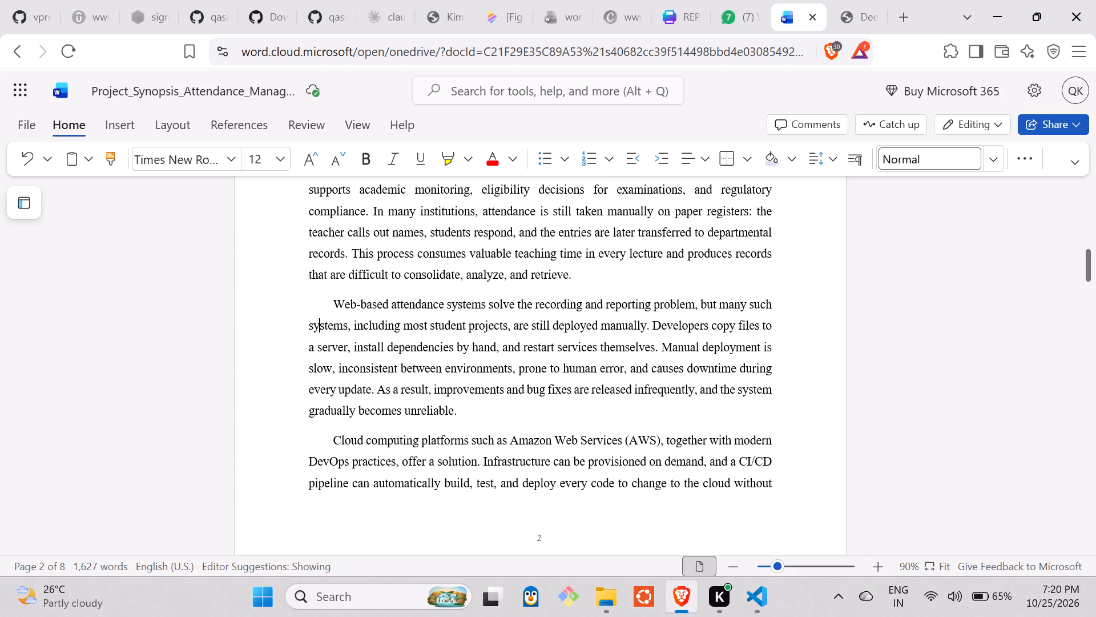
{"action": "scroll", "coordinate": [508, 328], "scroll_direction": "down", "scroll_amount": 1}
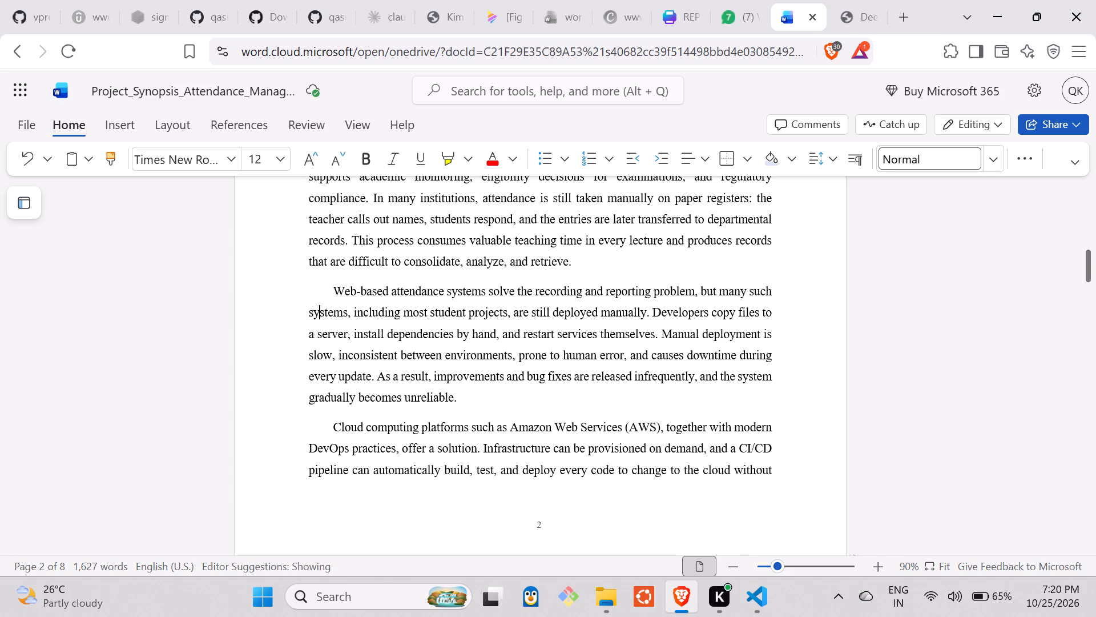
{"action": "scroll", "coordinate": [508, 328], "scroll_direction": "down", "scroll_amount": 2}
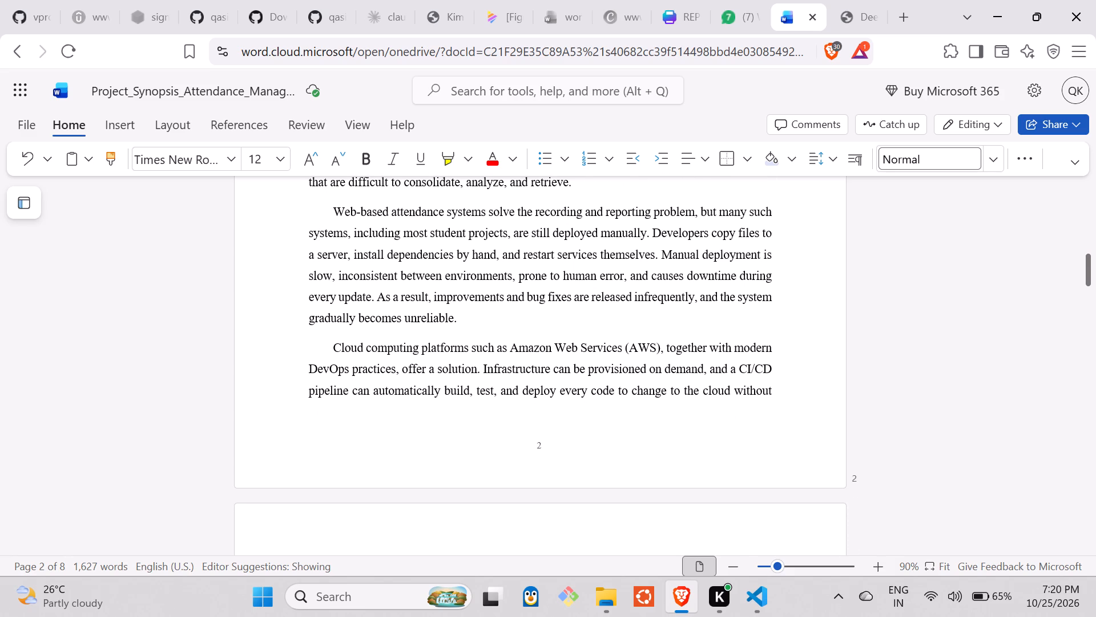
{"action": "left_click", "coordinate": [475, 315]}
{"action": "scroll", "coordinate": [475, 315], "scroll_direction": "down", "scroll_amount": 1}
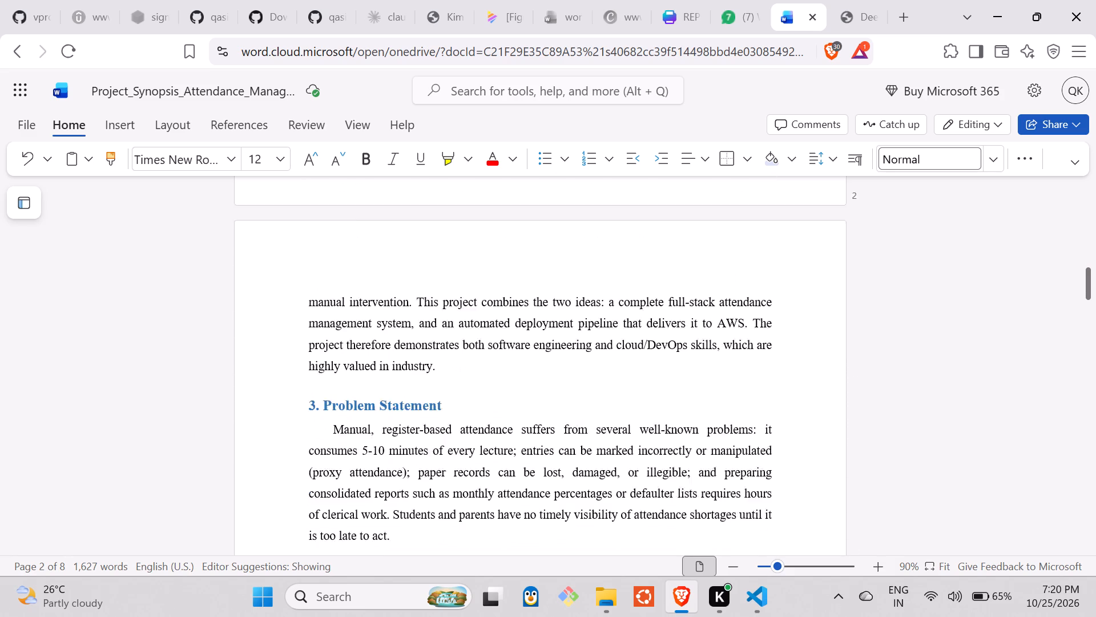
{"action": "scroll", "coordinate": [475, 315], "scroll_direction": "down", "scroll_amount": 1}
{"action": "scroll", "coordinate": [475, 315], "scroll_direction": "right", "scroll_amount": 1}
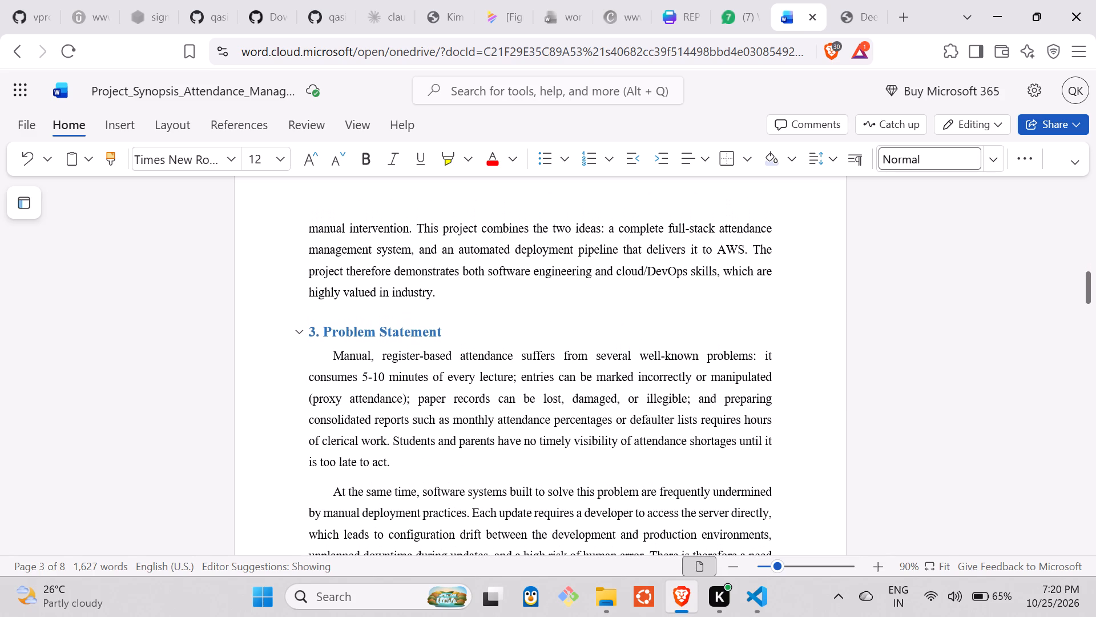
{"action": "scroll", "coordinate": [475, 315], "scroll_direction": "right", "scroll_amount": 1}
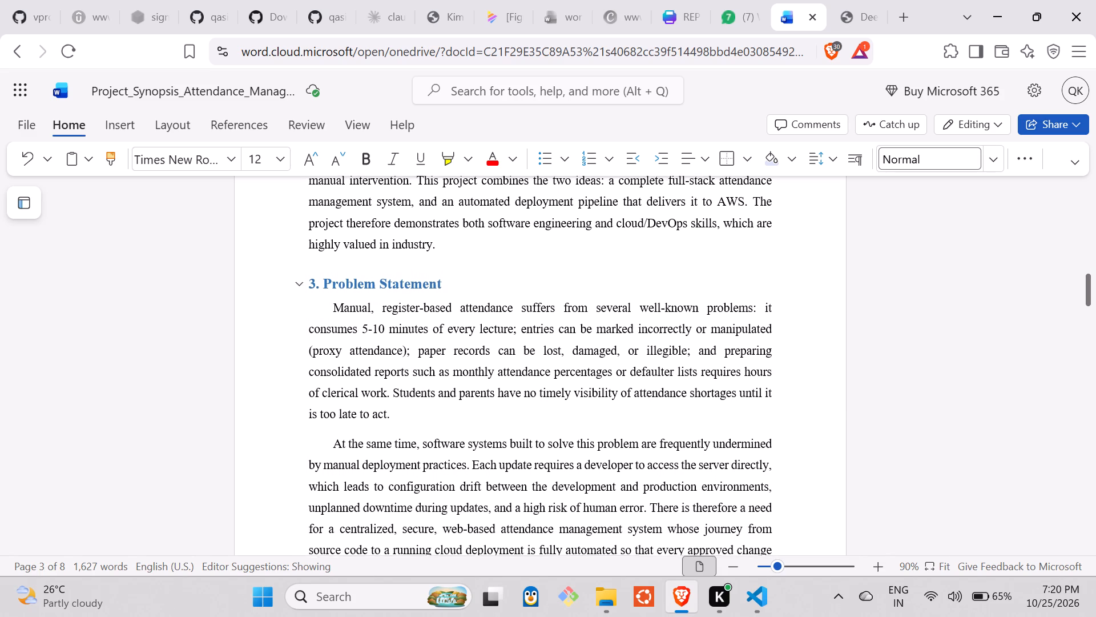
{"action": "scroll", "coordinate": [475, 315], "scroll_direction": "right", "scroll_amount": 1}
Replace the spacing before "damaged" with a single space in the first paragraph of "3. Problem Statement".
{"action": "scroll", "coordinate": [475, 315], "scroll_direction": "down", "scroll_amount": 1}
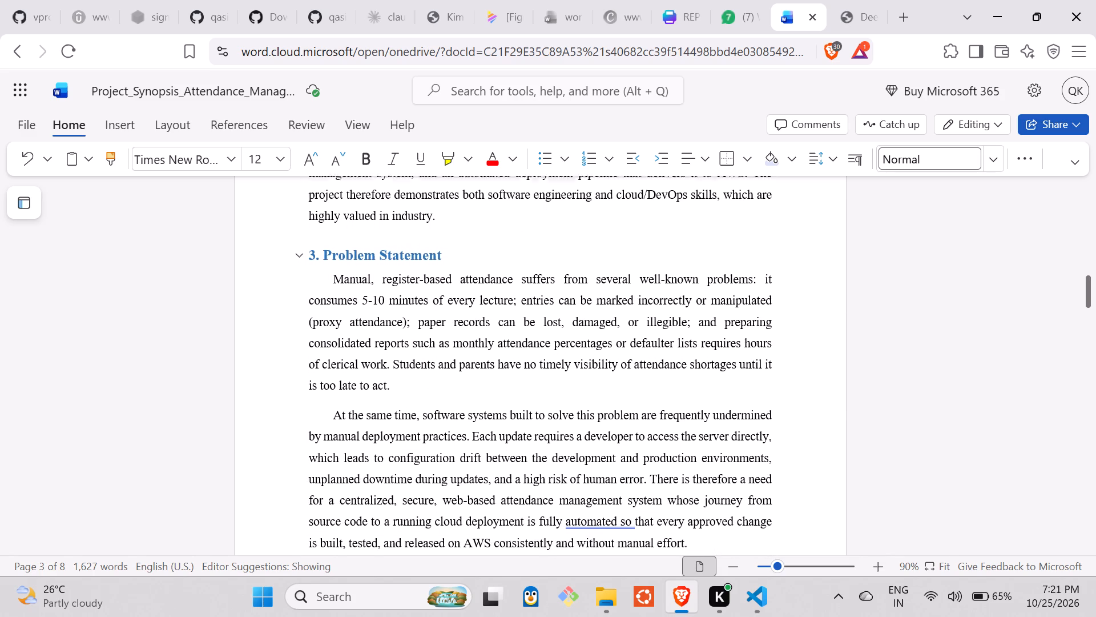
{"action": "scroll", "coordinate": [475, 315], "scroll_direction": "down", "scroll_amount": 1}
{"action": "left_click", "coordinate": [573, 316]}
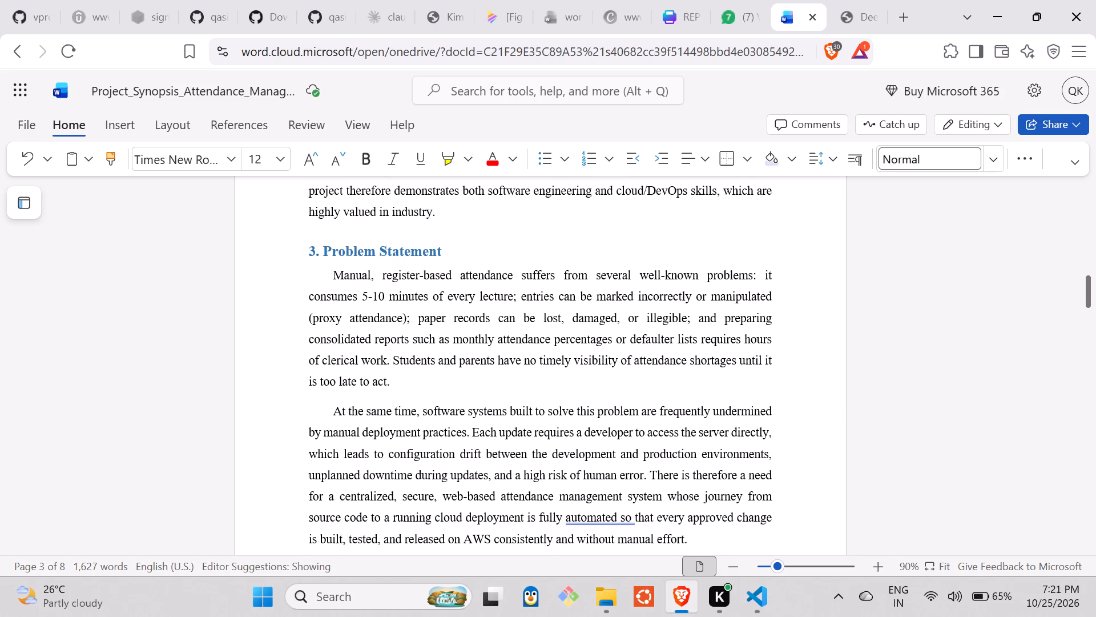
{"action": "key", "text": "BackSpace"}
{"action": "key", "text": "space"}
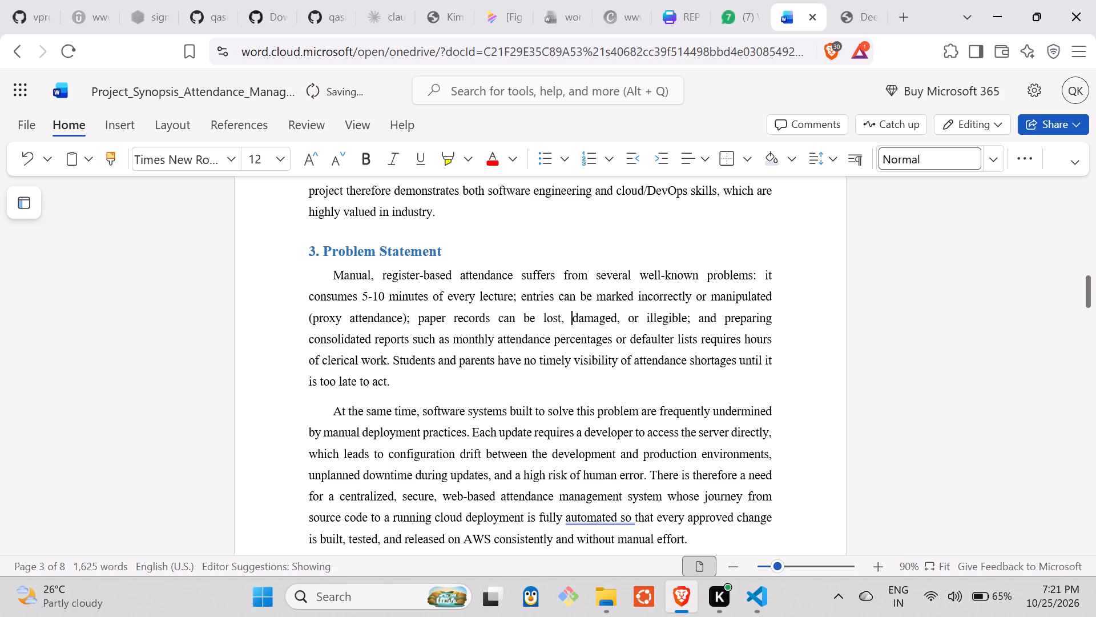
Accept the single-space grammar suggestion "automated so" in the second paragraph of "3. Problem Statement".
{"action": "scroll", "coordinate": [525, 383], "scroll_direction": "down", "scroll_amount": 1}
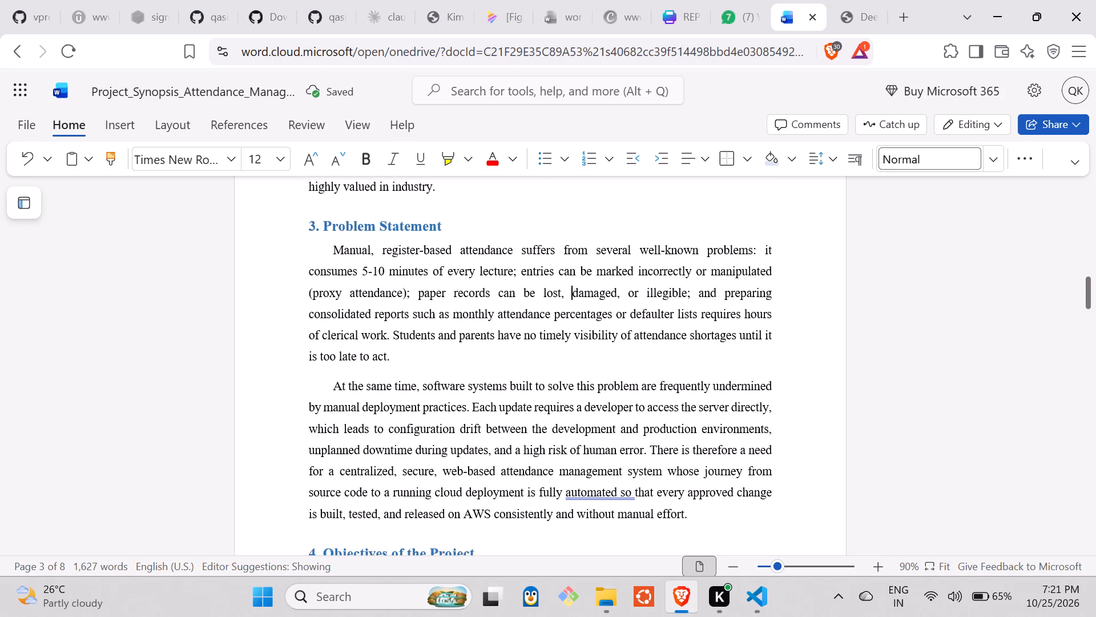
{"action": "scroll", "coordinate": [525, 383], "scroll_direction": "down", "scroll_amount": 2}
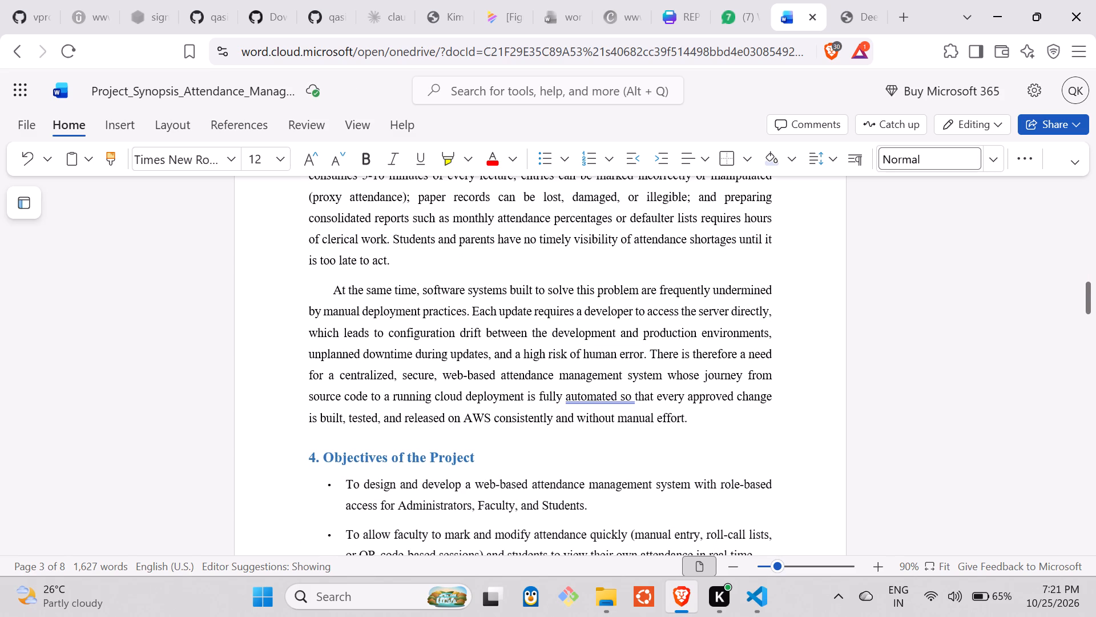
{"action": "left_click", "coordinate": [598, 401]}
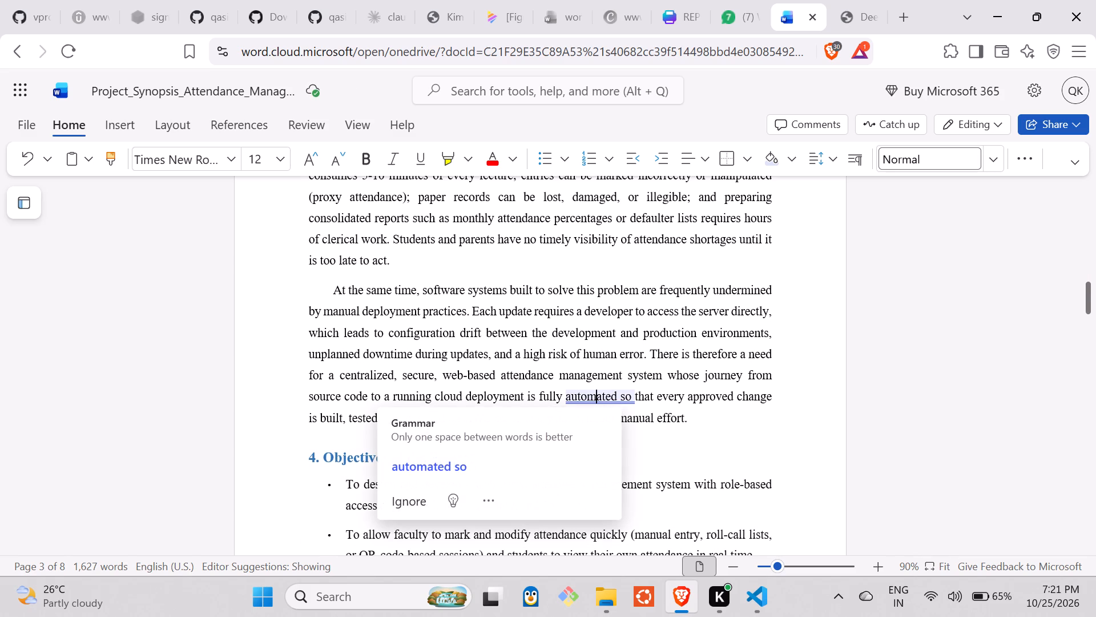
{"action": "left_click", "coordinate": [499, 460]}
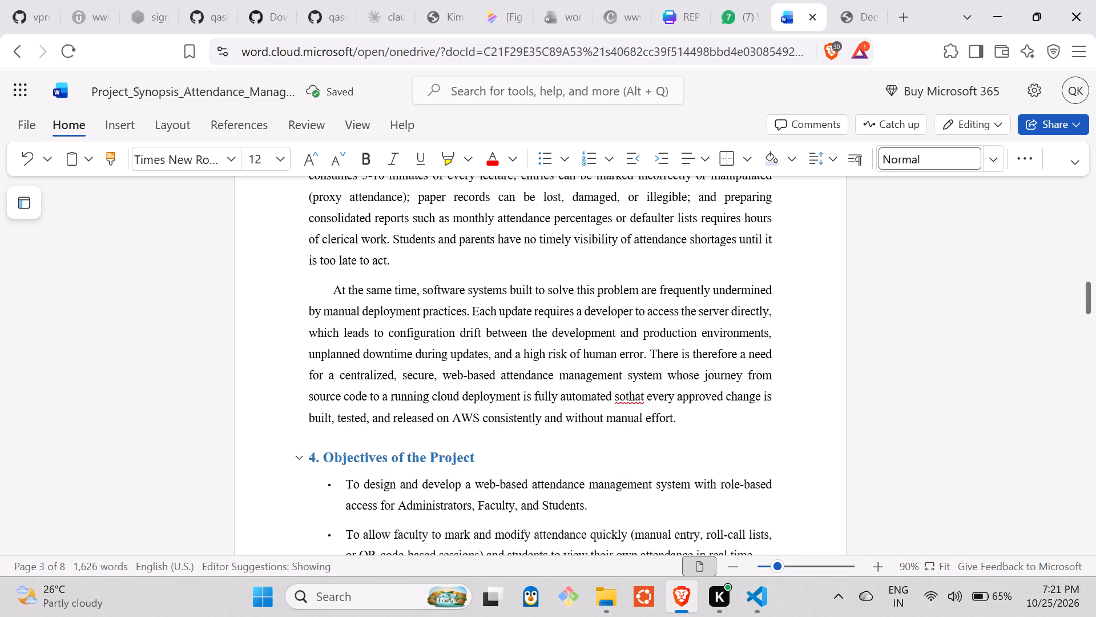
Insert a space within "sothat" in section 3's second paragraph to make it "so that".
{"action": "left_click", "coordinate": [626, 399]}
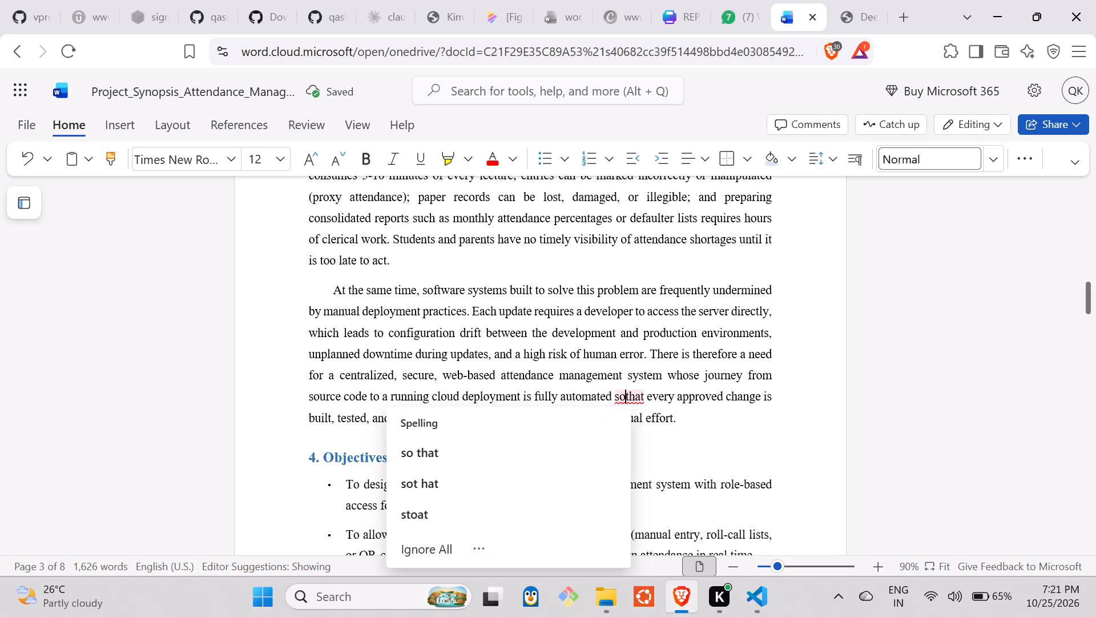
{"action": "key", "text": "space"}
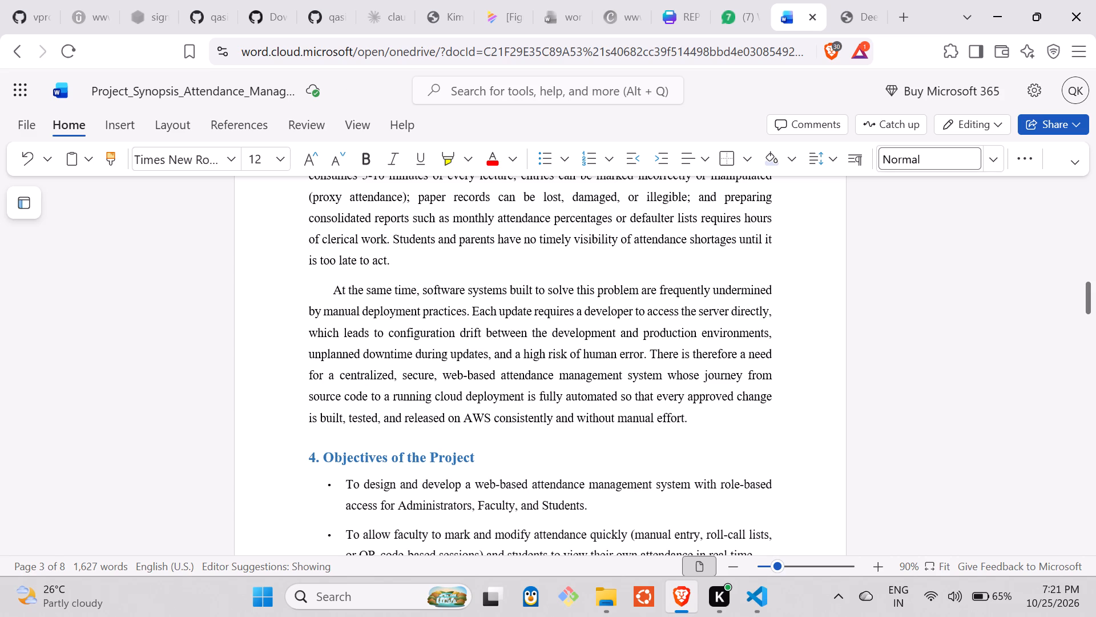
Proofread the bulleted list under "4. Objectives of the Project" through to the start of "5. Scope of the Project".
{"action": "scroll", "coordinate": [254, 432], "scroll_direction": "down", "scroll_amount": 1}
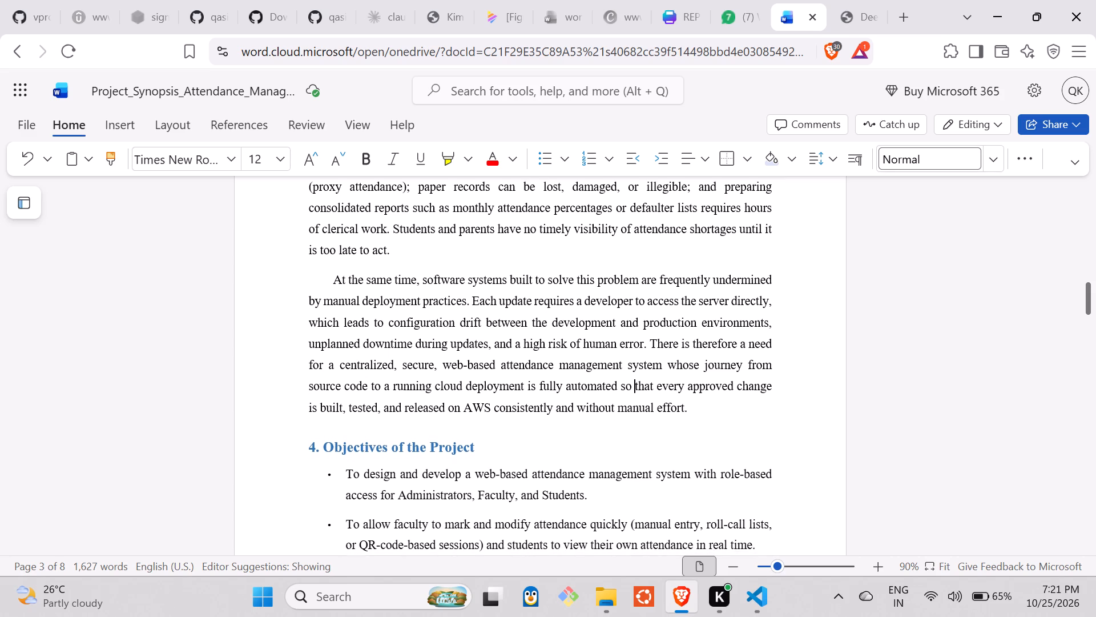
{"action": "scroll", "coordinate": [254, 432], "scroll_direction": "down", "scroll_amount": 2}
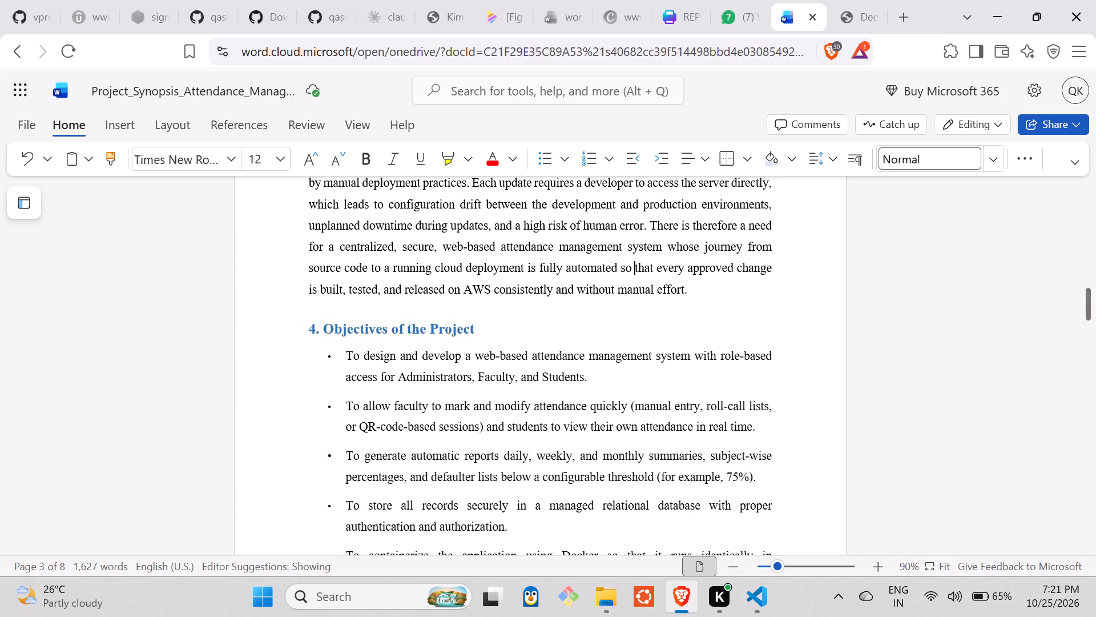
{"action": "scroll", "coordinate": [254, 432], "scroll_direction": "down", "scroll_amount": 1}
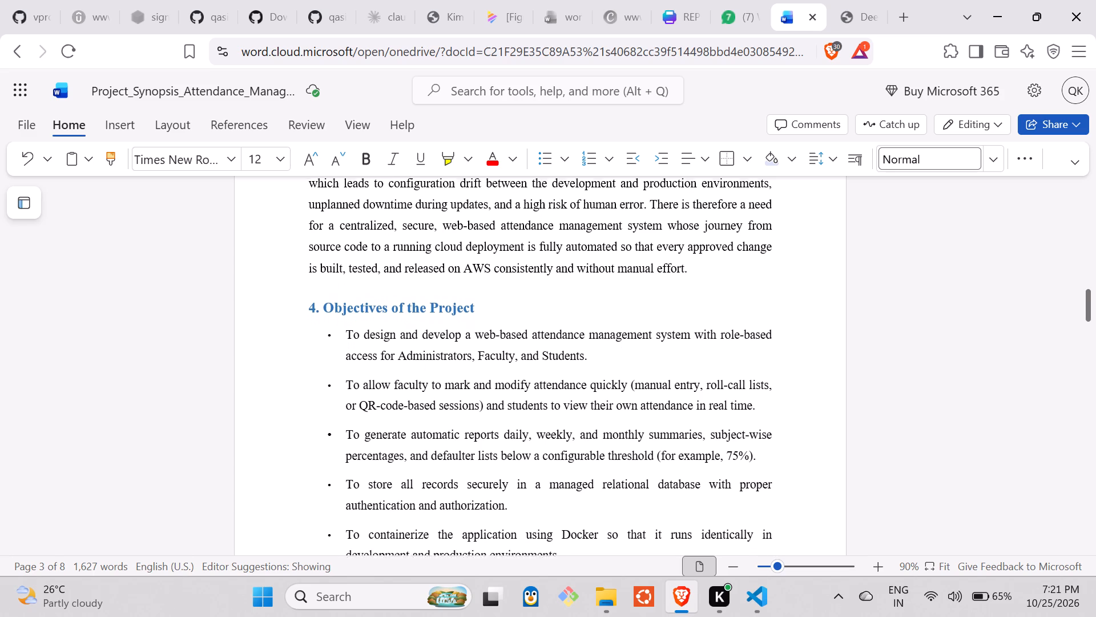
{"action": "scroll", "coordinate": [254, 432], "scroll_direction": "down", "scroll_amount": 3}
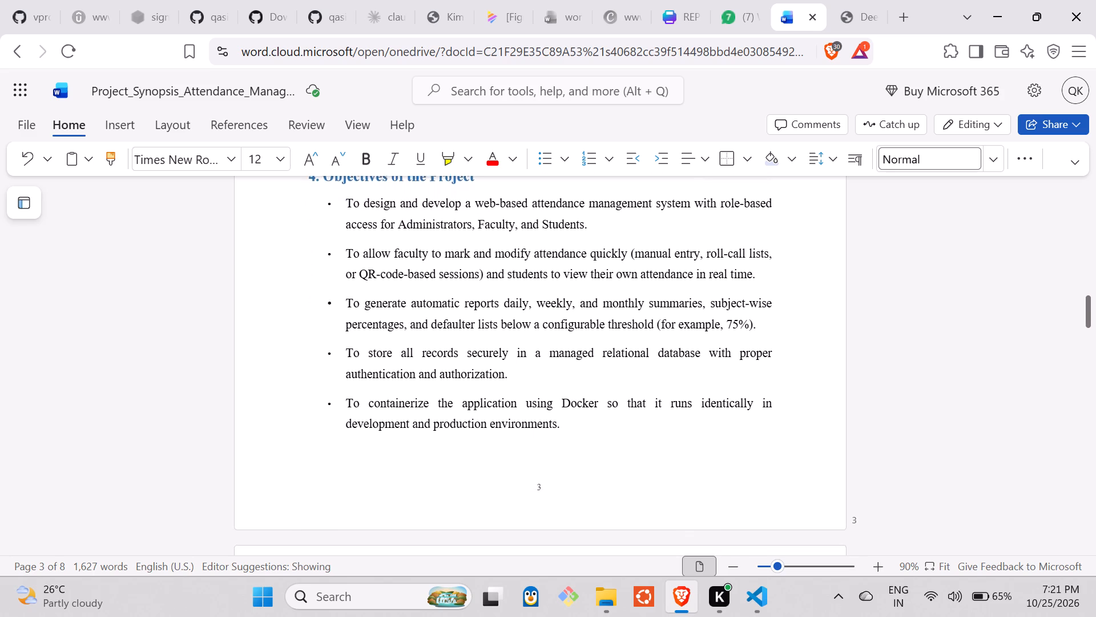
{"action": "scroll", "coordinate": [254, 432], "scroll_direction": "down", "scroll_amount": 2}
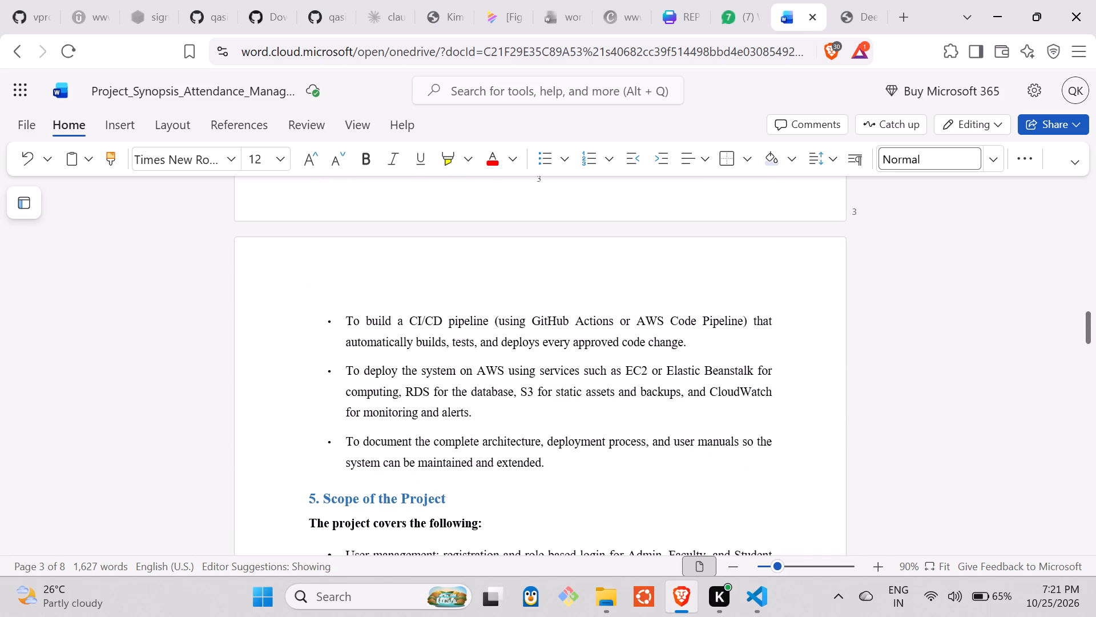
{"action": "scroll", "coordinate": [254, 432], "scroll_direction": "down", "scroll_amount": 1}
{"action": "scroll", "coordinate": [254, 432], "scroll_direction": "right", "scroll_amount": 1}
Recheck the "3. Problem Statement" paragraphs and the "4. Objectives of the Project" bullets for remaining grammar or spacing issues.
{"action": "scroll", "coordinate": [254, 432], "scroll_direction": "up", "scroll_amount": 1}
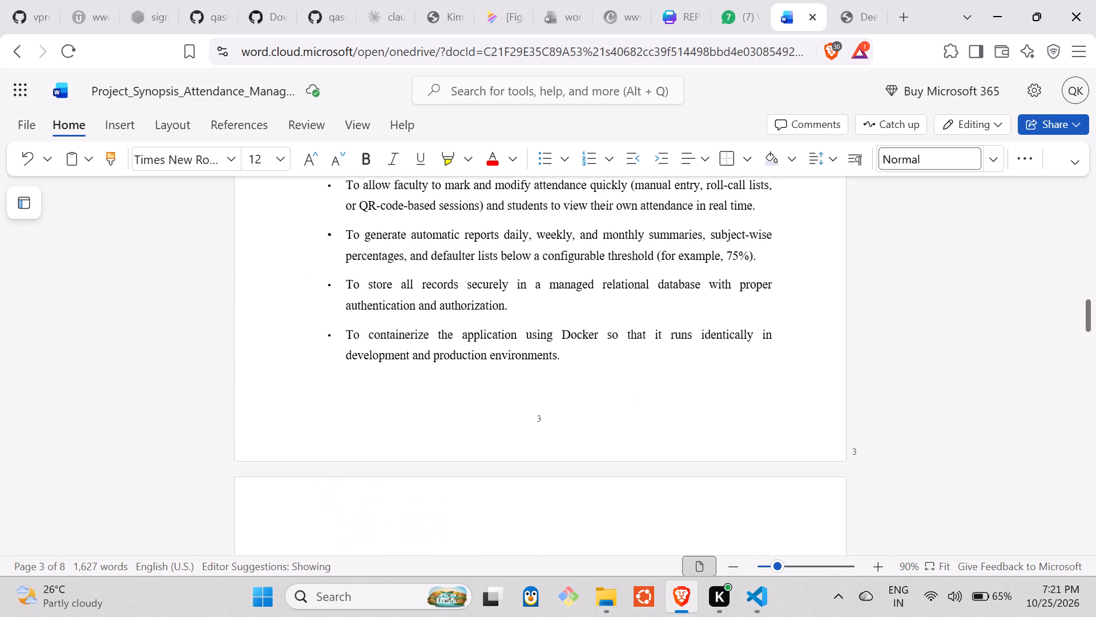
{"action": "scroll", "coordinate": [254, 432], "scroll_direction": "up", "scroll_amount": 3}
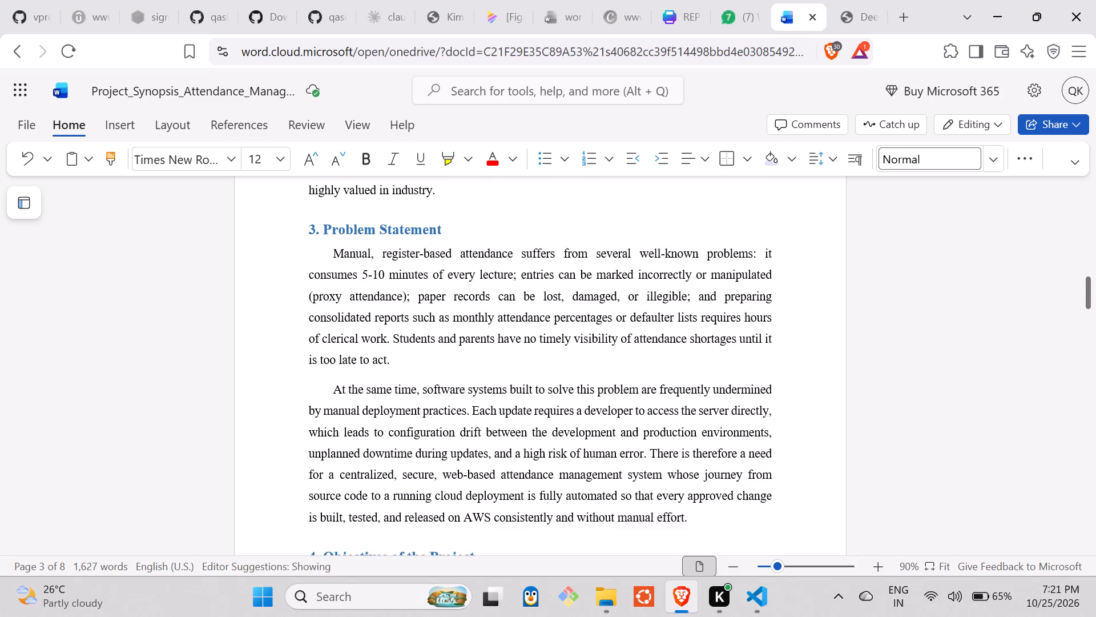
{"action": "scroll", "coordinate": [254, 432], "scroll_direction": "up", "scroll_amount": 1}
{"action": "scroll", "coordinate": [254, 432], "scroll_direction": "right", "scroll_amount": 1}
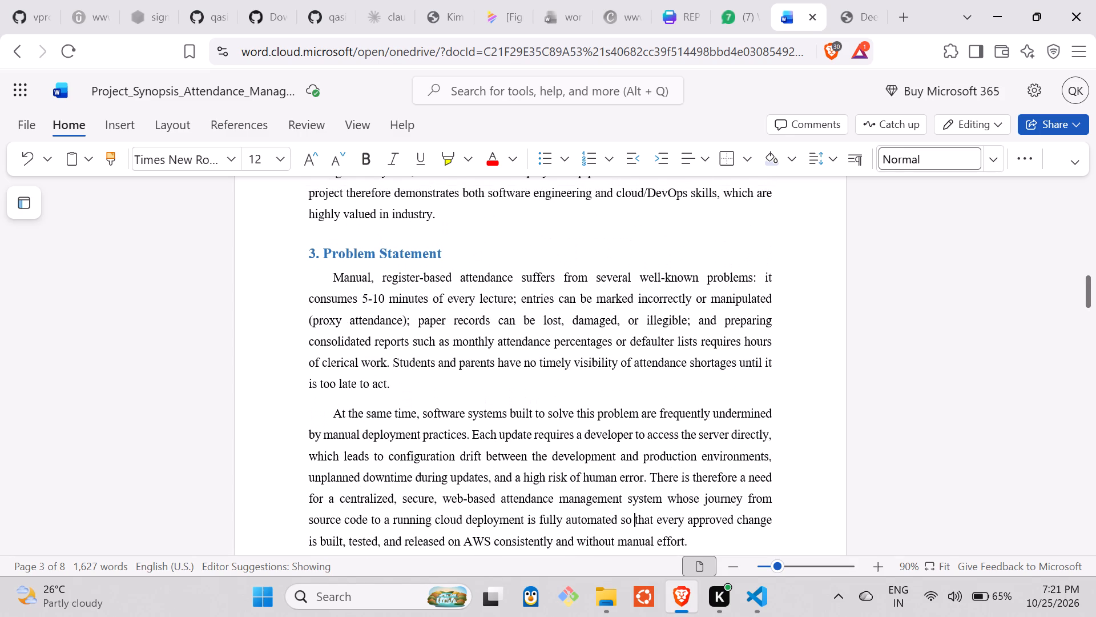
{"action": "scroll", "coordinate": [254, 432], "scroll_direction": "right", "scroll_amount": 1}
{"action": "scroll", "coordinate": [254, 432], "scroll_direction": "down", "scroll_amount": 1}
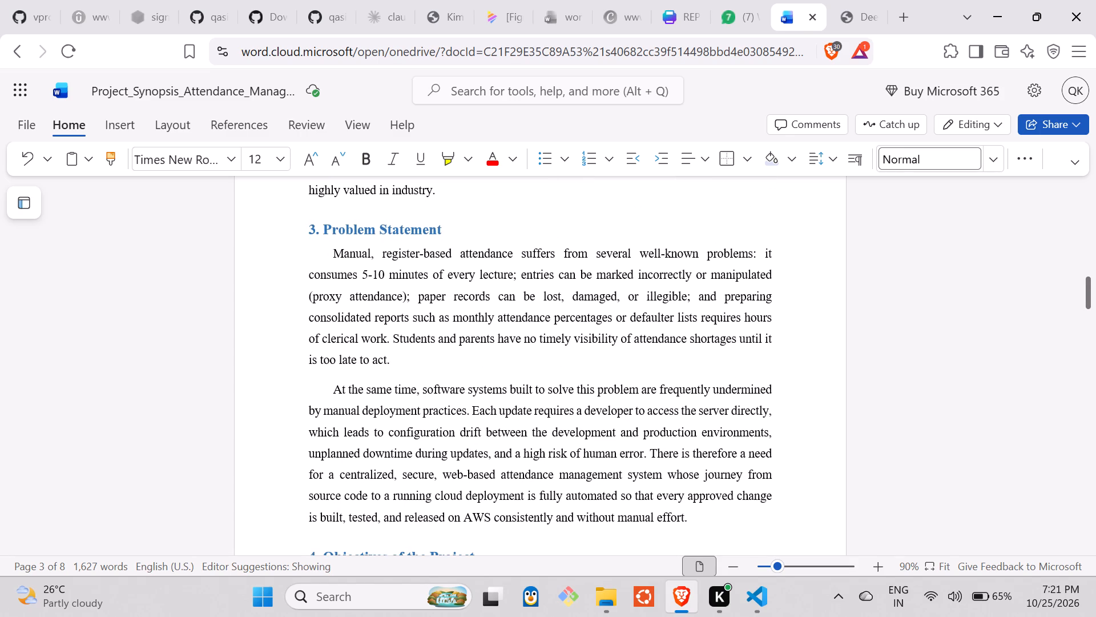
{"action": "scroll", "coordinate": [254, 432], "scroll_direction": "down", "scroll_amount": 1}
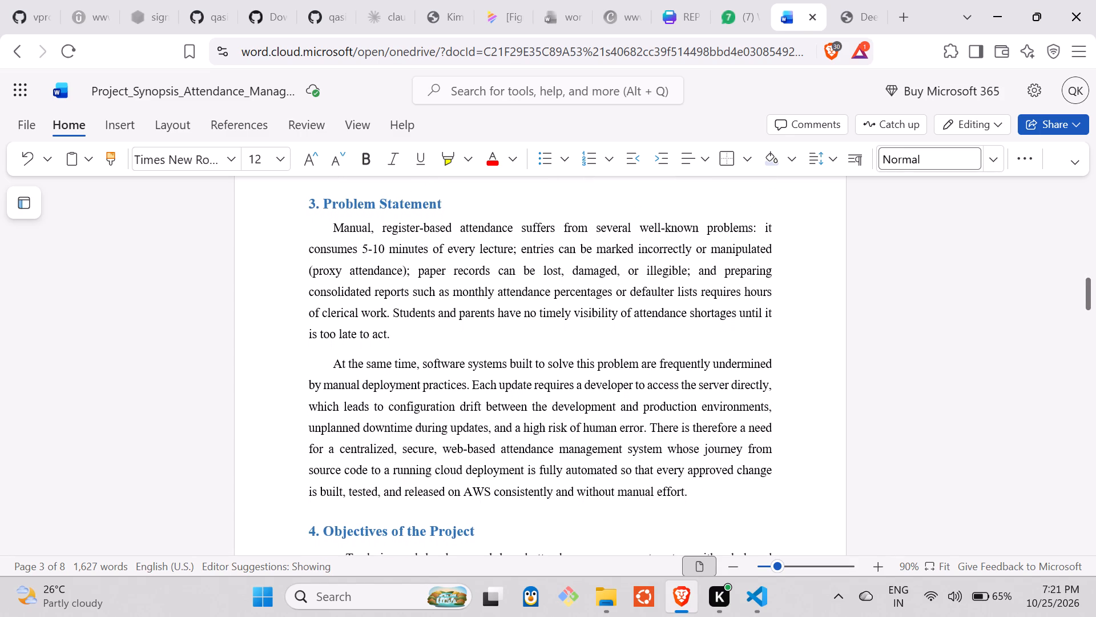
{"action": "scroll", "coordinate": [254, 432], "scroll_direction": "down", "scroll_amount": 1}
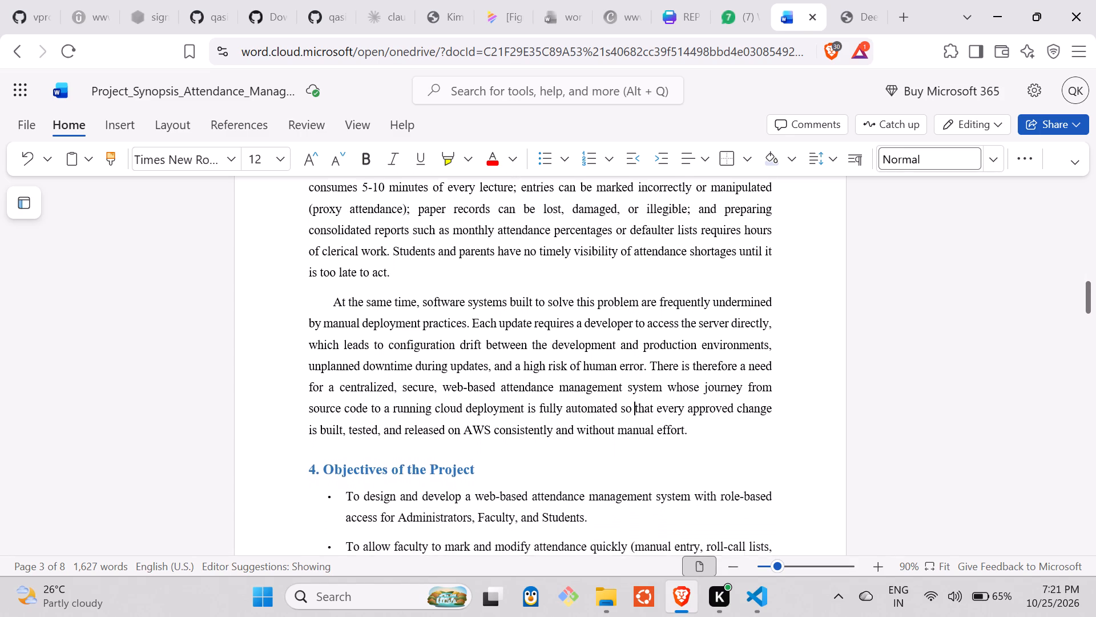
{"action": "scroll", "coordinate": [254, 432], "scroll_direction": "down", "scroll_amount": 1}
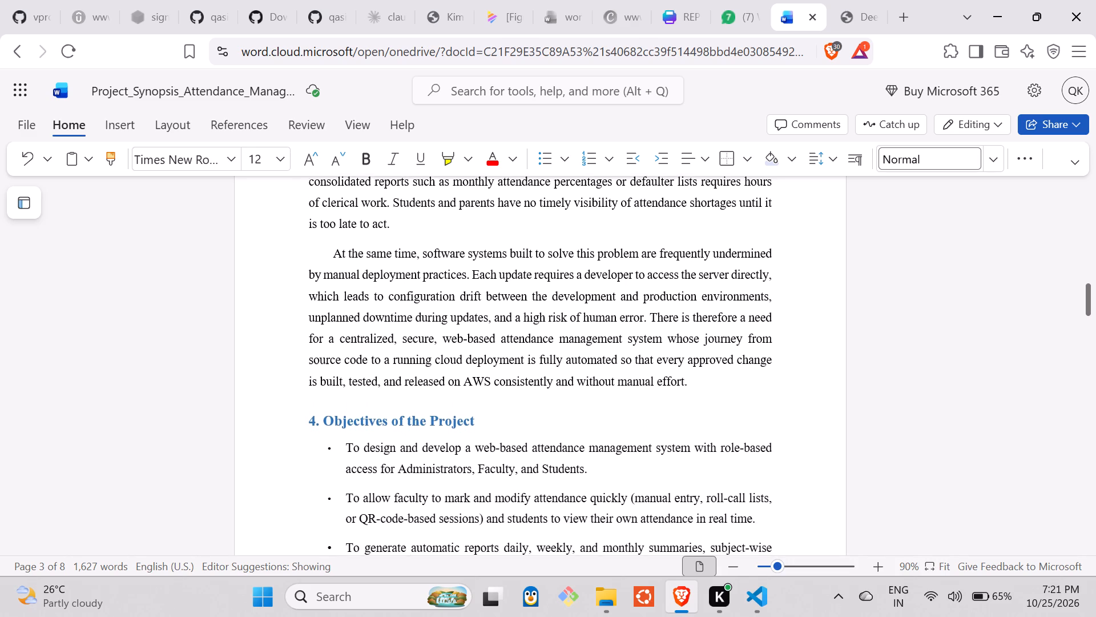
{"action": "scroll", "coordinate": [254, 432], "scroll_direction": "down", "scroll_amount": 1}
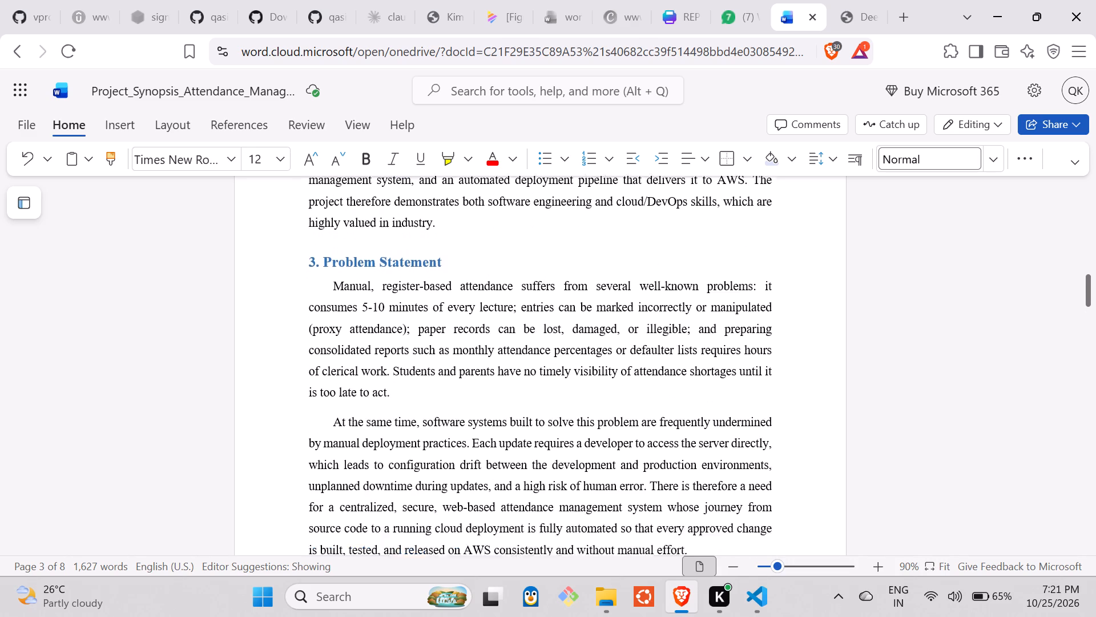
{"action": "scroll", "coordinate": [254, 432], "scroll_direction": "down", "scroll_amount": 1}
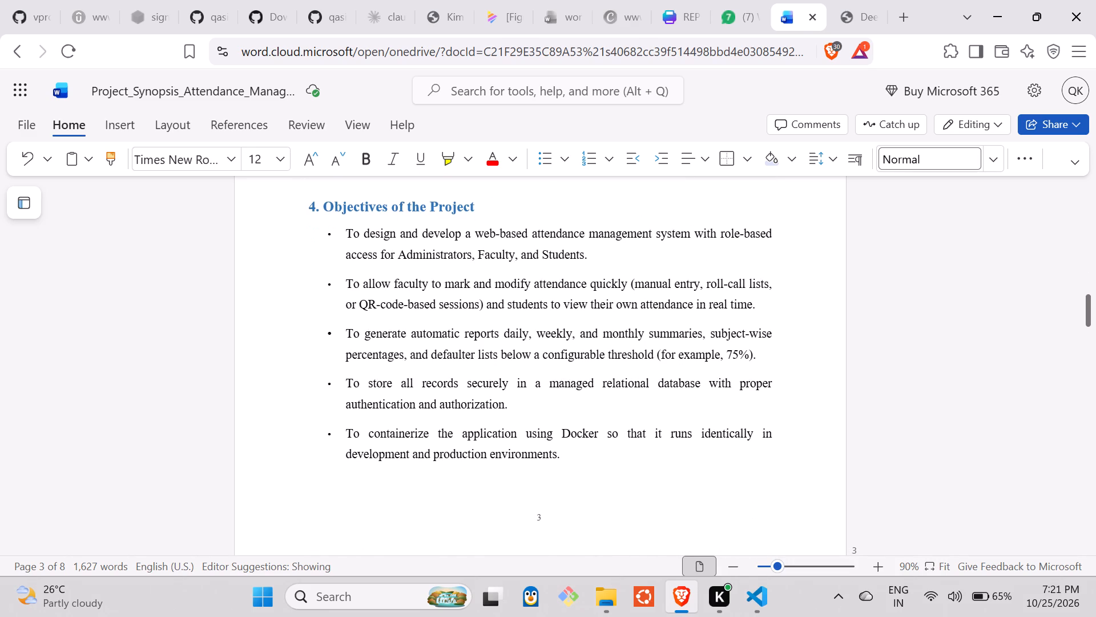
{"action": "scroll", "coordinate": [254, 432], "scroll_direction": "down", "scroll_amount": 2}
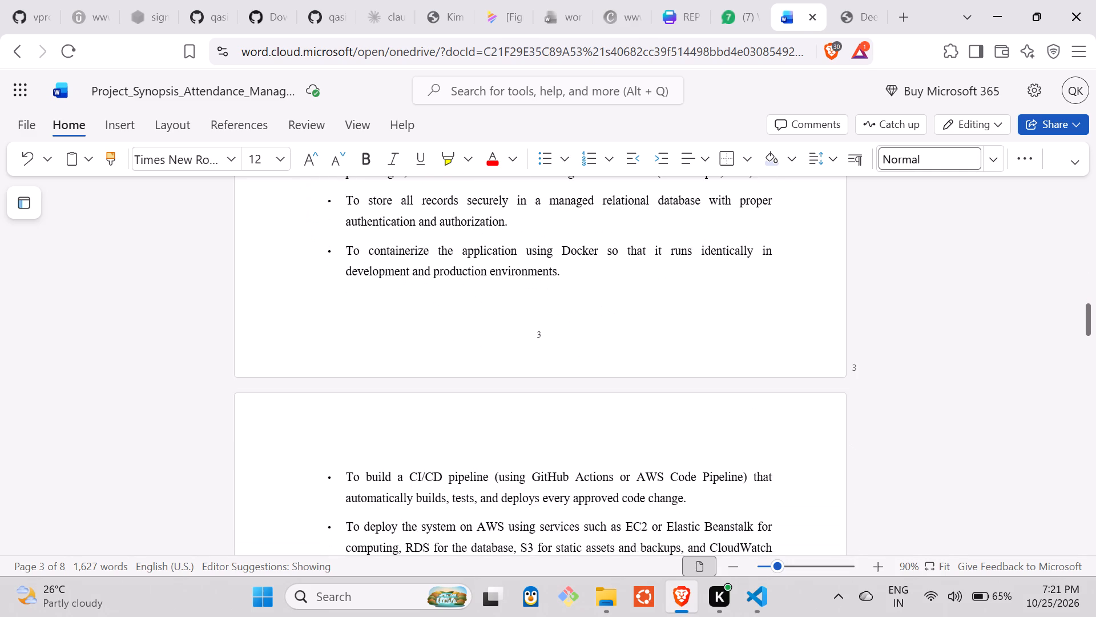
{"action": "scroll", "coordinate": [254, 432], "scroll_direction": "down", "scroll_amount": 3}
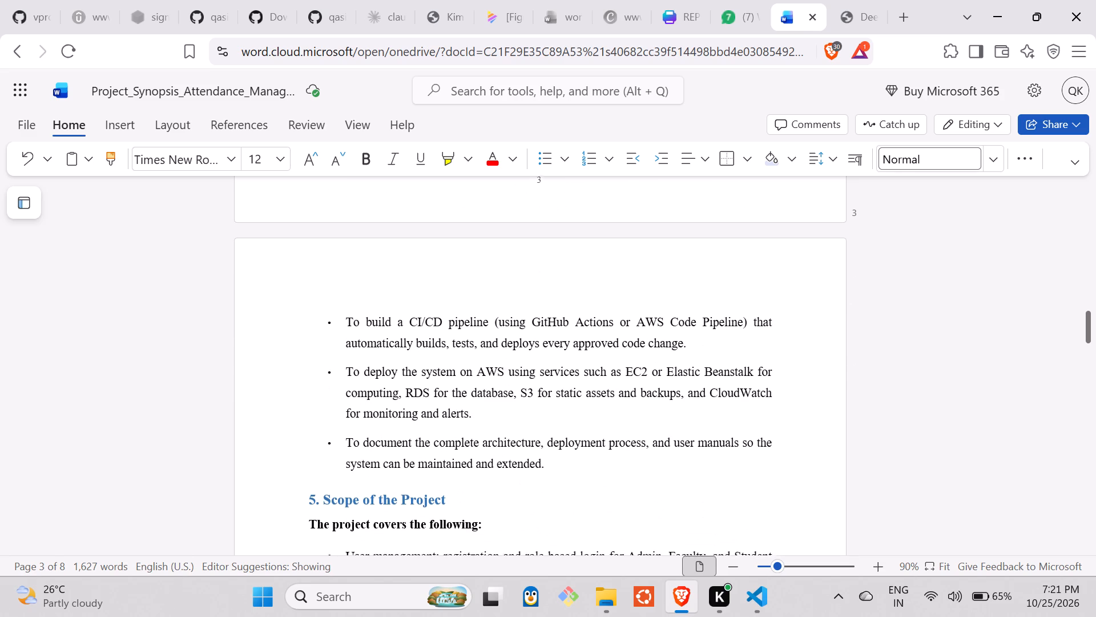
Add three blank lines between the last bullet of "4. Objectives of the Project" and the "5. Scope of the Project" heading.
{"action": "scroll", "coordinate": [254, 432], "scroll_direction": "down", "scroll_amount": 2}
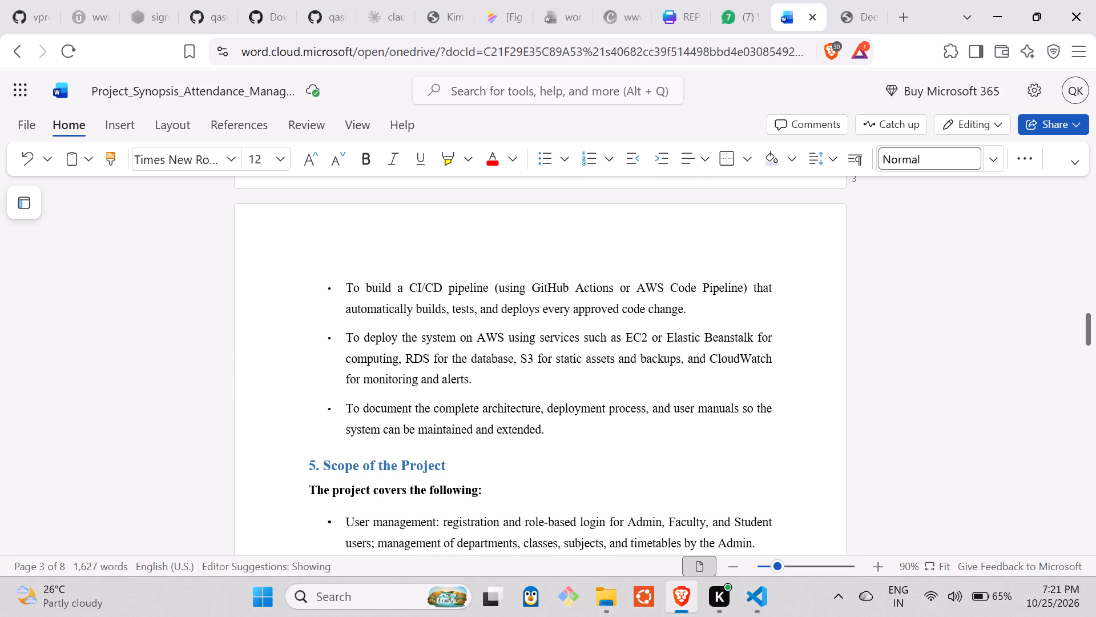
{"action": "scroll", "coordinate": [254, 432], "scroll_direction": "down", "scroll_amount": 1}
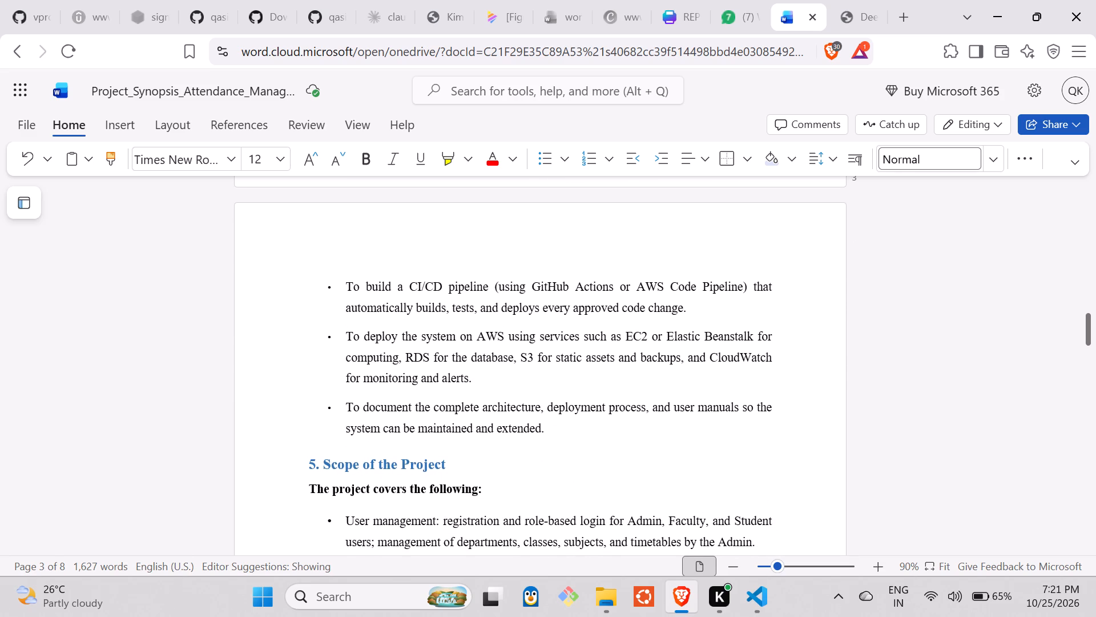
{"action": "left_click", "coordinate": [549, 428]}
{"action": "key", "text": "Return"}
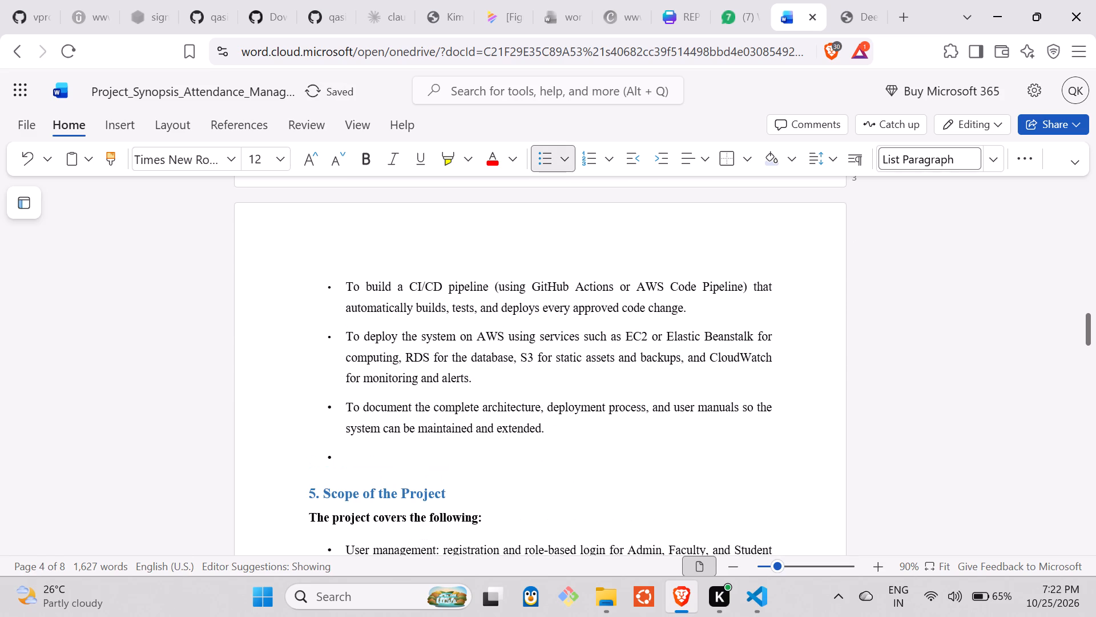
{"action": "key", "text": "Return"}
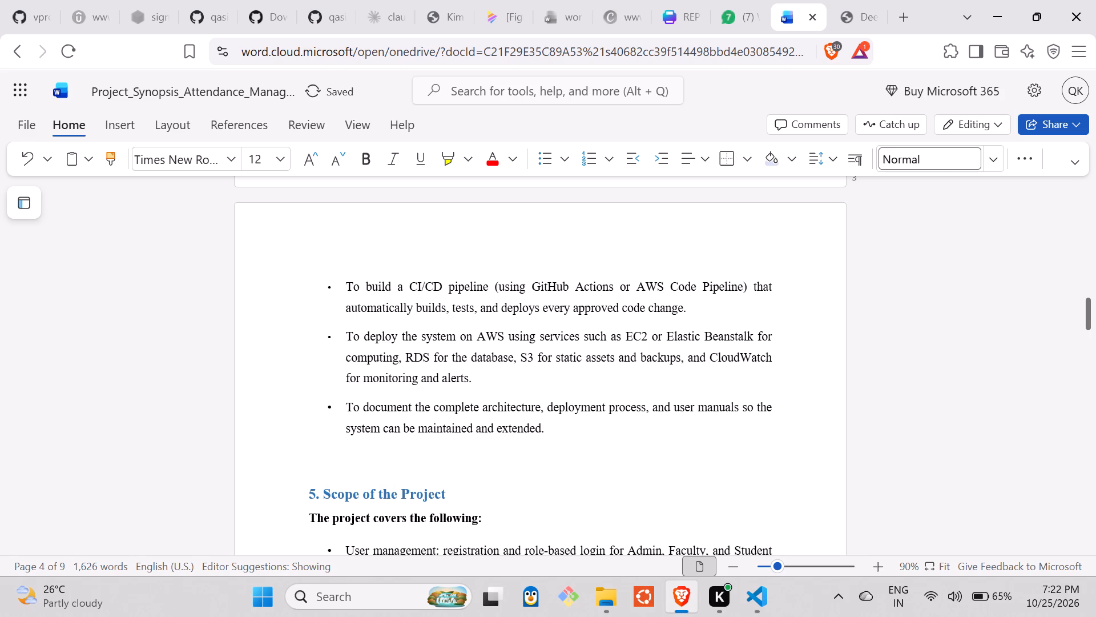
{"action": "key", "text": "Return"}
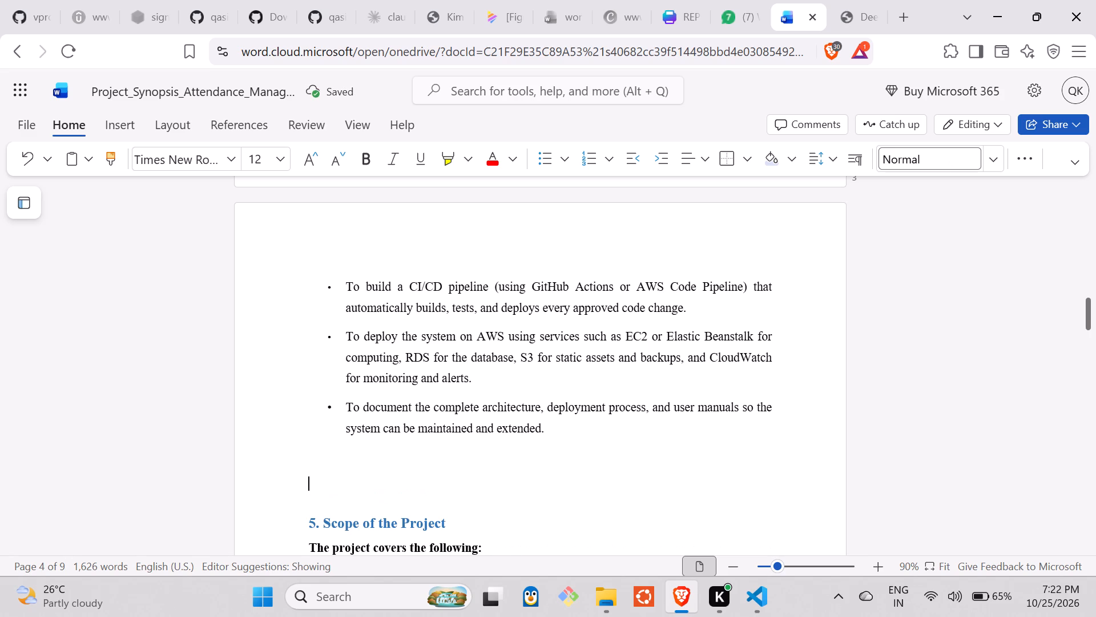
{"action": "key", "text": "Return"}
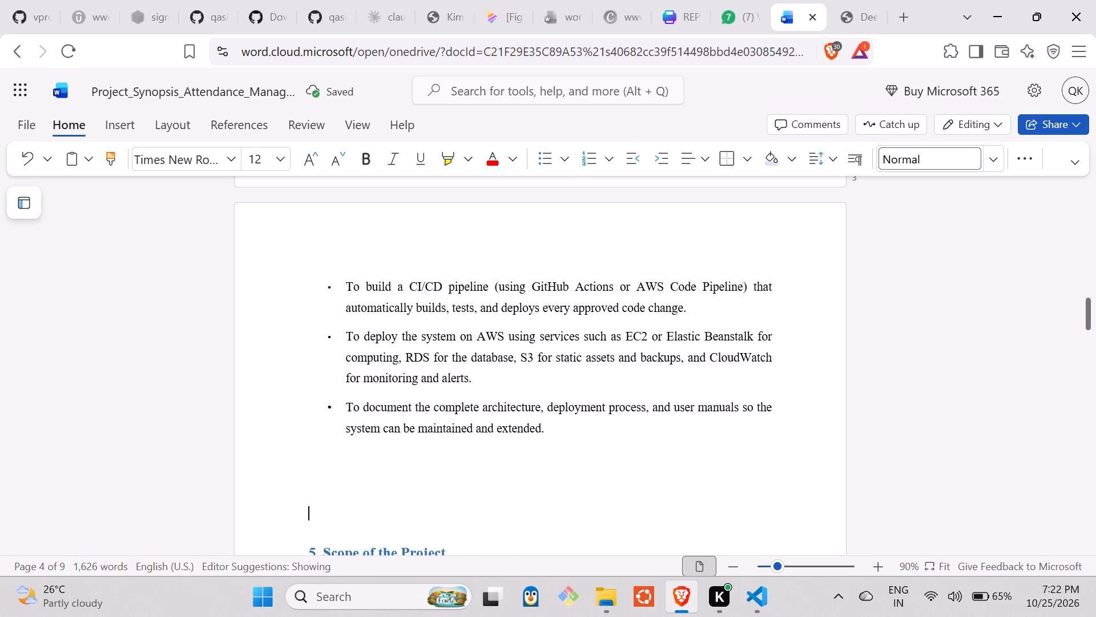
Insert image 01 from the Screenshots folder in Pictures as a new bullet after the last objective in section 4.
{"action": "left_click", "coordinate": [446, 447]}
{"action": "left_click", "coordinate": [556, 430]}
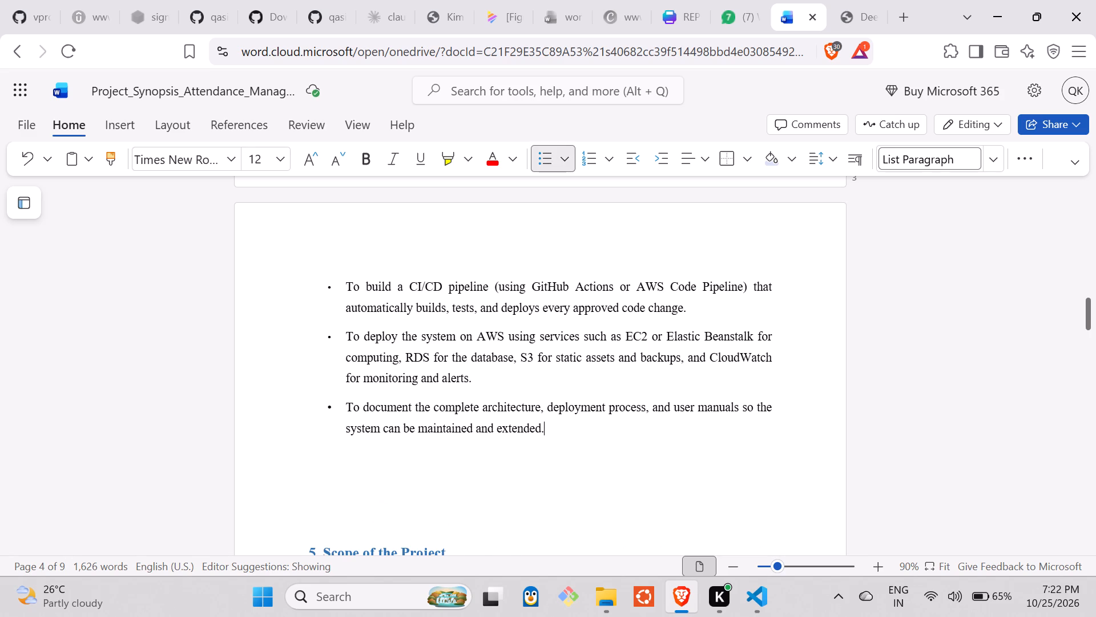
{"action": "key", "text": "Return"}
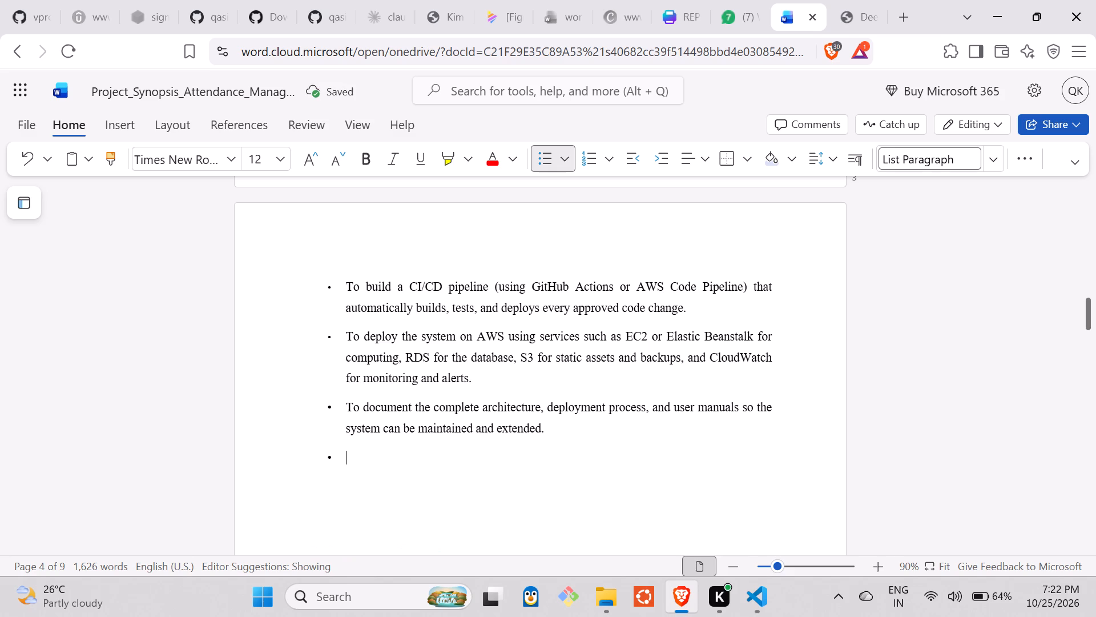
{"action": "left_click", "coordinate": [120, 129]}
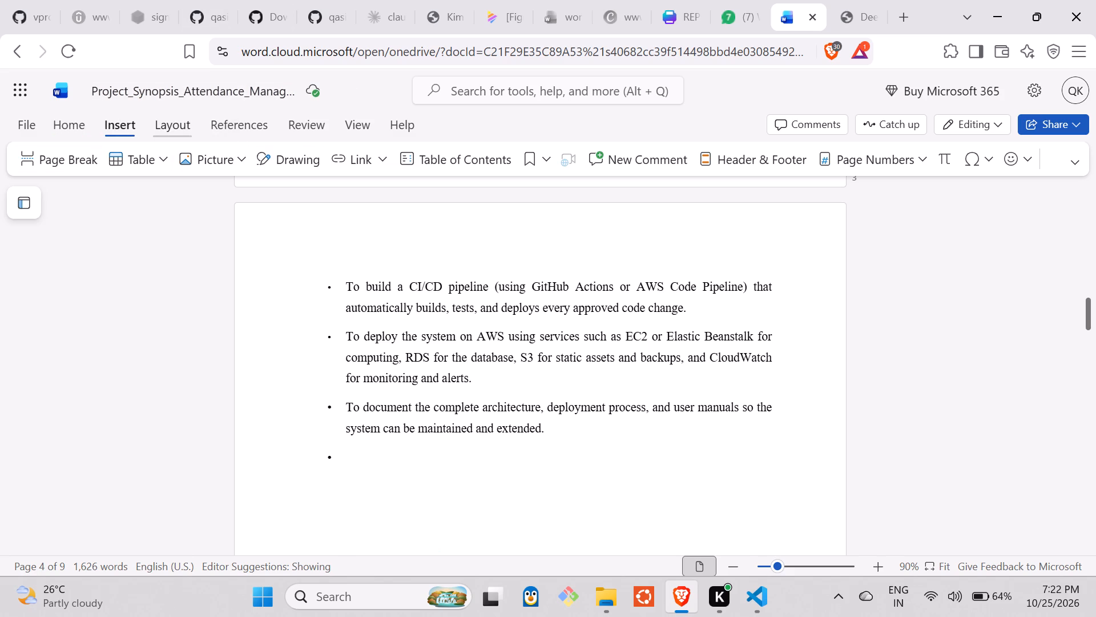
{"action": "left_click", "coordinate": [229, 161]}
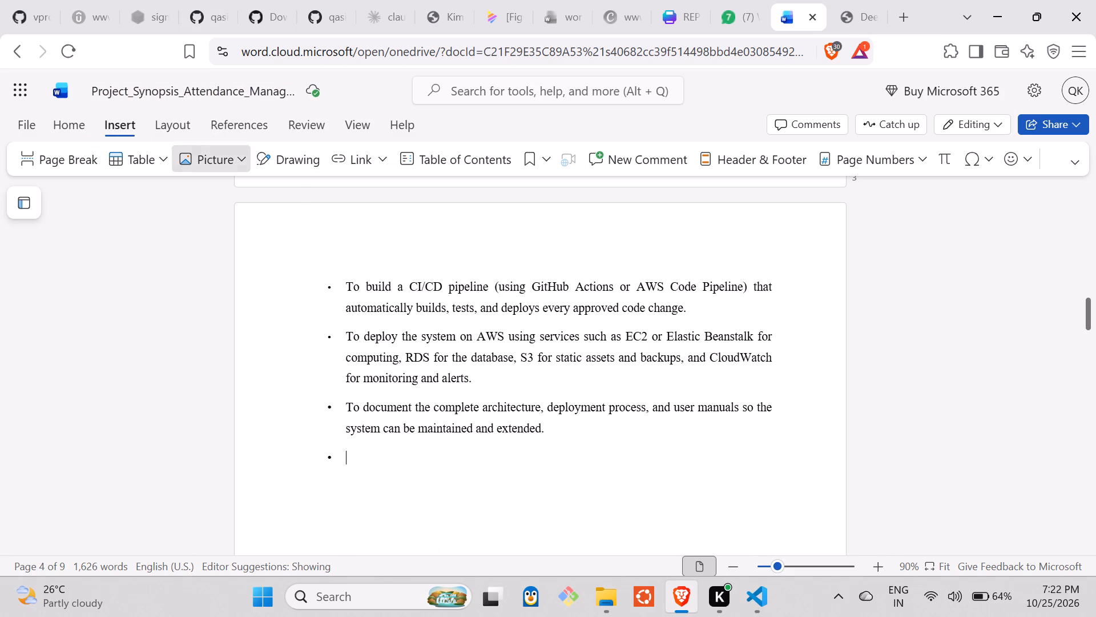
{"action": "left_click", "coordinate": [236, 218]}
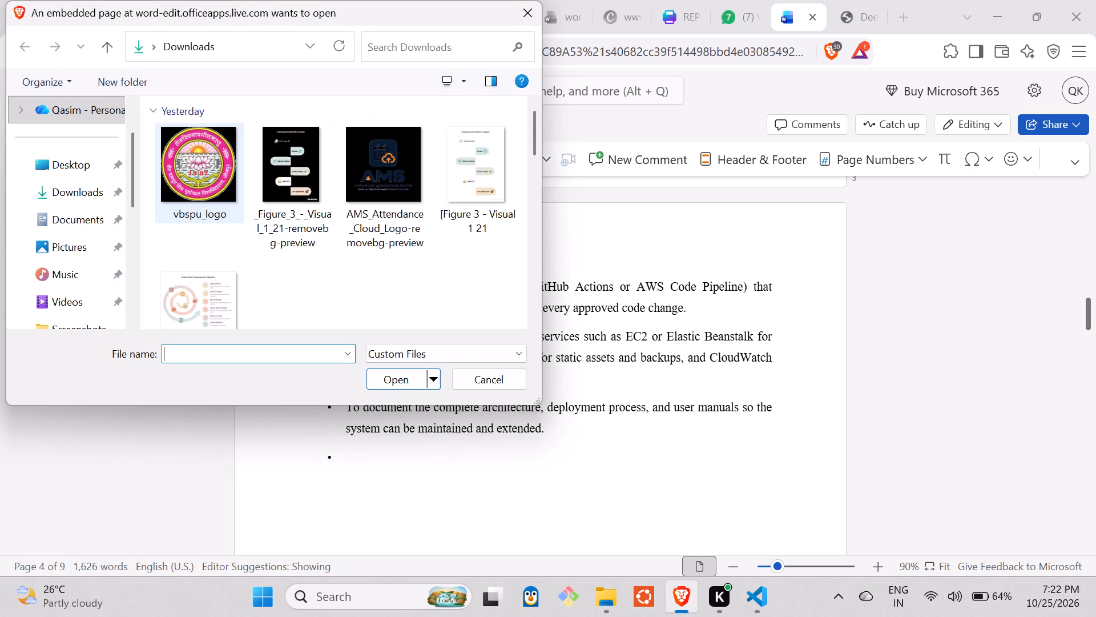
{"action": "left_click", "coordinate": [74, 252]}
{"action": "double_click", "coordinate": [380, 196]}
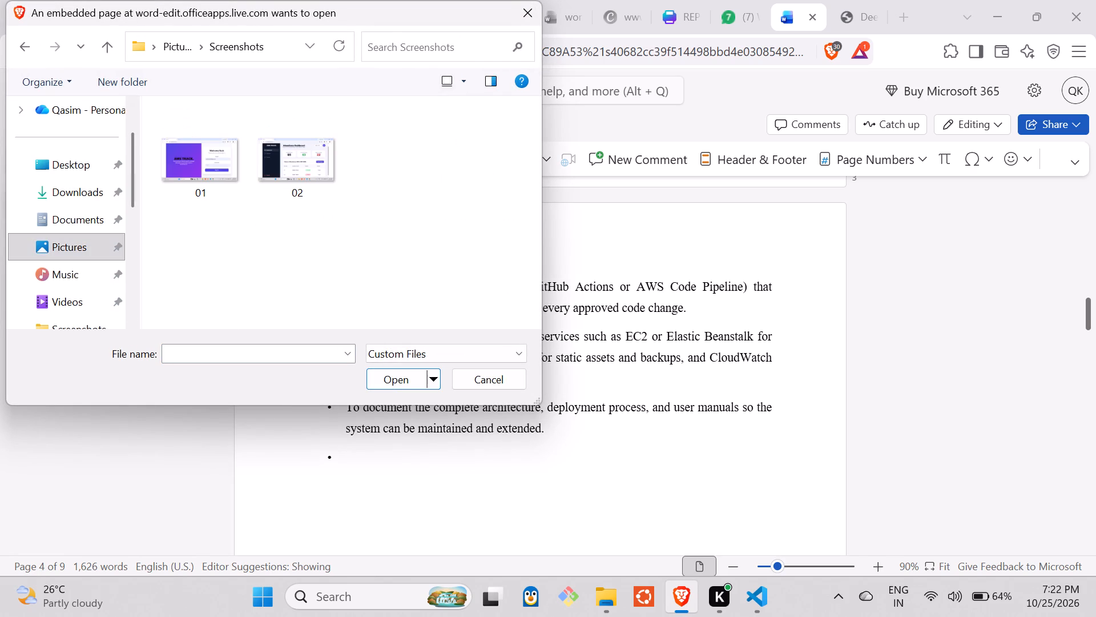
{"action": "left_click", "coordinate": [204, 174]}
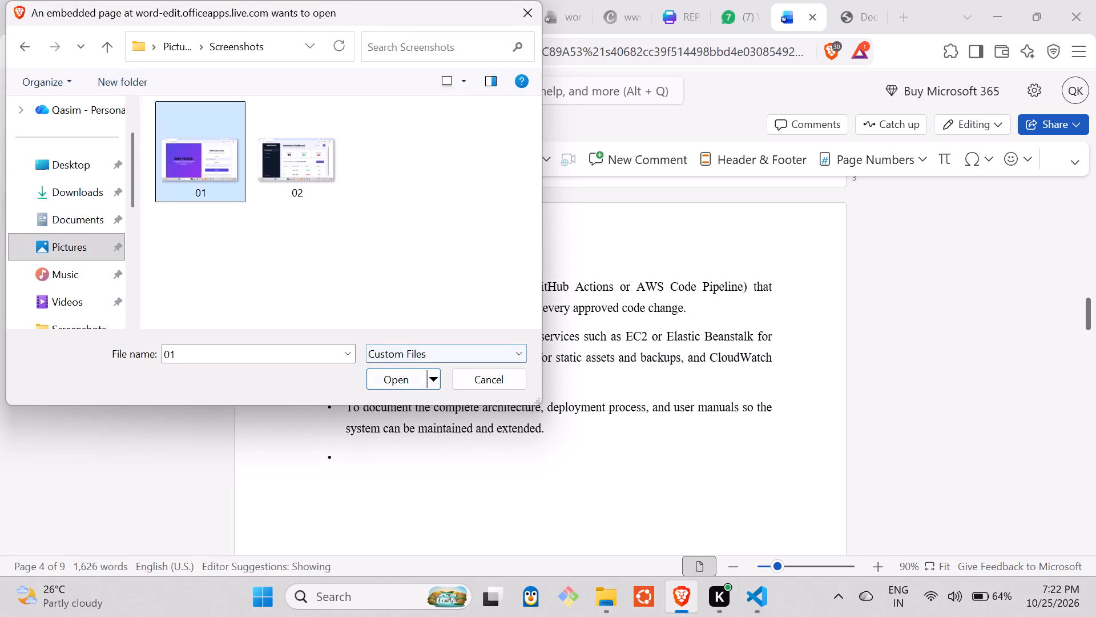
{"action": "left_click", "coordinate": [401, 369]}
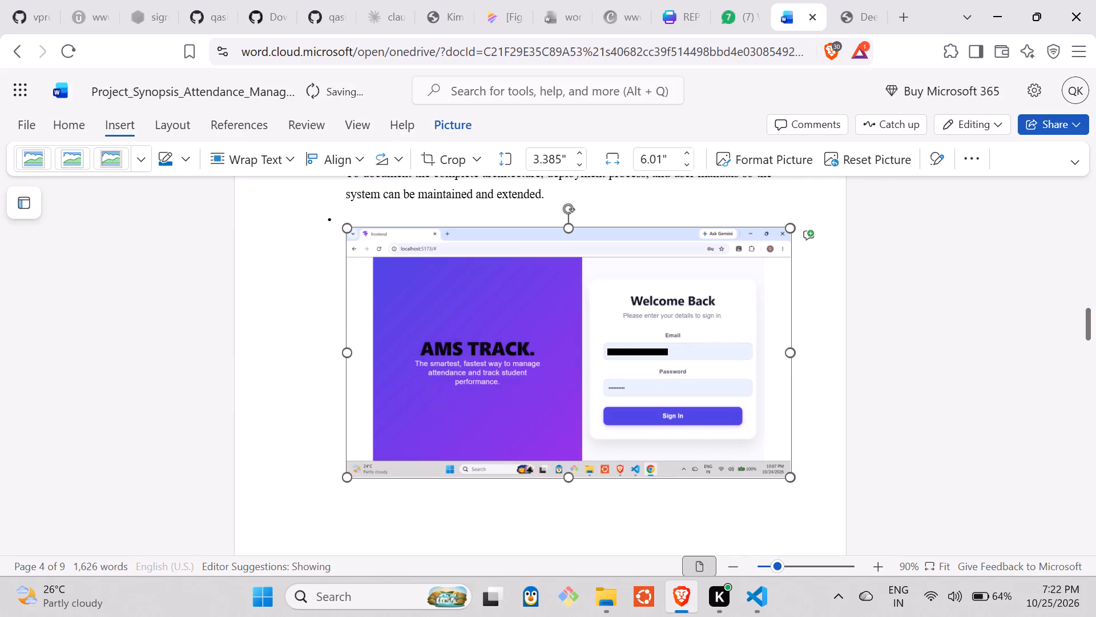
{"action": "left_click", "coordinate": [304, 385]}
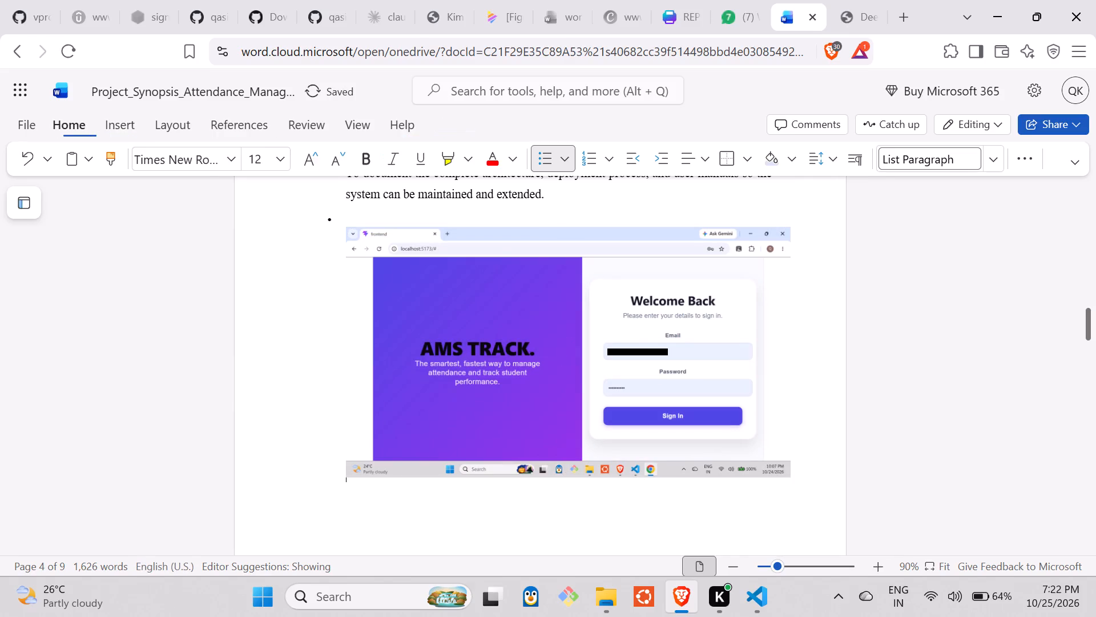
Reduce the empty lines between the inserted login screenshot and the "5. Scope of the Project" heading to one unbulleted blank line.
{"action": "scroll", "coordinate": [304, 385], "scroll_direction": "up", "scroll_amount": 4}
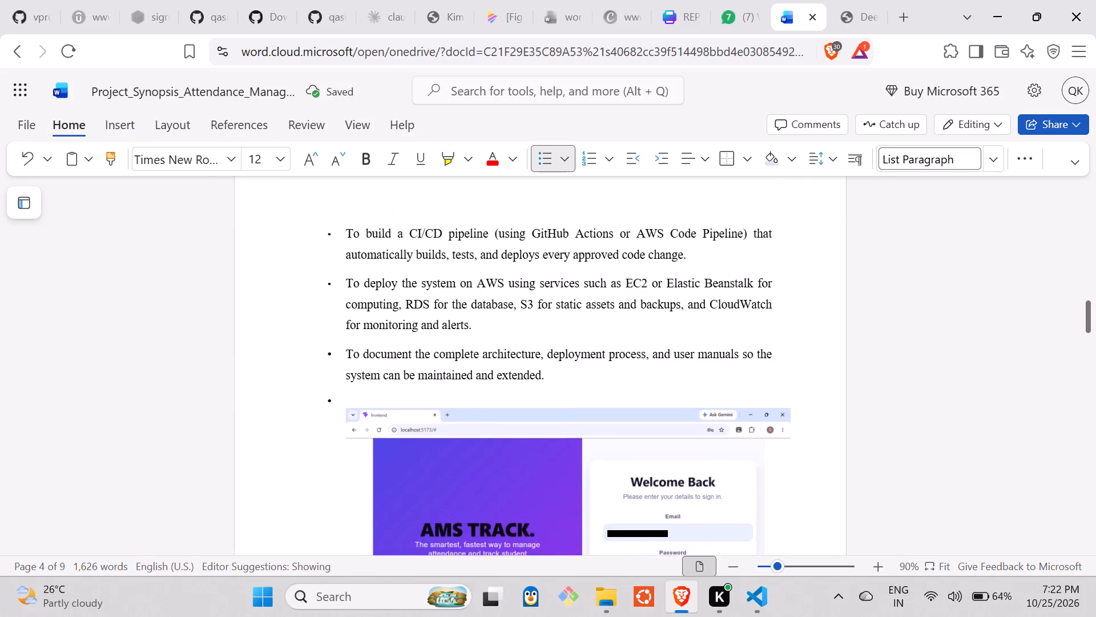
{"action": "scroll", "coordinate": [304, 385], "scroll_direction": "up", "scroll_amount": 4}
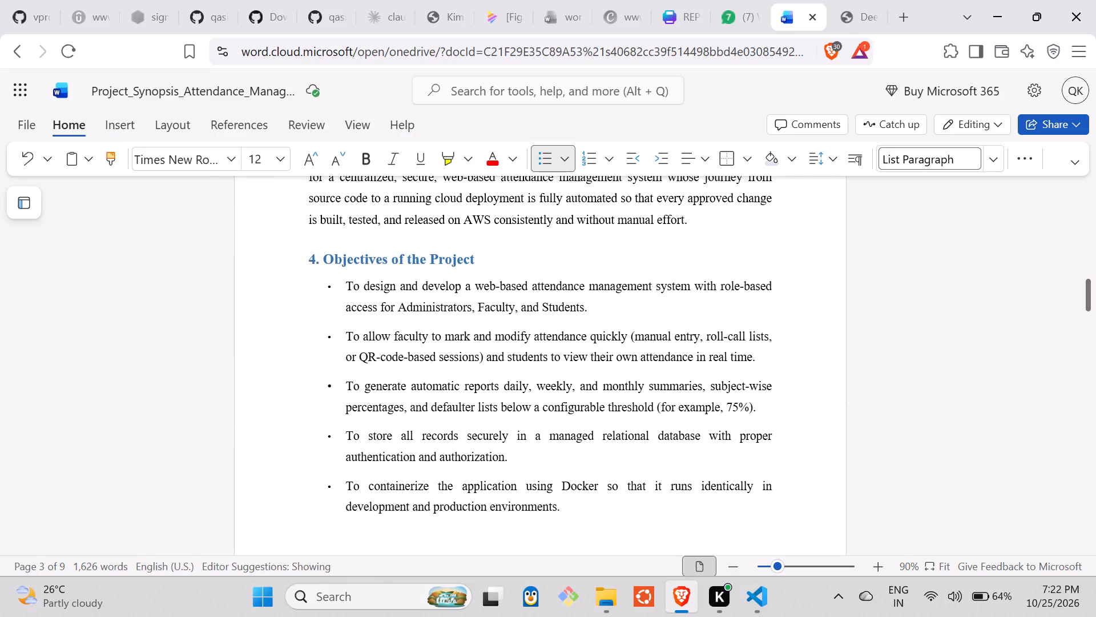
{"action": "scroll", "coordinate": [304, 385], "scroll_direction": "down", "scroll_amount": 5}
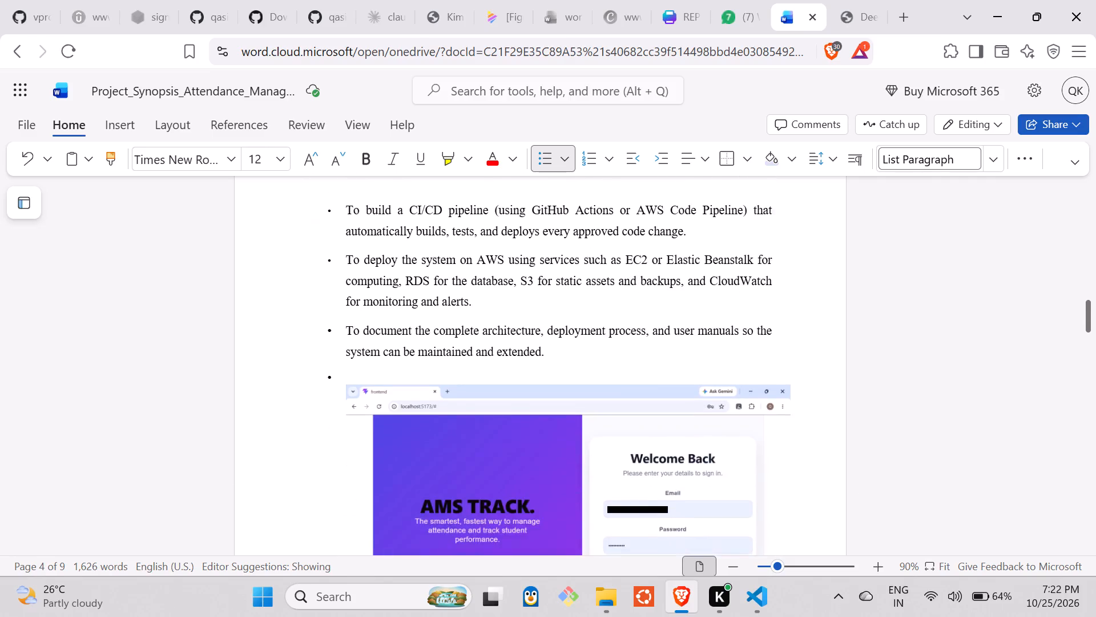
{"action": "scroll", "coordinate": [304, 385], "scroll_direction": "down", "scroll_amount": 2}
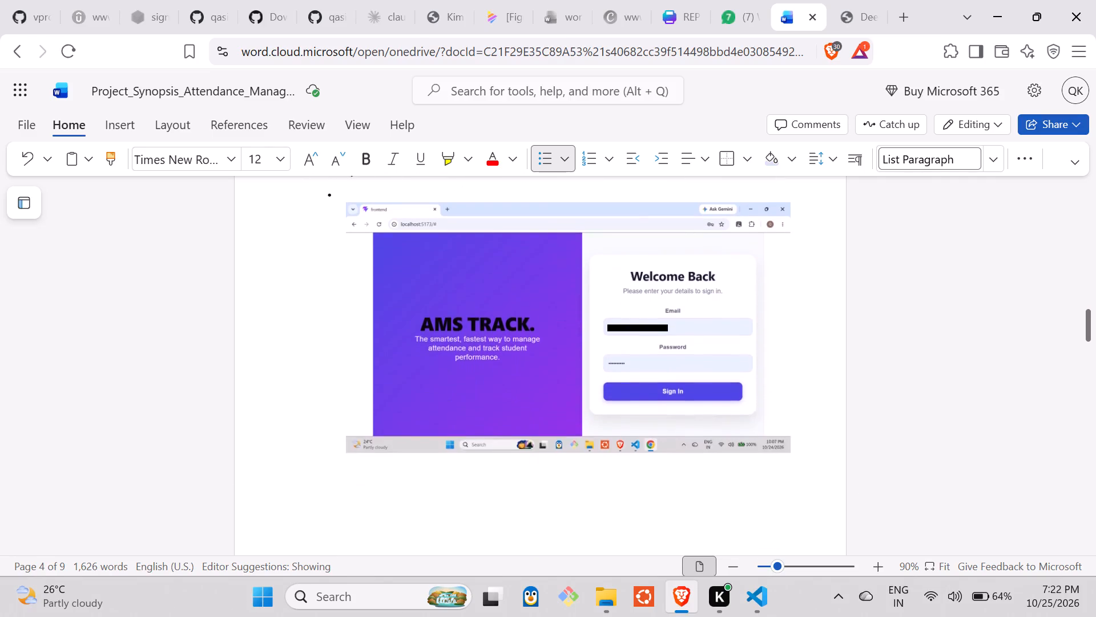
{"action": "scroll", "coordinate": [304, 385], "scroll_direction": "down", "scroll_amount": 2}
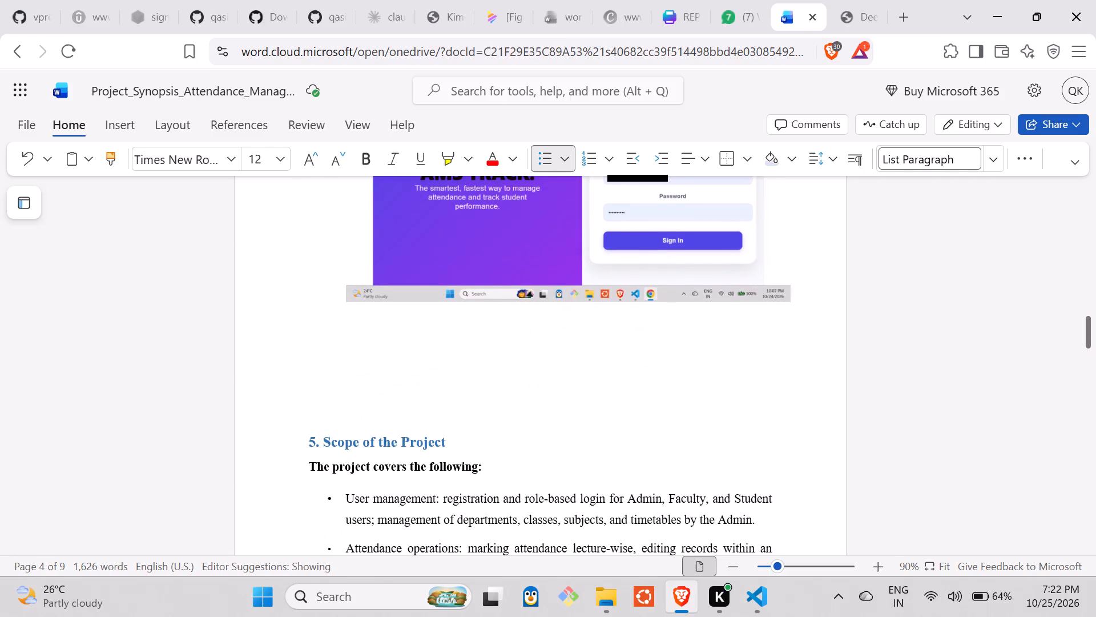
{"action": "left_click", "coordinate": [335, 406]}
{"action": "key", "text": "BackSpace"}
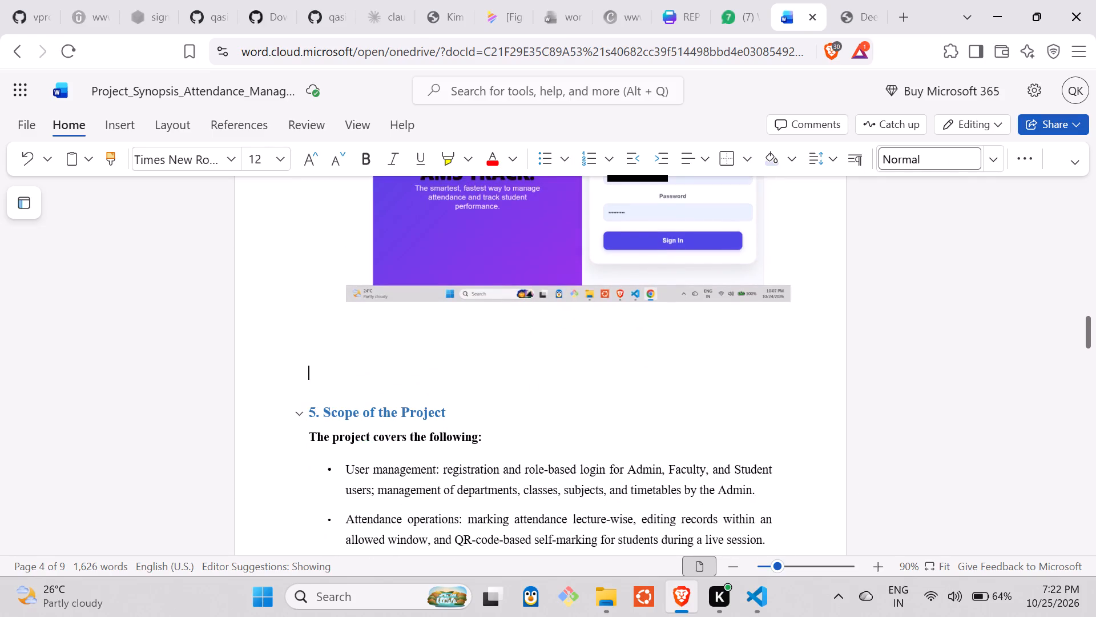
{"action": "key", "text": "BackSpace"}
{"action": "key", "text": "BackSpace"}
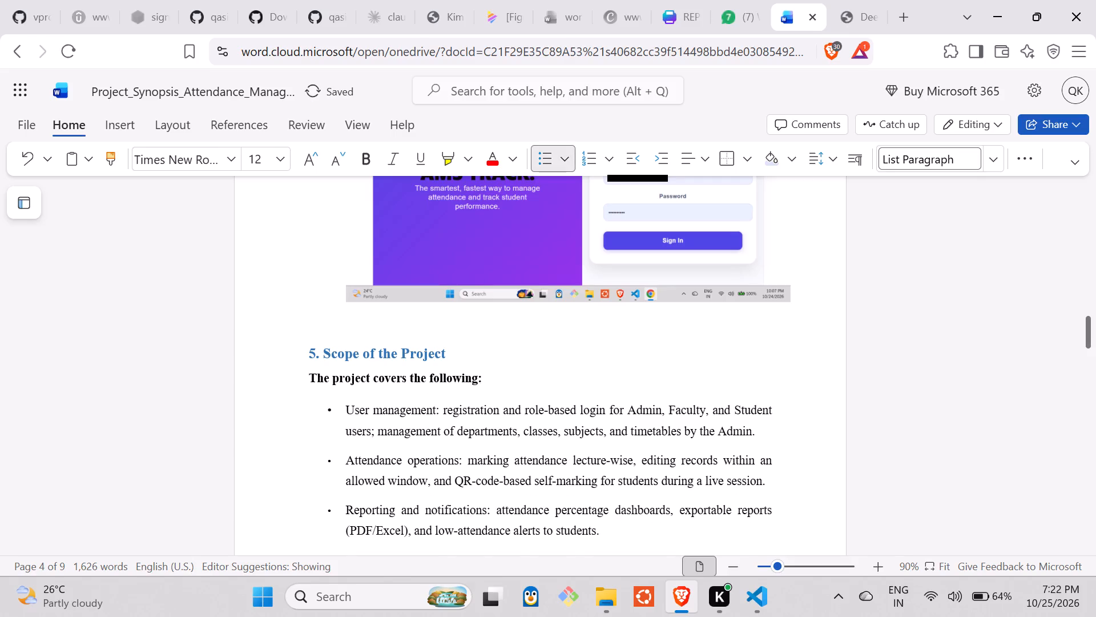
{"action": "key", "text": "Return"}
{"action": "scroll", "coordinate": [292, 302], "scroll_direction": "up", "scroll_amount": 1}
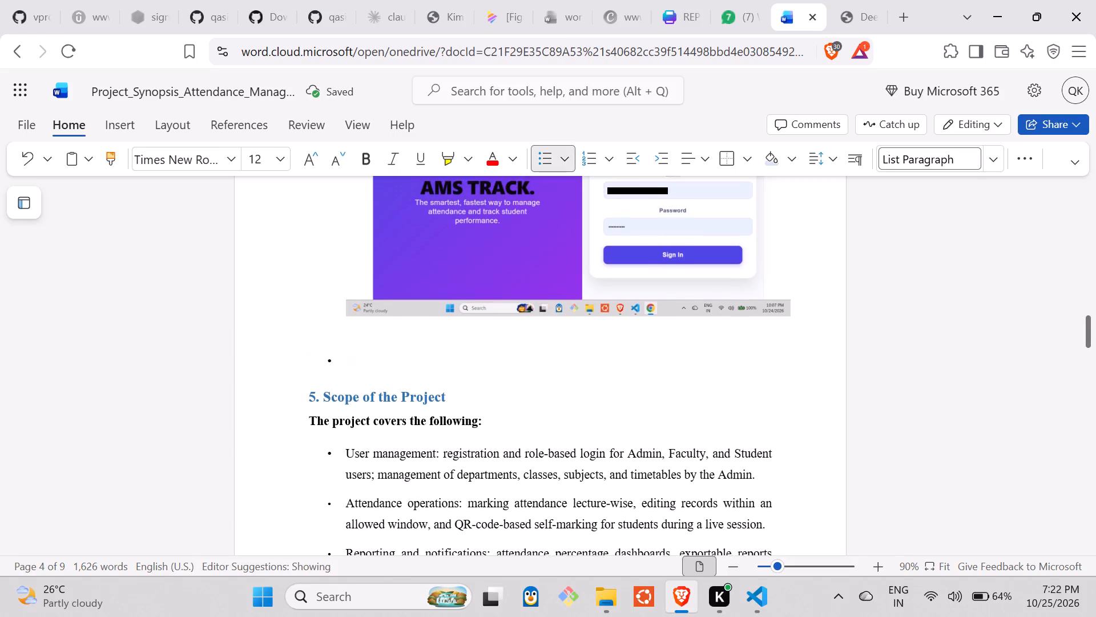
{"action": "scroll", "coordinate": [292, 302], "scroll_direction": "up", "scroll_amount": 1}
{"action": "key", "text": "BackSpace"}
Check the placement of the login screenshot between the section 4 objectives and the section 5 heading.
{"action": "scroll", "coordinate": [292, 302], "scroll_direction": "up", "scroll_amount": 1}
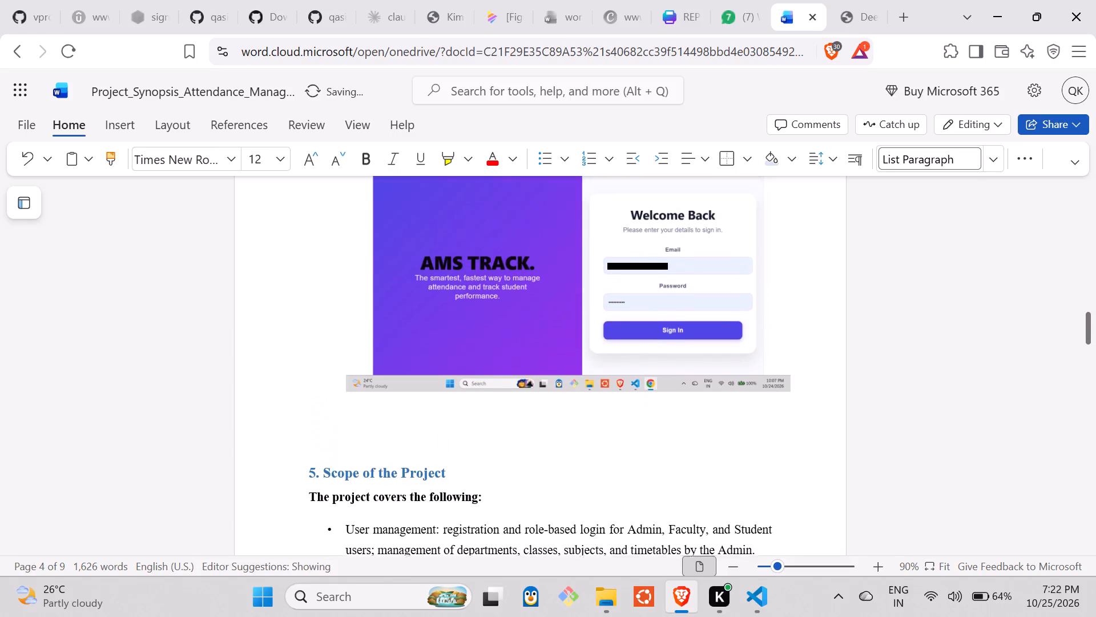
{"action": "scroll", "coordinate": [292, 302], "scroll_direction": "up", "scroll_amount": 2}
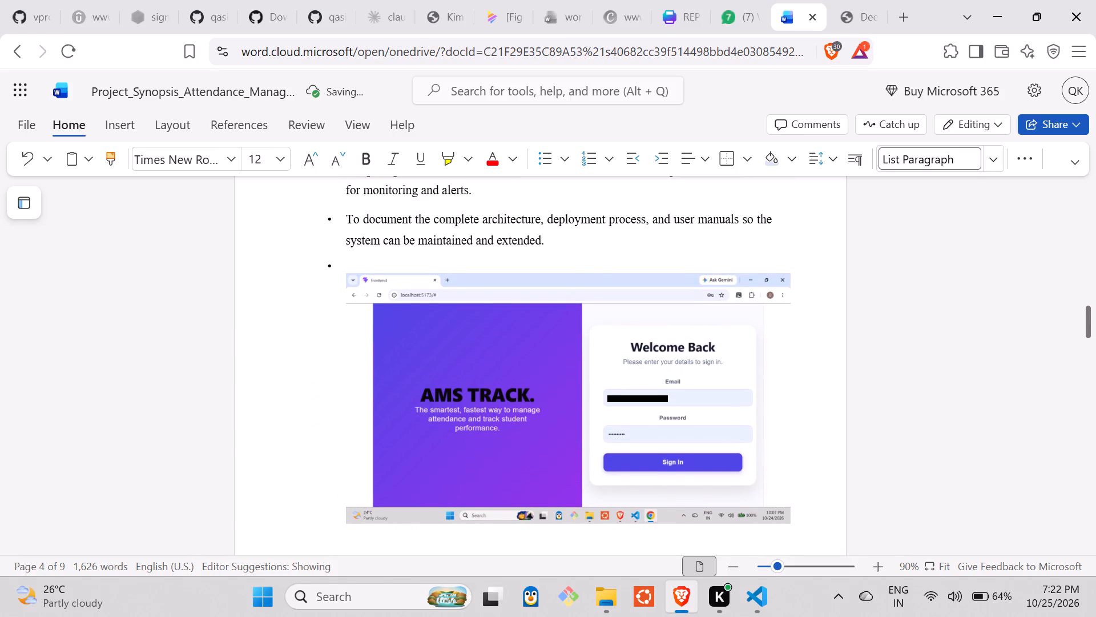
{"action": "scroll", "coordinate": [292, 302], "scroll_direction": "up", "scroll_amount": 1}
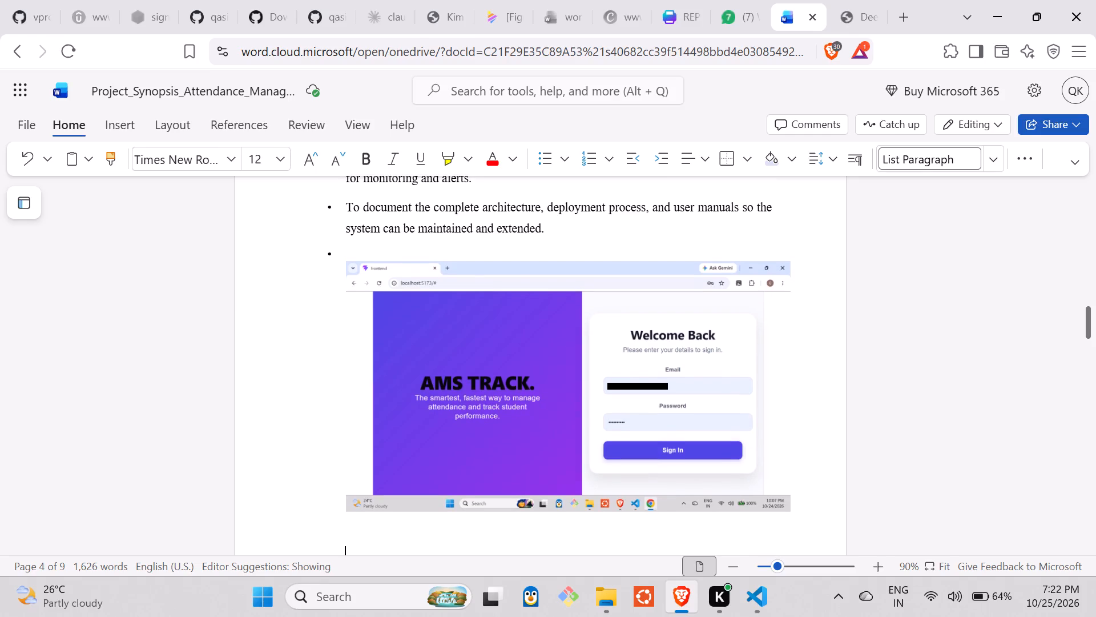
{"action": "scroll", "coordinate": [292, 302], "scroll_direction": "up", "scroll_amount": 2}
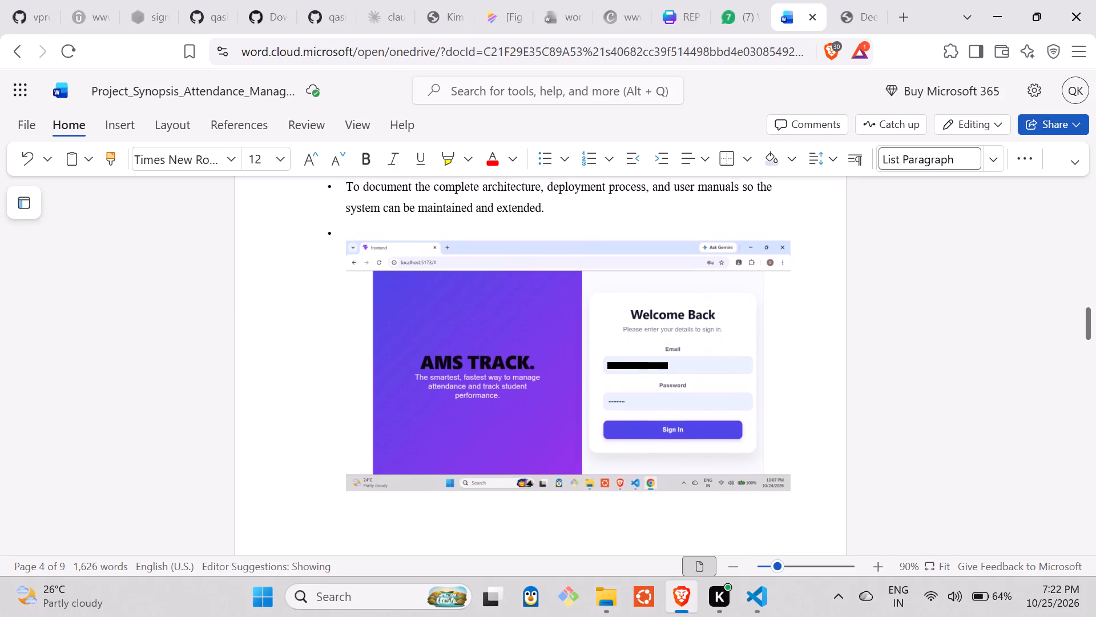
{"action": "scroll", "coordinate": [292, 302], "scroll_direction": "up", "scroll_amount": 2}
{"action": "scroll", "coordinate": [292, 302], "scroll_direction": "down", "scroll_amount": 1}
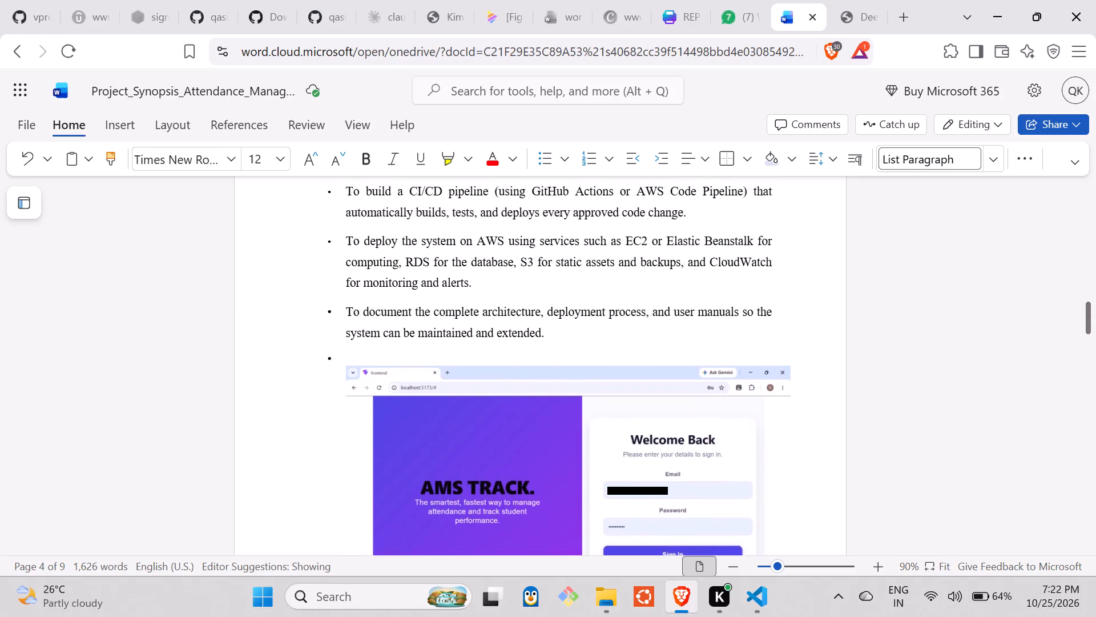
{"action": "scroll", "coordinate": [292, 302], "scroll_direction": "down", "scroll_amount": 2}
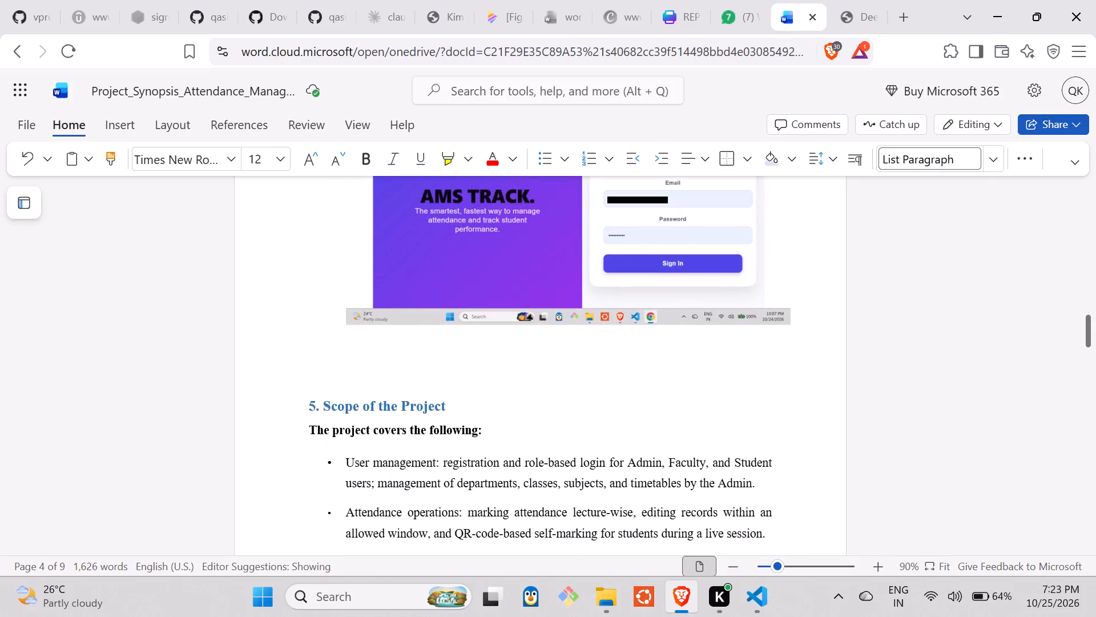
Proofread the in-scope and out-of-scope bullets of "5. Scope of the Project" through to the "6. Proposed Methodology" heading.
{"action": "scroll", "coordinate": [292, 302], "scroll_direction": "down", "scroll_amount": 2}
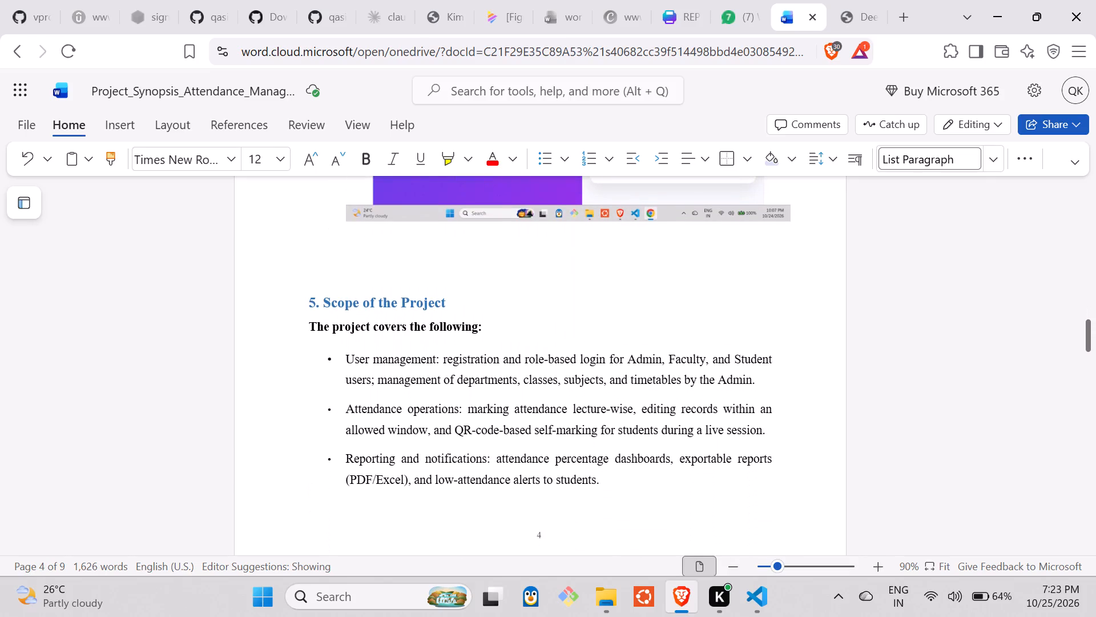
{"action": "scroll", "coordinate": [292, 302], "scroll_direction": "down", "scroll_amount": 1}
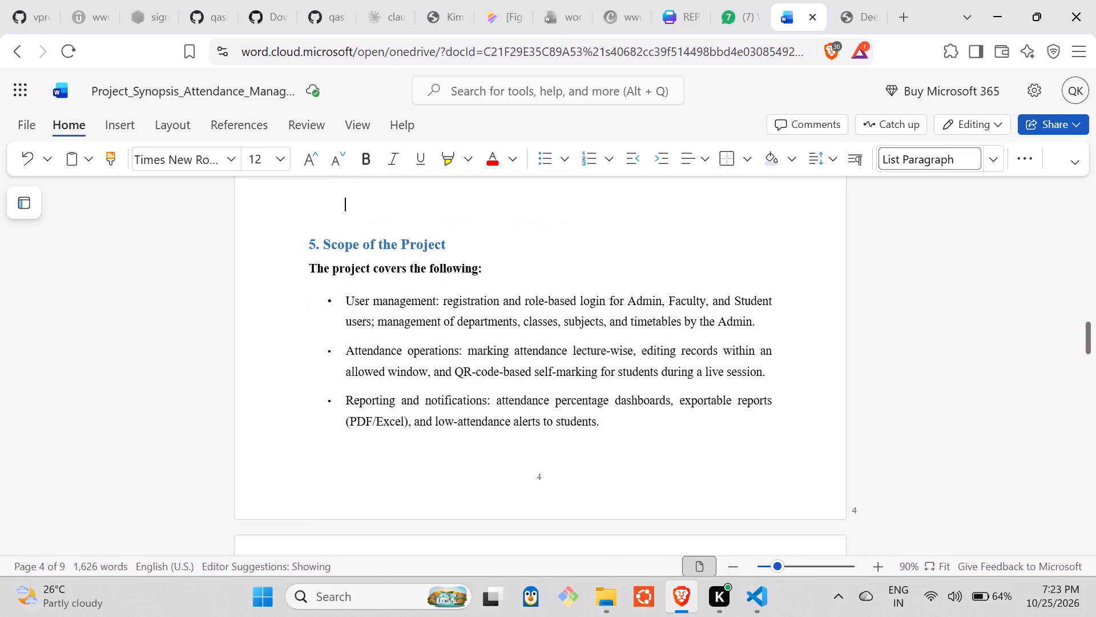
{"action": "scroll", "coordinate": [292, 302], "scroll_direction": "down", "scroll_amount": 1}
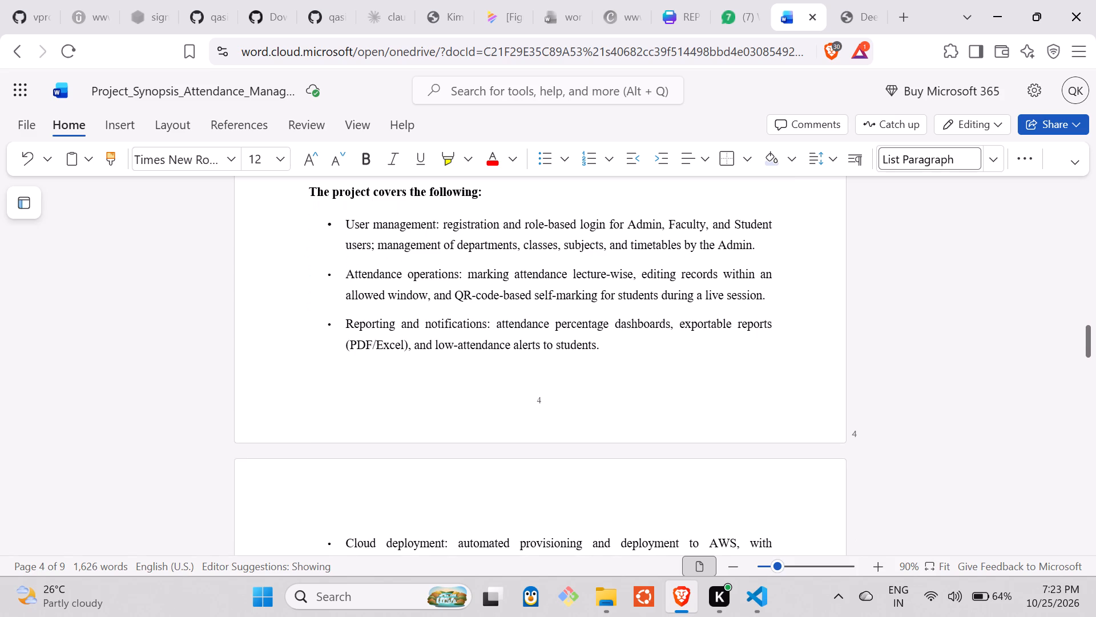
{"action": "scroll", "coordinate": [292, 302], "scroll_direction": "down", "scroll_amount": 1}
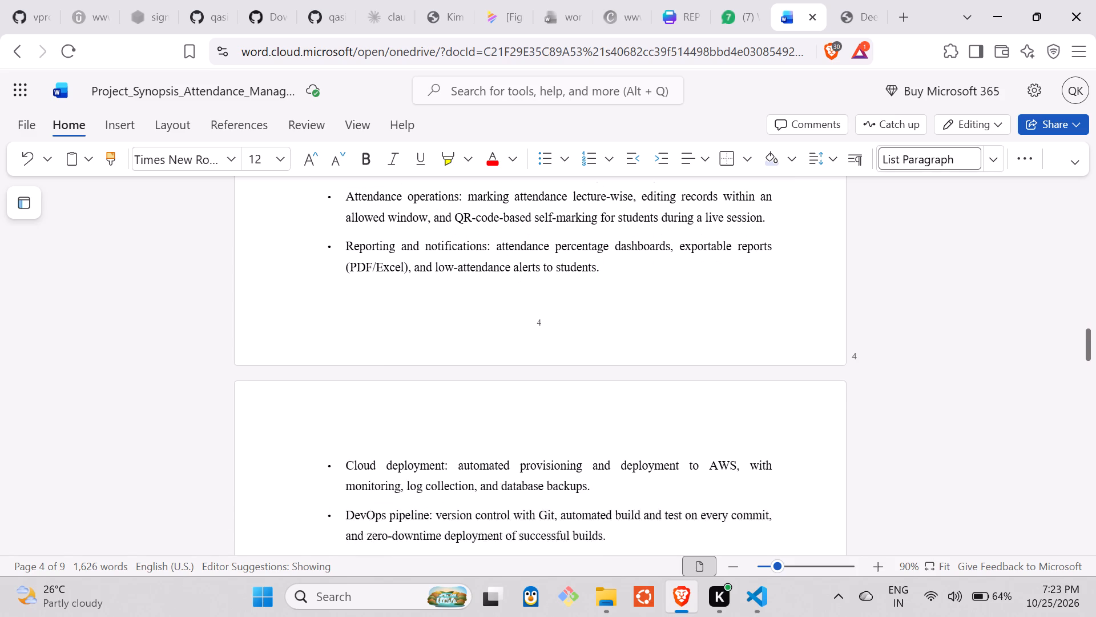
{"action": "scroll", "coordinate": [292, 302], "scroll_direction": "down", "scroll_amount": 4}
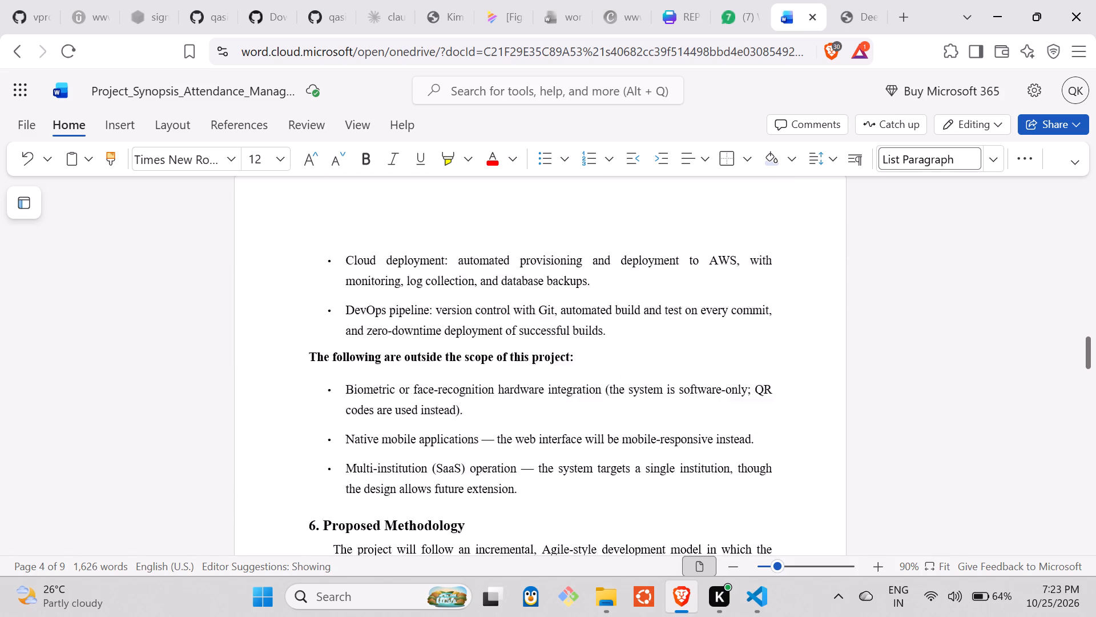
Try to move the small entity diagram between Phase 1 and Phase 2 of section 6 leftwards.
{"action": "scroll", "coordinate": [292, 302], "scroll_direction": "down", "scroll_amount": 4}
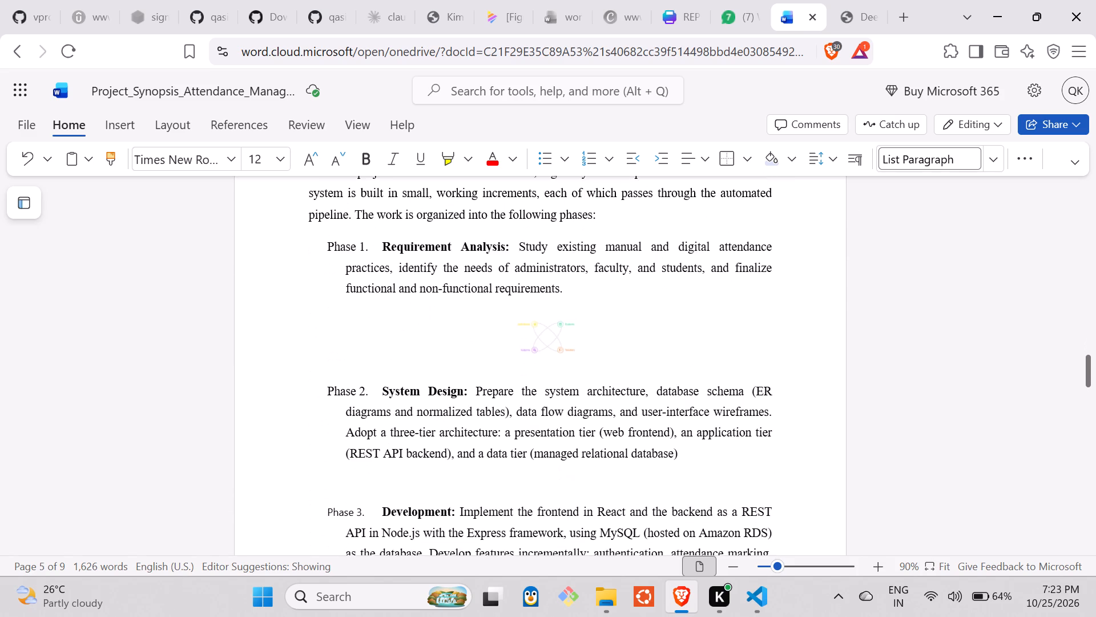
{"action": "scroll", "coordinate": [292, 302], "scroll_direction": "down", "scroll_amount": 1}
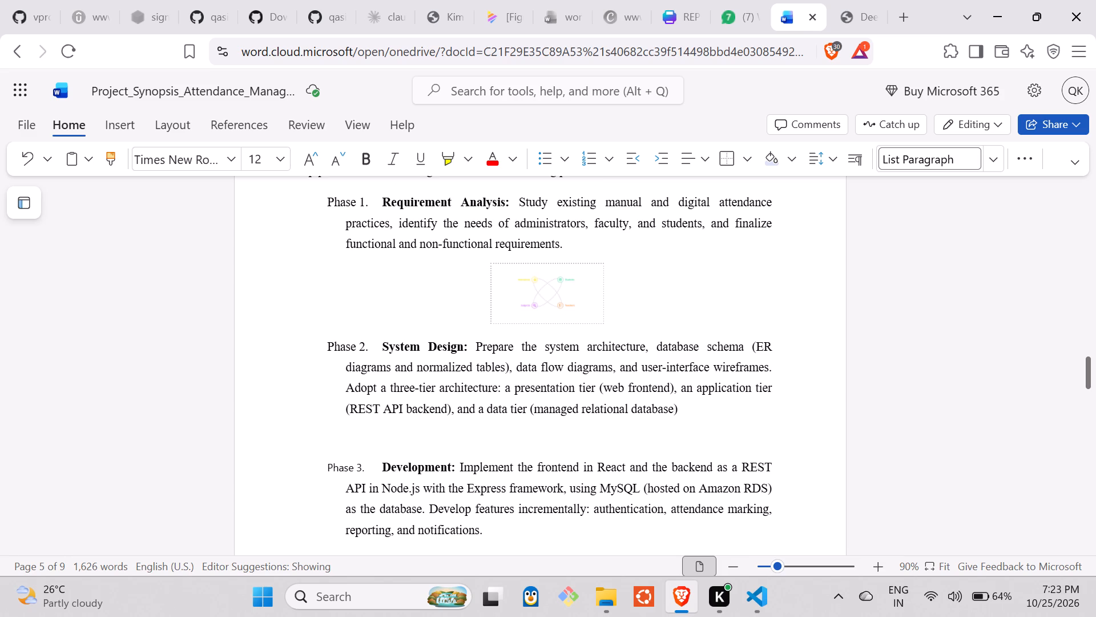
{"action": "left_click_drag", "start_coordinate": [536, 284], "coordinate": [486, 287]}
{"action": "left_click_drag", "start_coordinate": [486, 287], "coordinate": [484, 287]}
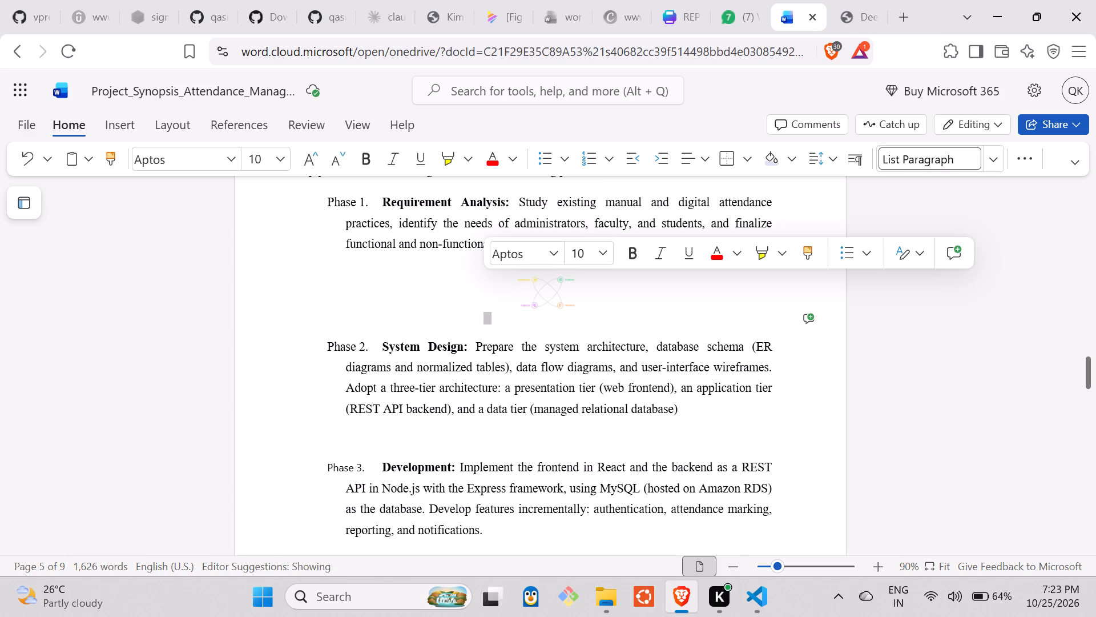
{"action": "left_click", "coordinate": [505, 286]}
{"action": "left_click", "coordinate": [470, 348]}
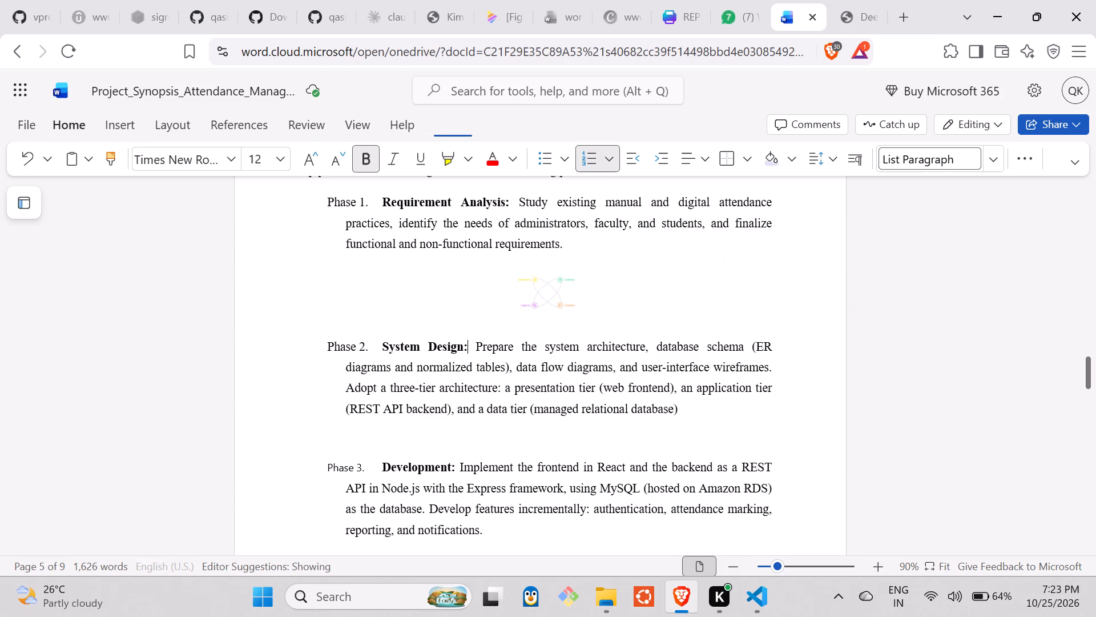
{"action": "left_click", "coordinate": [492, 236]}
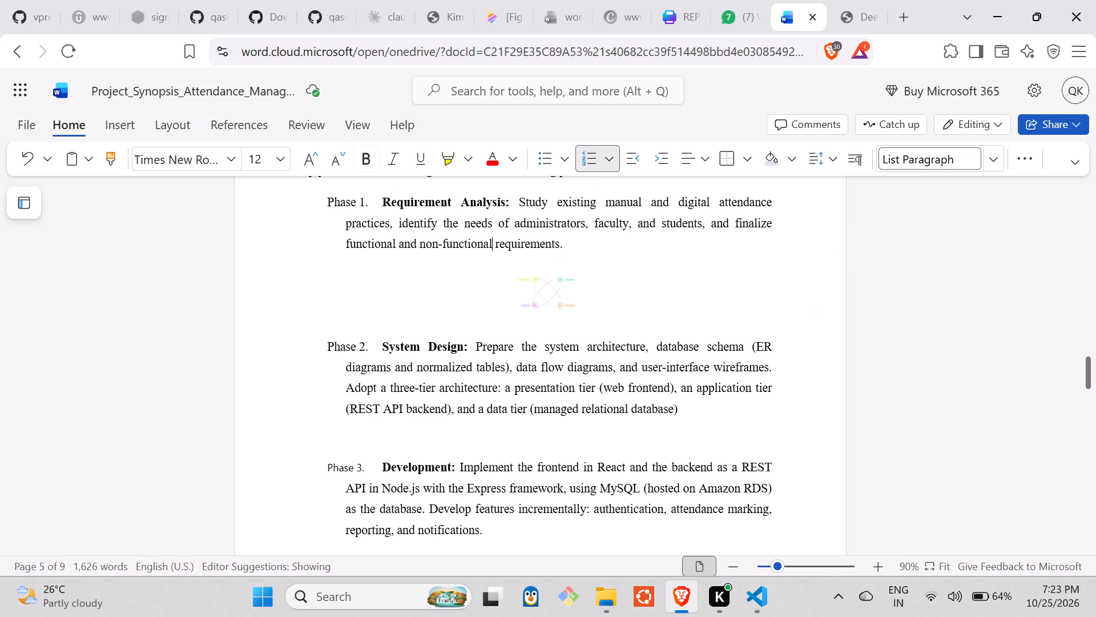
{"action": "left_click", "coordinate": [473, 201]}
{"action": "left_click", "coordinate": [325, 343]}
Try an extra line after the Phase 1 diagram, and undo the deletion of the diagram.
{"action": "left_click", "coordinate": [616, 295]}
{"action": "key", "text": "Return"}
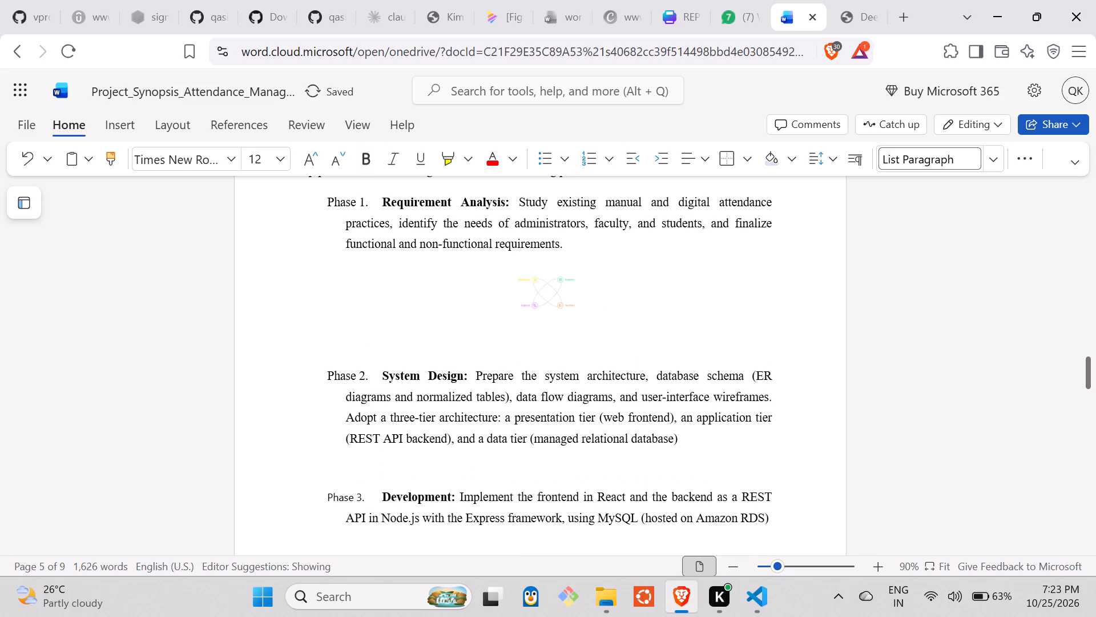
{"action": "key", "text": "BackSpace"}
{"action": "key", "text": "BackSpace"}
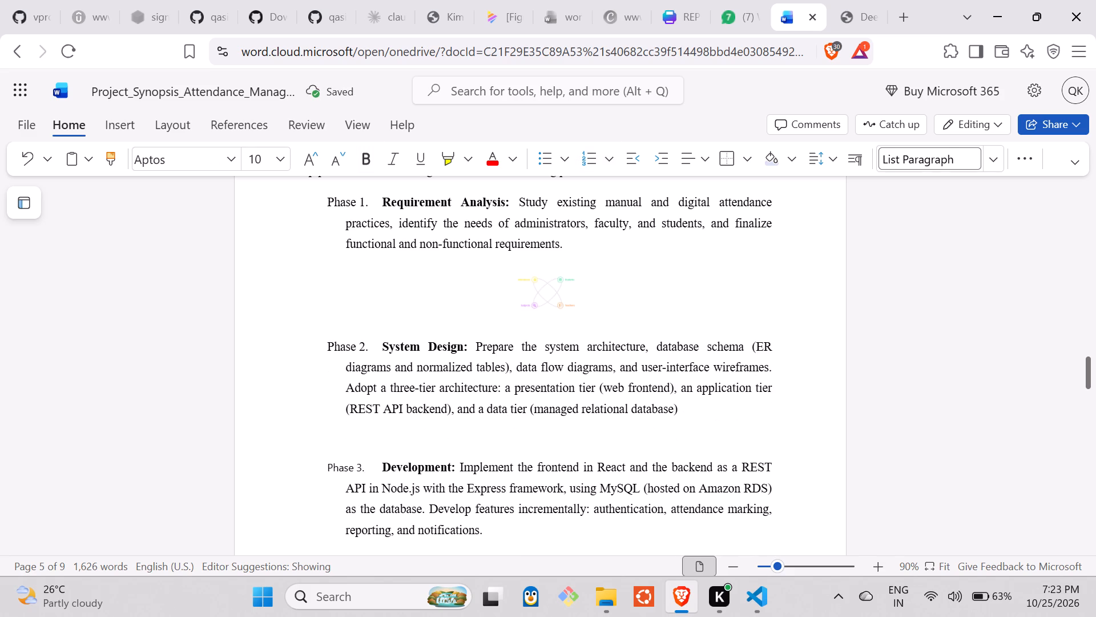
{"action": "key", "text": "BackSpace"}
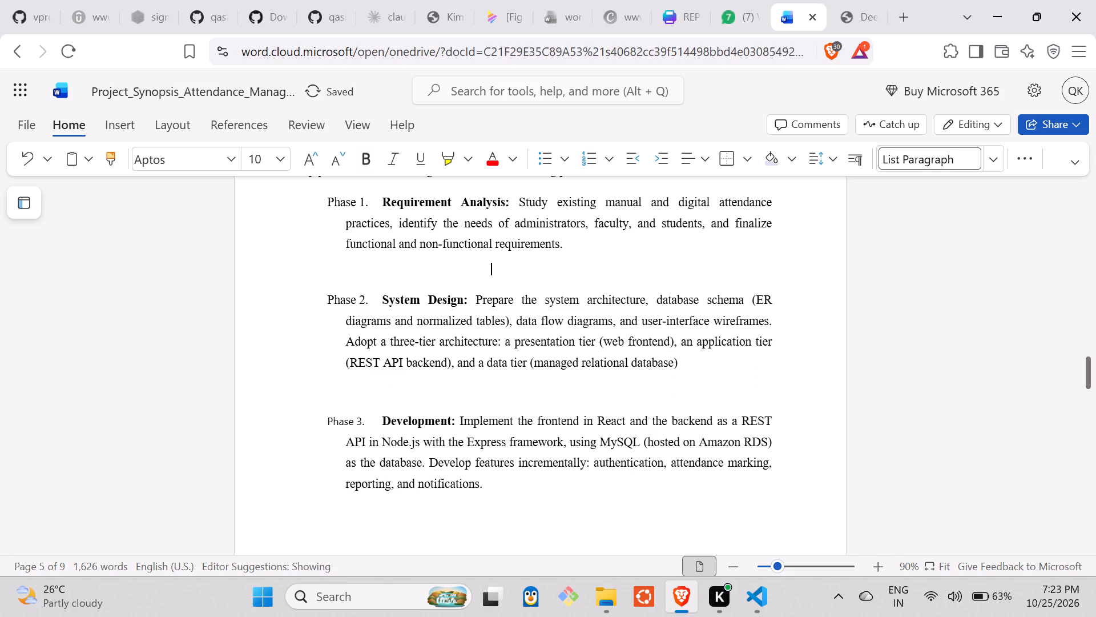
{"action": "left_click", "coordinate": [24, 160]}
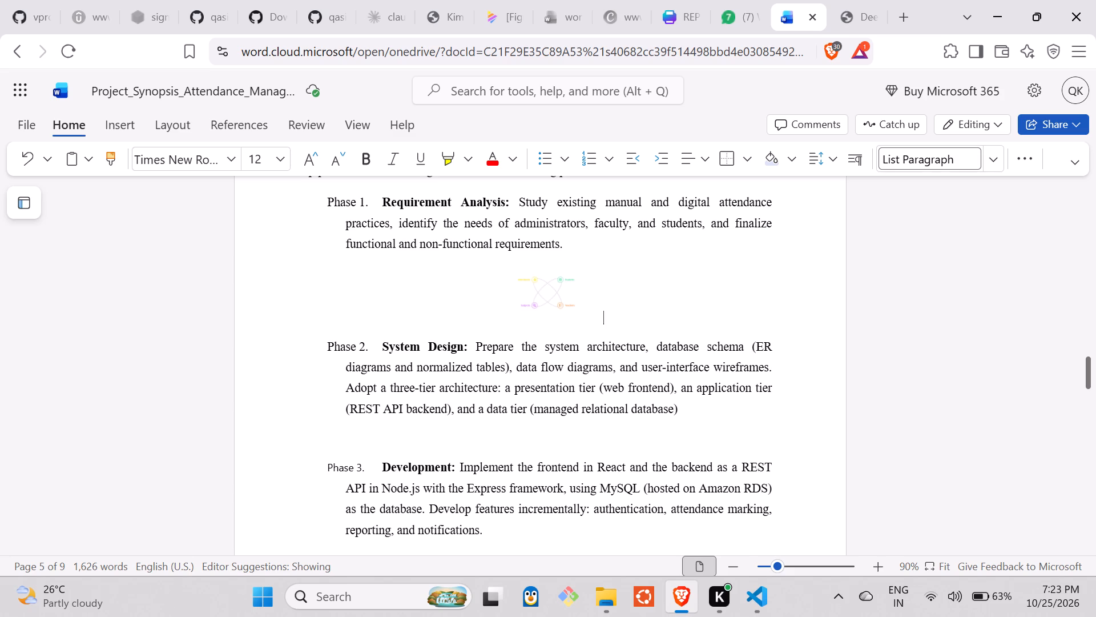
Enlarge the diagram between Phase 1 and Phase 2 to about 3.3" wide and 1.04" high.
{"action": "left_click", "coordinate": [590, 318]}
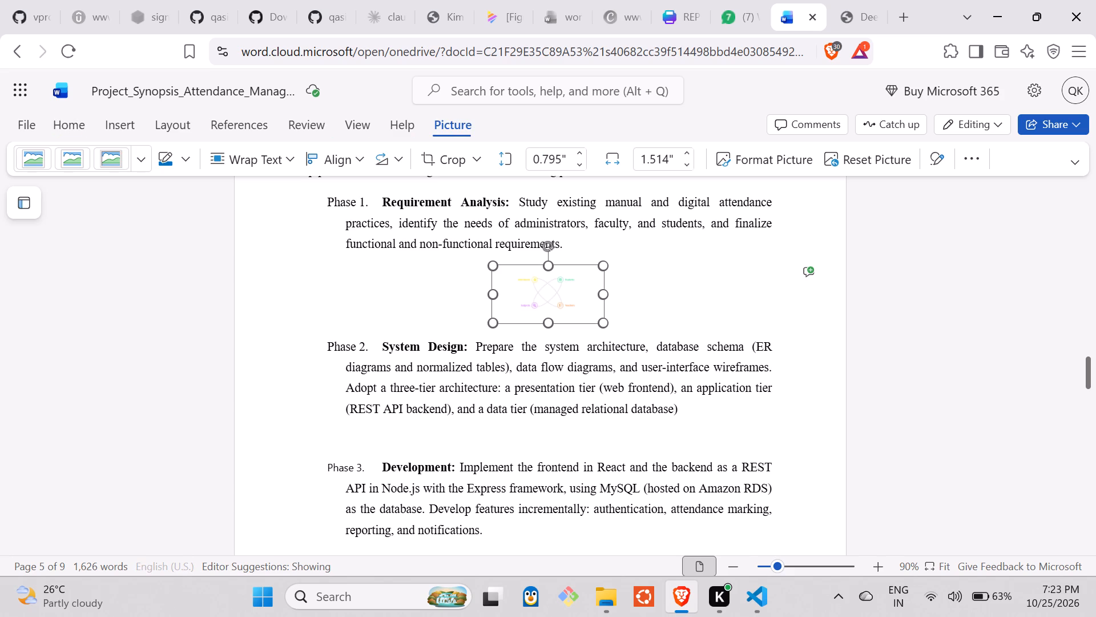
{"action": "left_click_drag", "start_coordinate": [603, 297], "coordinate": [653, 286]}
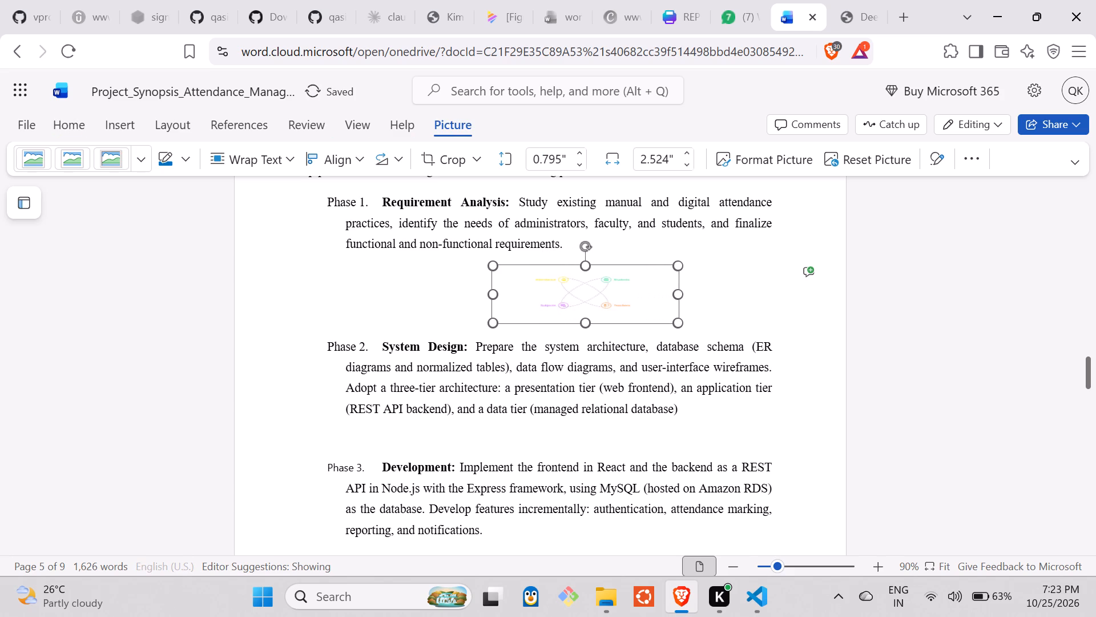
{"action": "left_click_drag", "start_coordinate": [494, 297], "coordinate": [456, 297]}
{"action": "left_click_drag", "start_coordinate": [627, 284], "coordinate": [559, 294]}
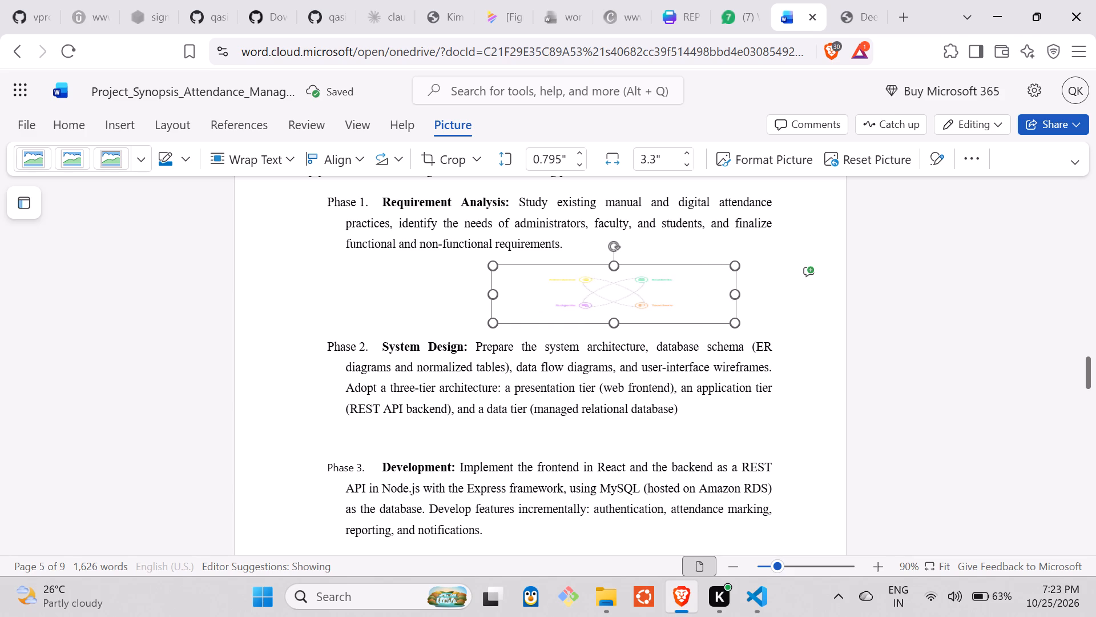
{"action": "left_click_drag", "start_coordinate": [559, 294], "coordinate": [554, 293]}
{"action": "left_click_drag", "start_coordinate": [601, 294], "coordinate": [573, 293]}
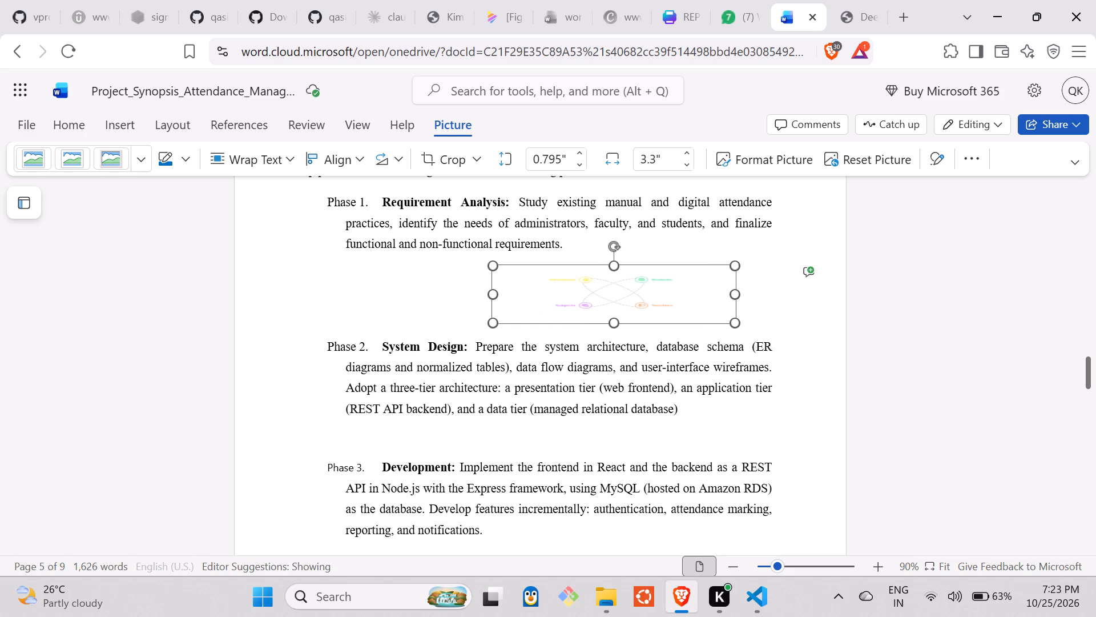
{"action": "left_click_drag", "start_coordinate": [614, 265], "coordinate": [614, 252]}
Move the enlarged diagram leftwards so it sits roughly centred beneath the Phase 1 text.
{"action": "left_click_drag", "start_coordinate": [615, 311], "coordinate": [467, 310]}
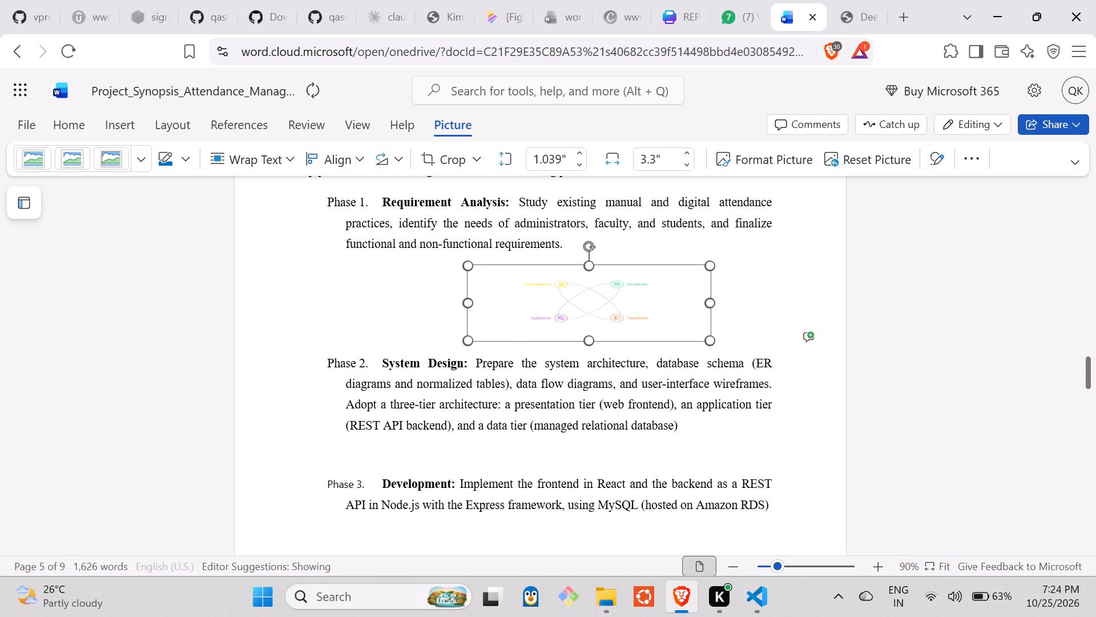
{"action": "left_click_drag", "start_coordinate": [486, 308], "coordinate": [458, 308]}
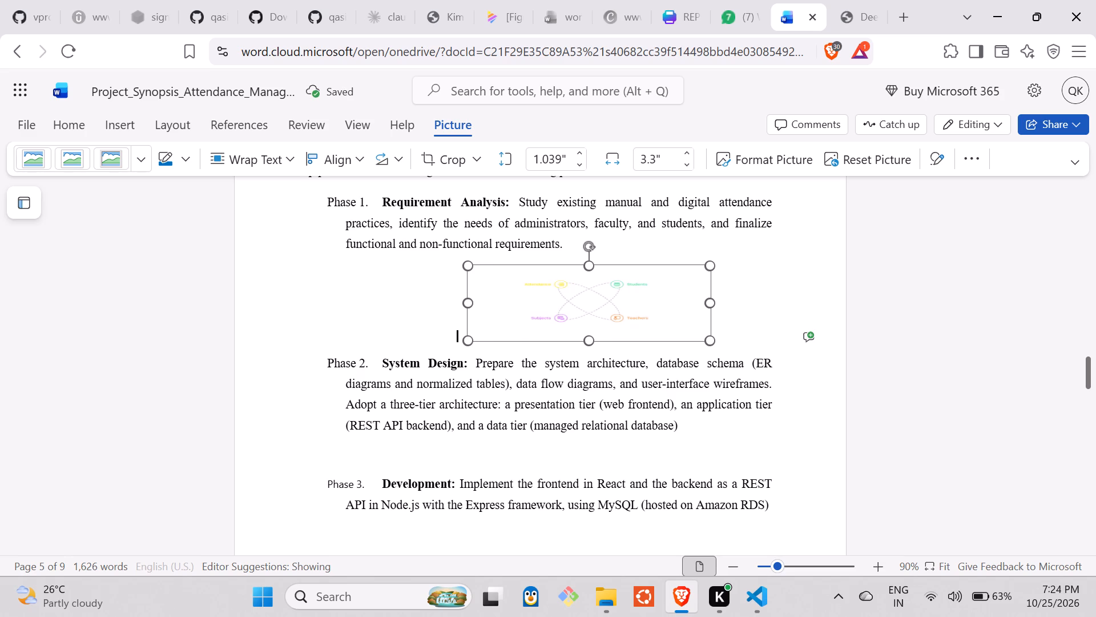
{"action": "left_click_drag", "start_coordinate": [458, 308], "coordinate": [445, 307]}
{"action": "left_click_drag", "start_coordinate": [502, 299], "coordinate": [438, 306]}
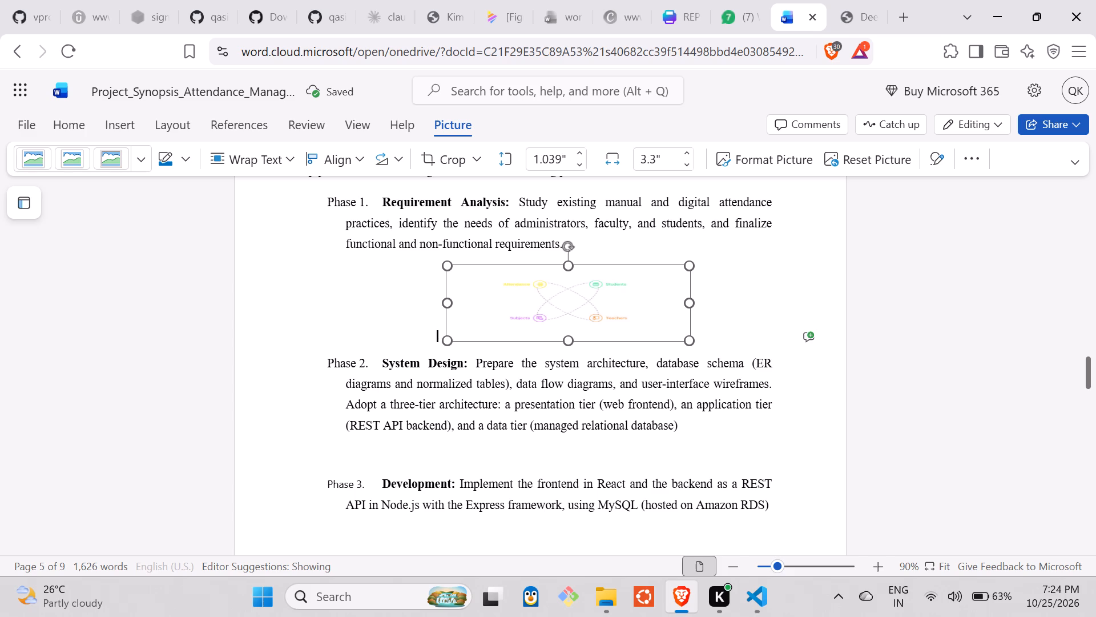
{"action": "left_click_drag", "start_coordinate": [438, 306], "coordinate": [436, 306]}
{"action": "left_click", "coordinate": [360, 316]}
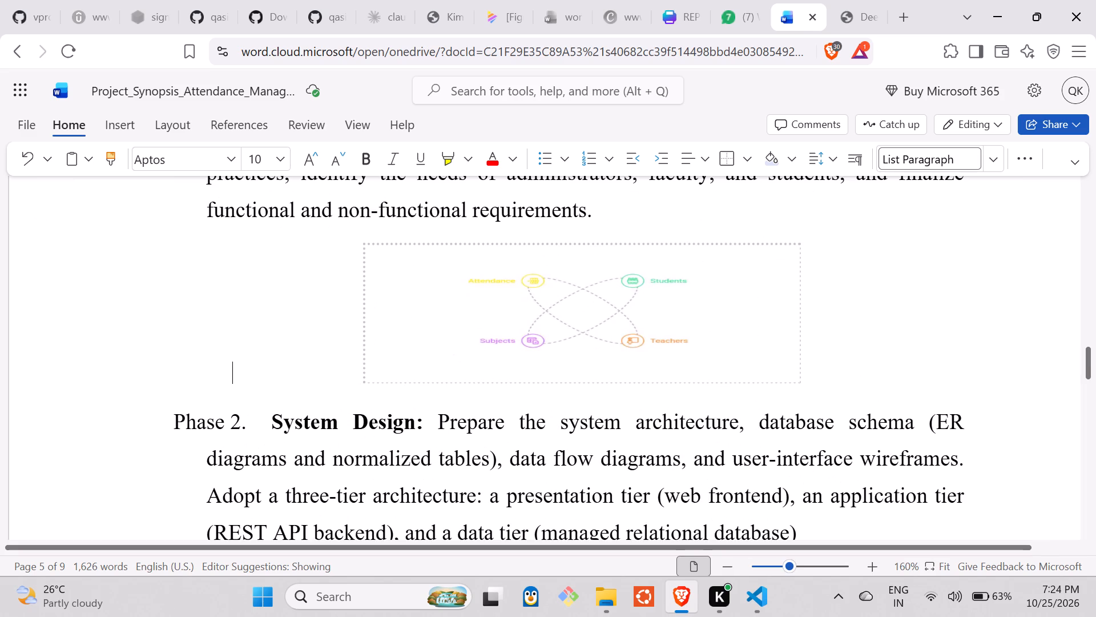
Review the diagram in section 6 and the layout from the section 4 login screenshot through the section 5 bullets.
{"action": "scroll", "coordinate": [481, 355], "scroll_direction": "down", "scroll_amount": 1}
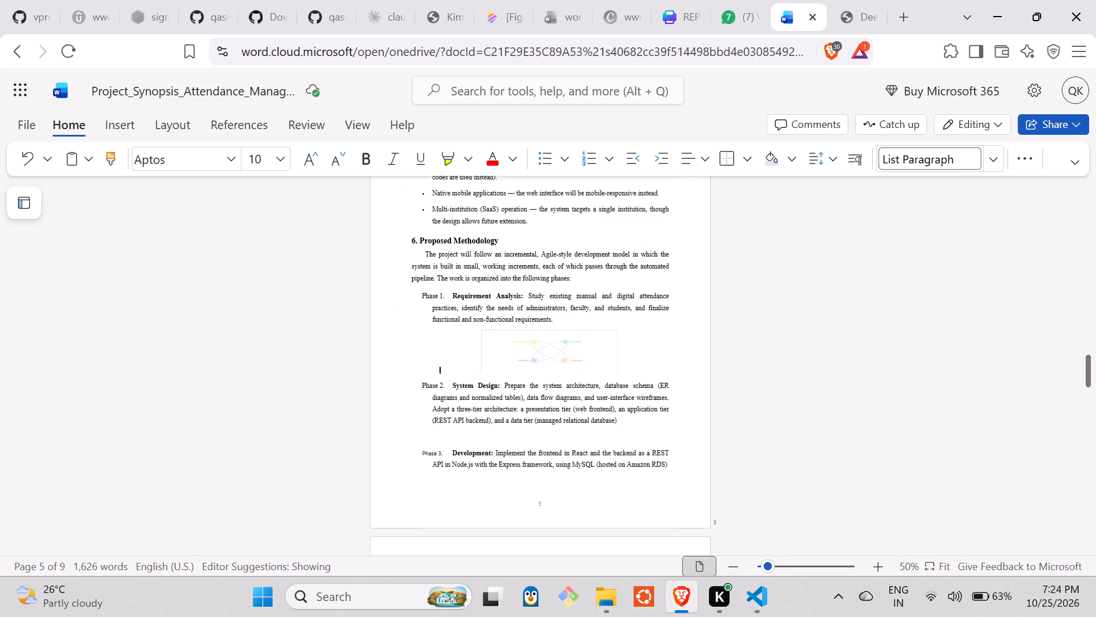
{"action": "scroll", "coordinate": [481, 355], "scroll_direction": "down", "scroll_amount": 1}
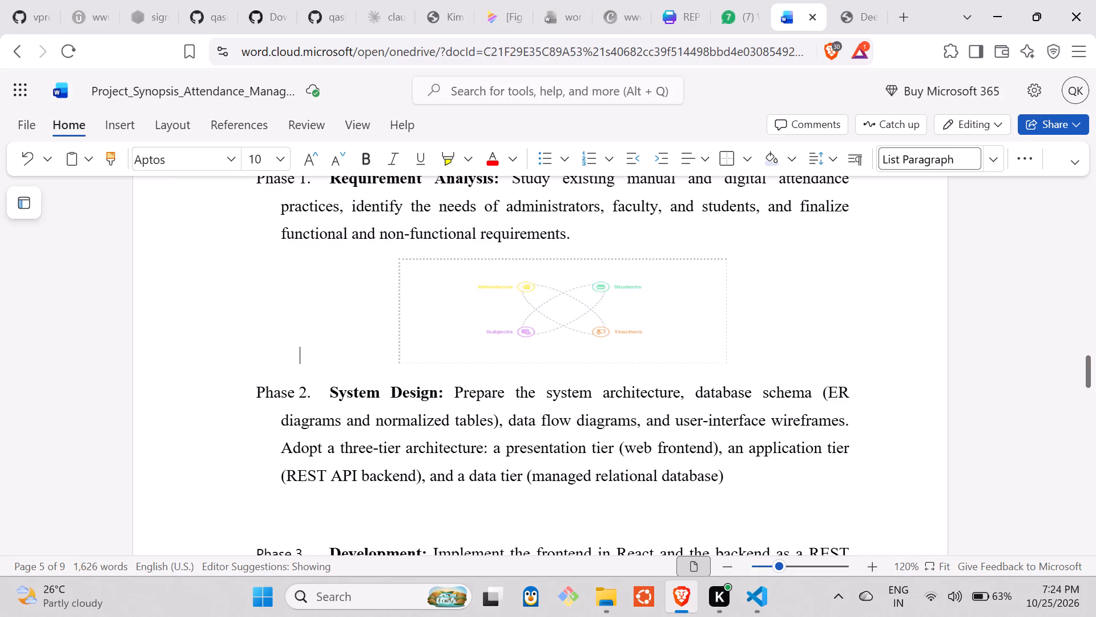
{"action": "scroll", "coordinate": [481, 355], "scroll_direction": "down", "scroll_amount": 1}
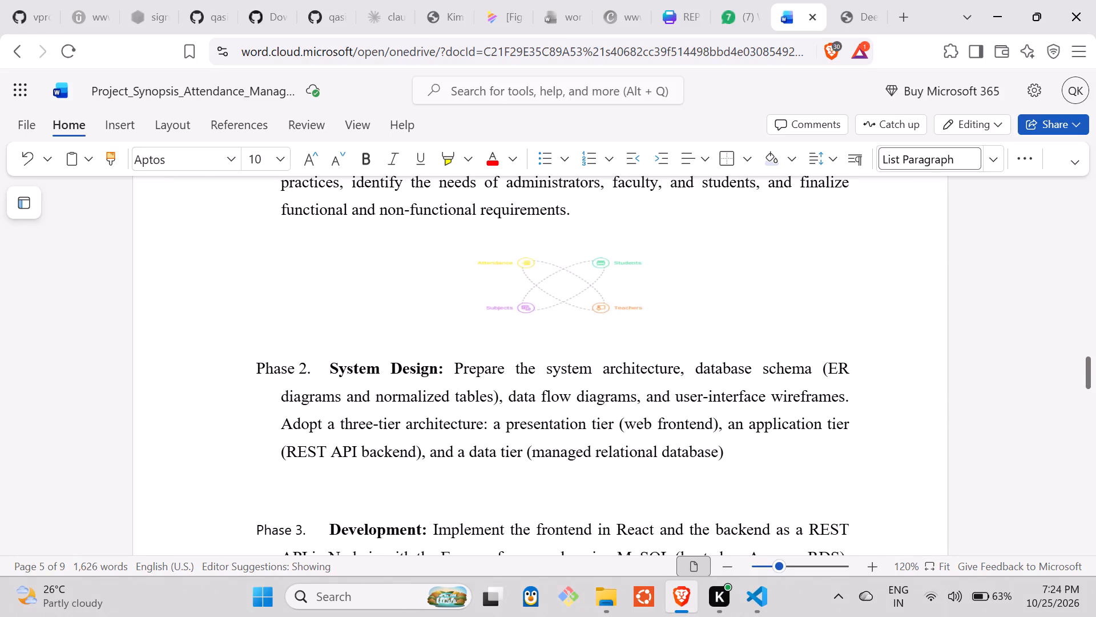
{"action": "scroll", "coordinate": [516, 315], "scroll_direction": "up", "scroll_amount": 5}
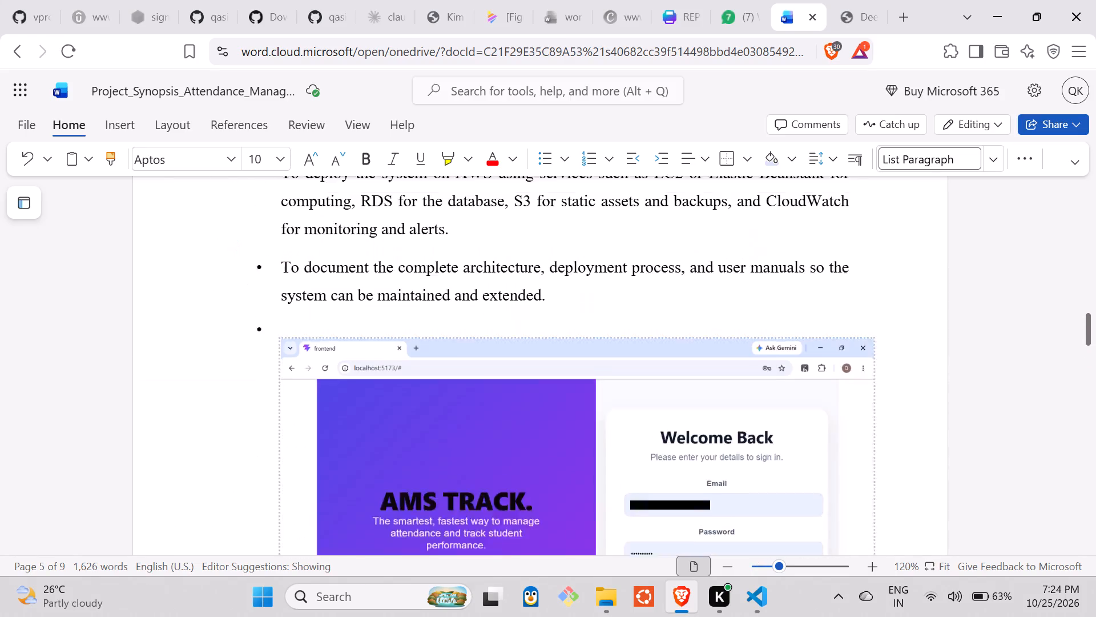
{"action": "scroll", "coordinate": [516, 315], "scroll_direction": "down", "scroll_amount": 5}
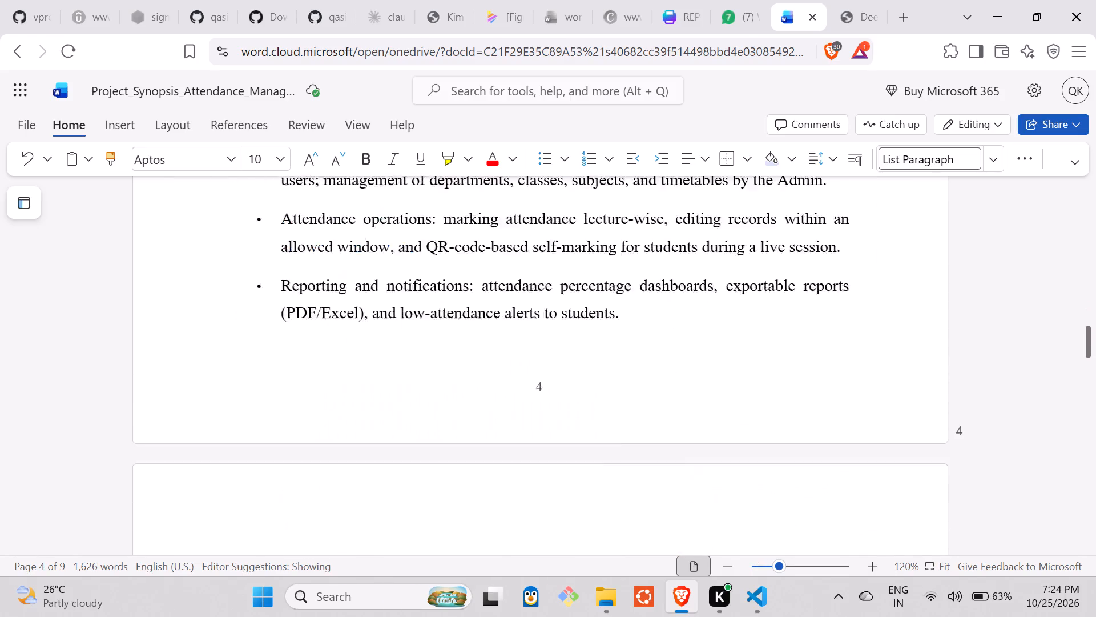
{"action": "scroll", "coordinate": [516, 315], "scroll_direction": "down", "scroll_amount": 3}
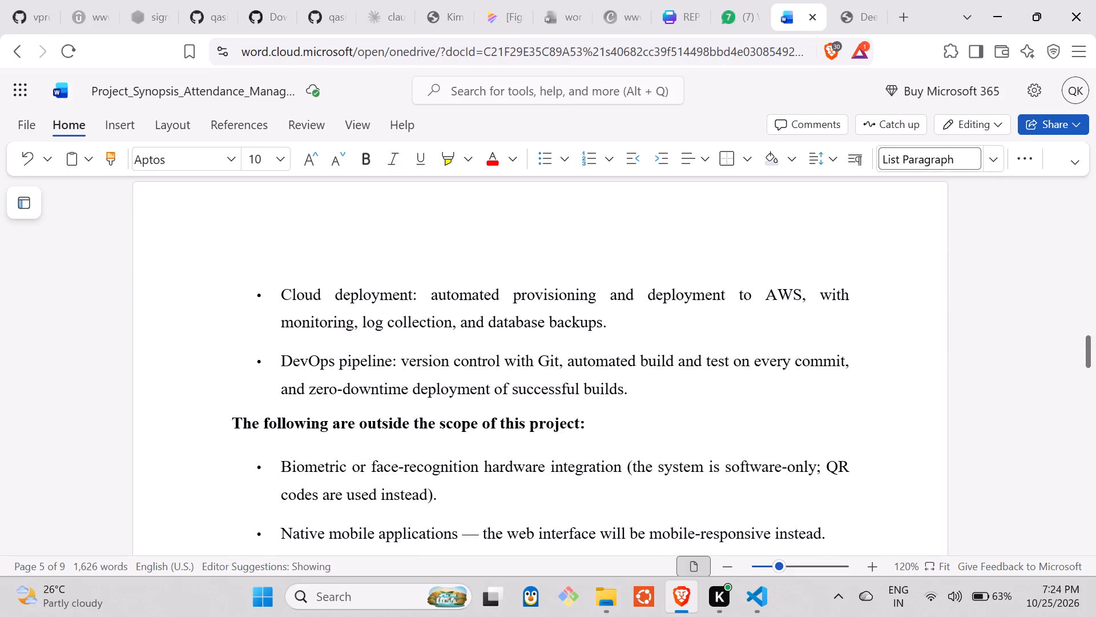
{"action": "scroll", "coordinate": [516, 315], "scroll_direction": "up", "scroll_amount": 4}
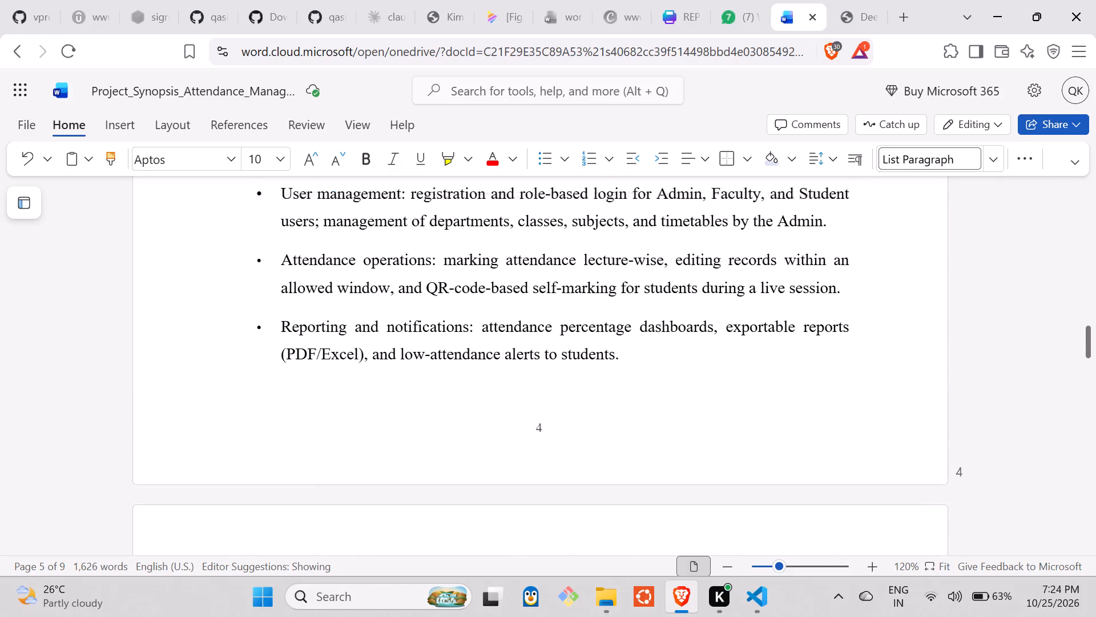
{"action": "scroll", "coordinate": [516, 315], "scroll_direction": "up", "scroll_amount": 3}
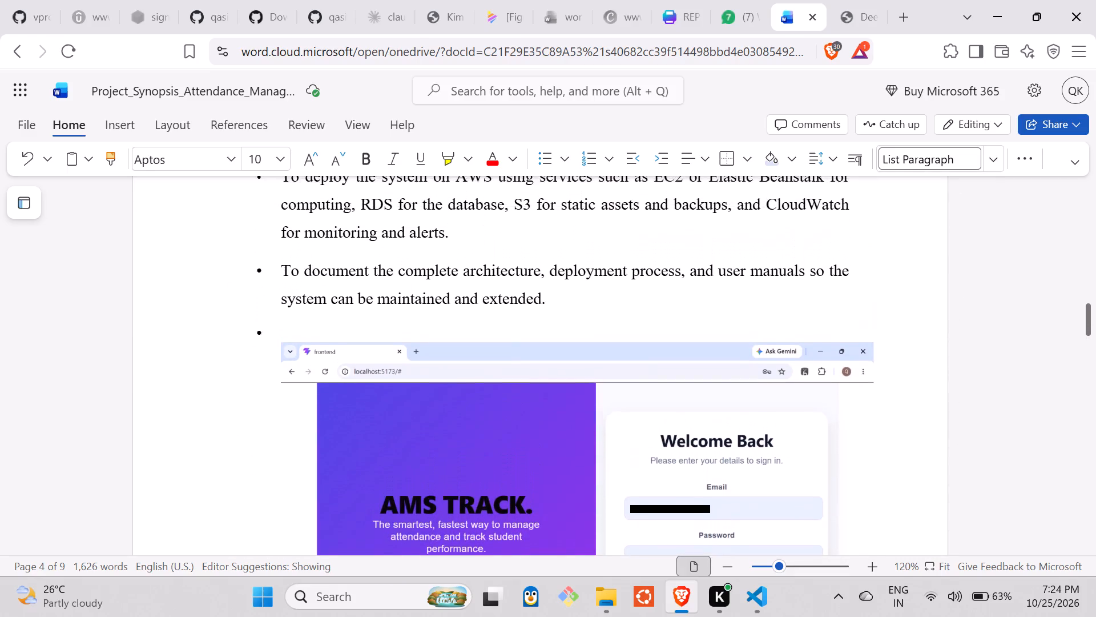
{"action": "scroll", "coordinate": [516, 315], "scroll_direction": "down", "scroll_amount": 3}
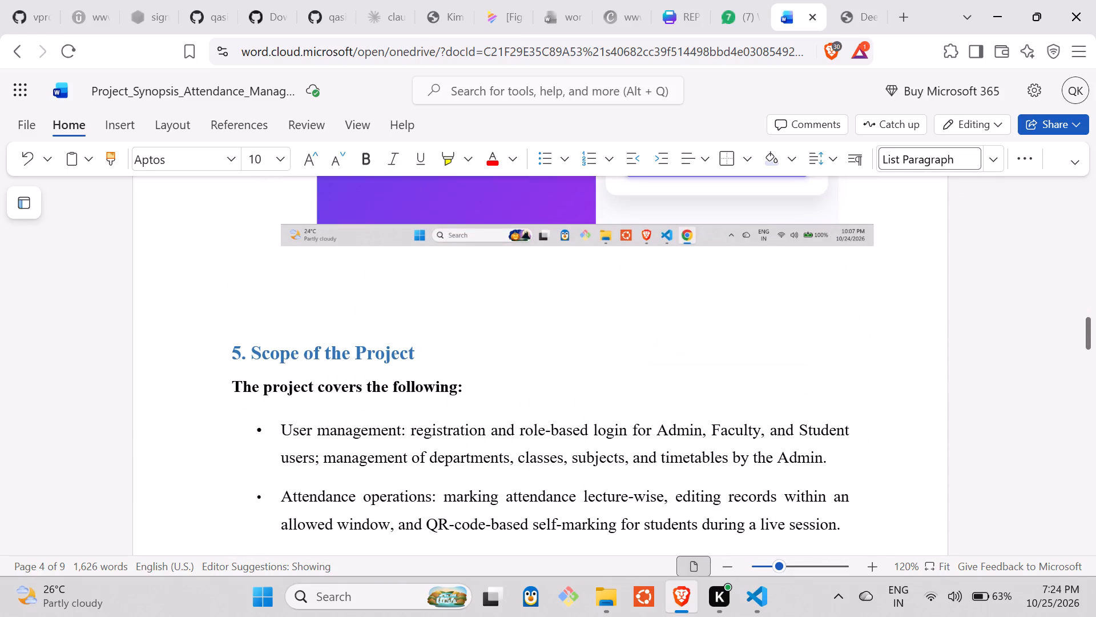
Insert a new line directly before the login screenshot at the end of the section 4 objectives.
{"action": "left_click", "coordinate": [893, 240]}
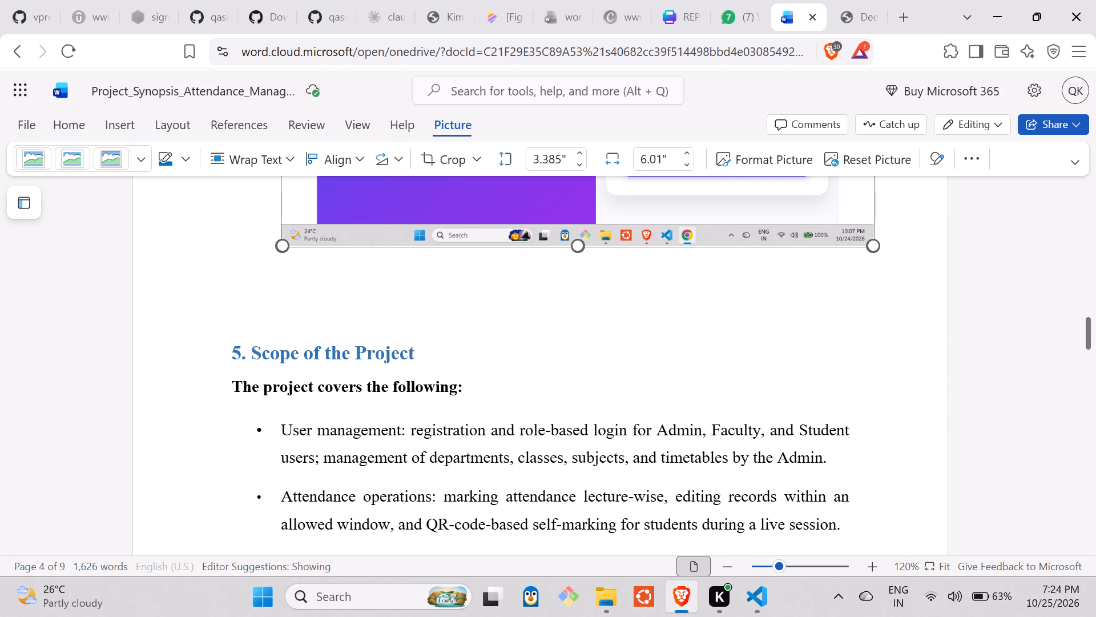
{"action": "left_click", "coordinate": [882, 236]}
{"action": "left_click", "coordinate": [297, 279]}
{"action": "left_click", "coordinate": [263, 263]}
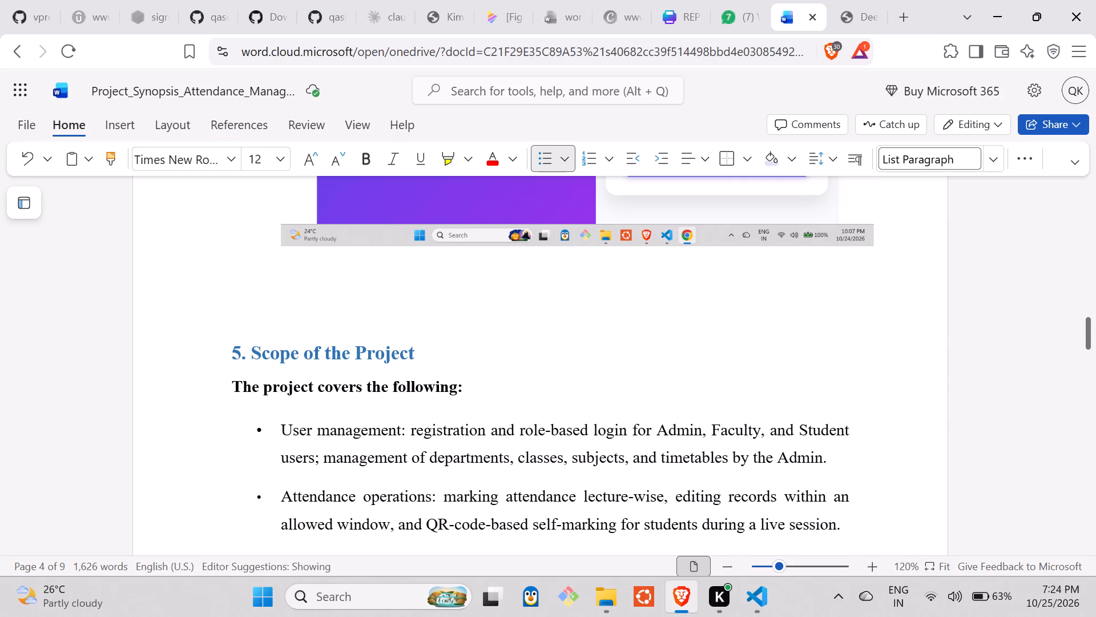
{"action": "key", "text": "Return"}
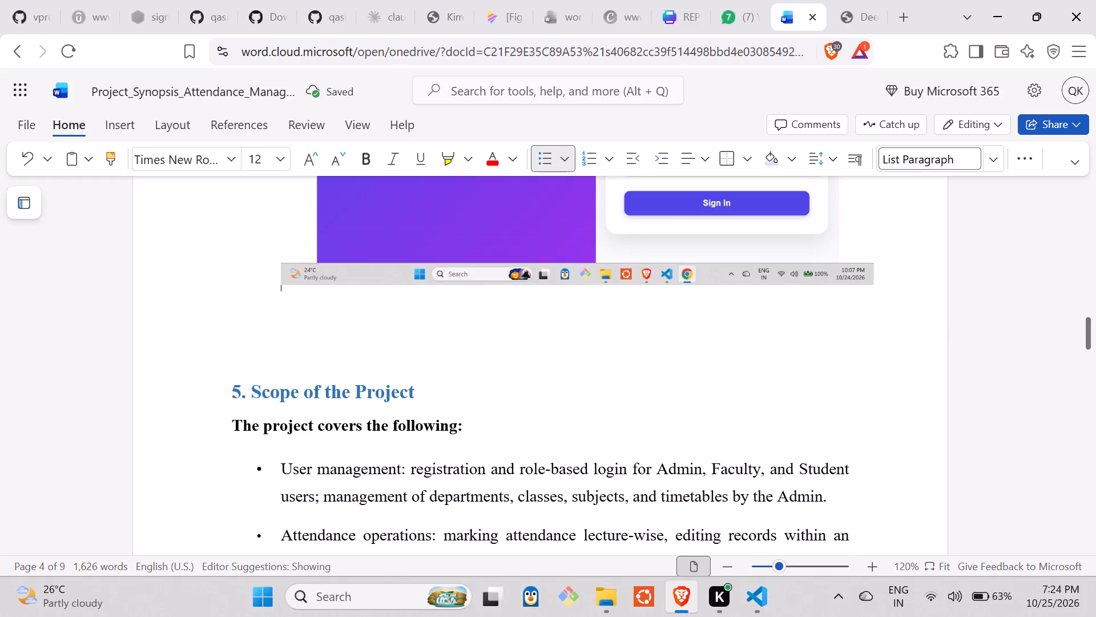
{"action": "scroll", "coordinate": [263, 287], "scroll_direction": "up", "scroll_amount": 2}
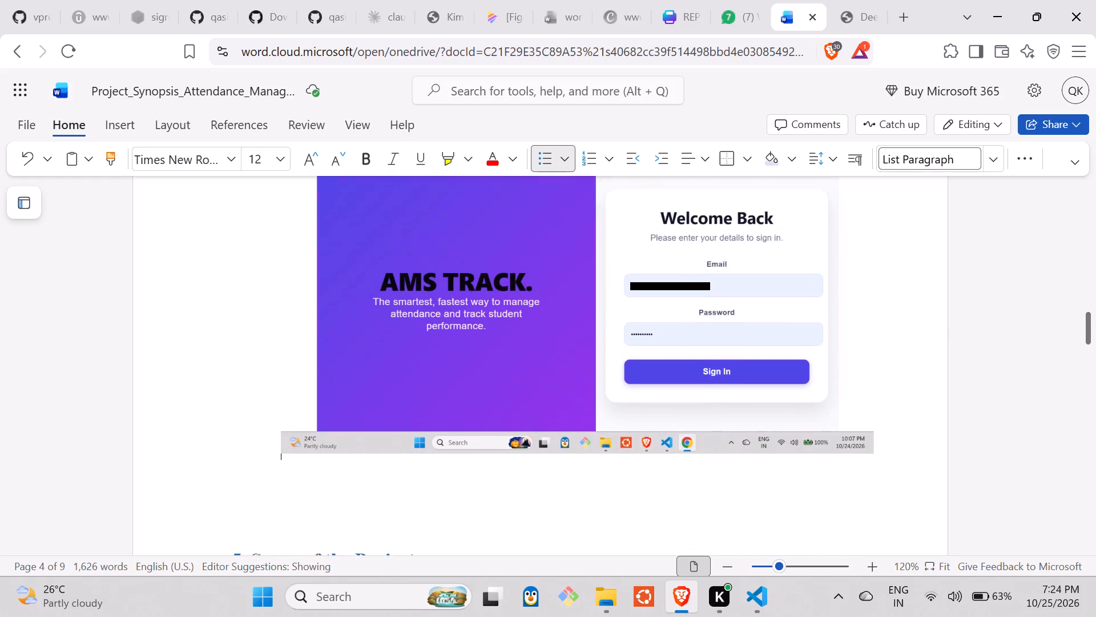
{"action": "scroll", "coordinate": [263, 287], "scroll_direction": "up", "scroll_amount": 1}
{"action": "scroll", "coordinate": [263, 287], "scroll_direction": "down", "scroll_amount": 1}
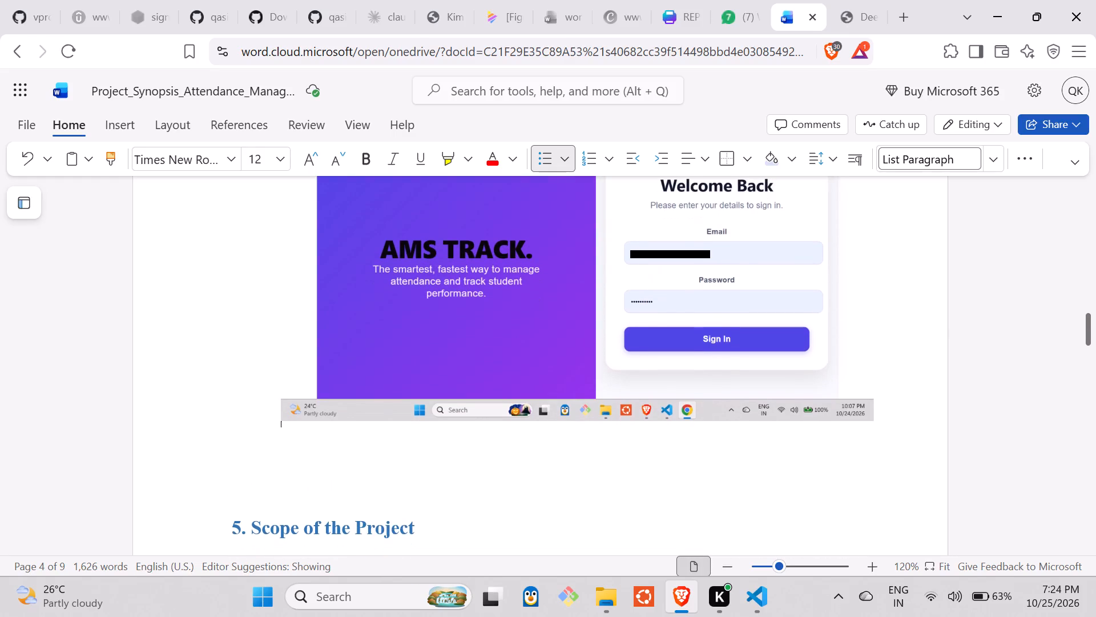
Insert the Attendance Dashboard screenshot from this device directly beneath the login screenshot at the end of section 4.
{"action": "key", "text": "Down"}
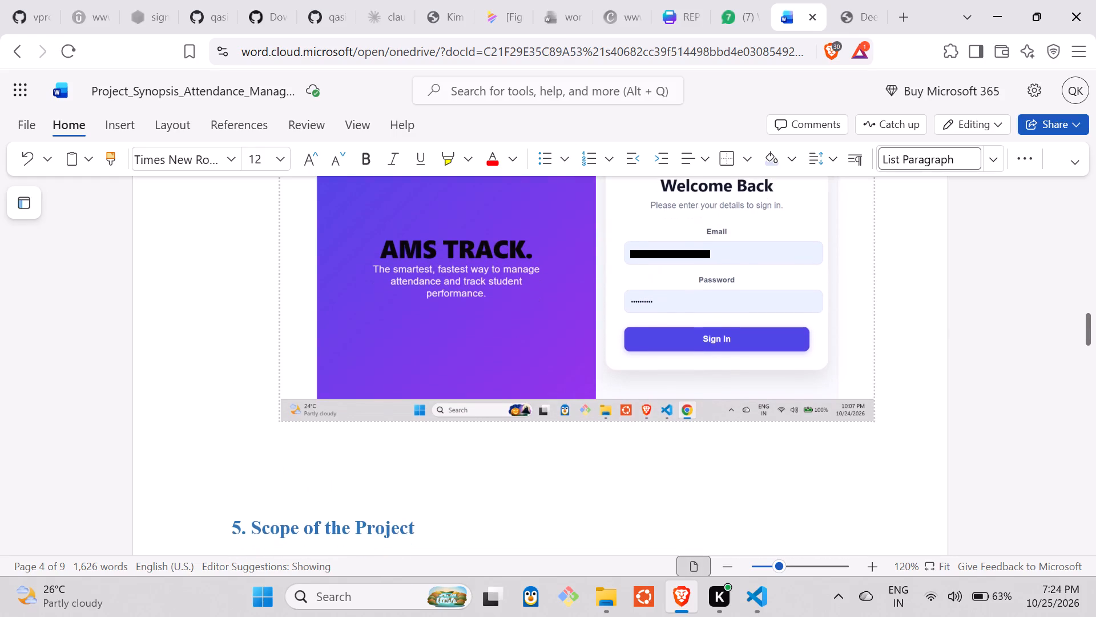
{"action": "left_click", "coordinate": [128, 126]}
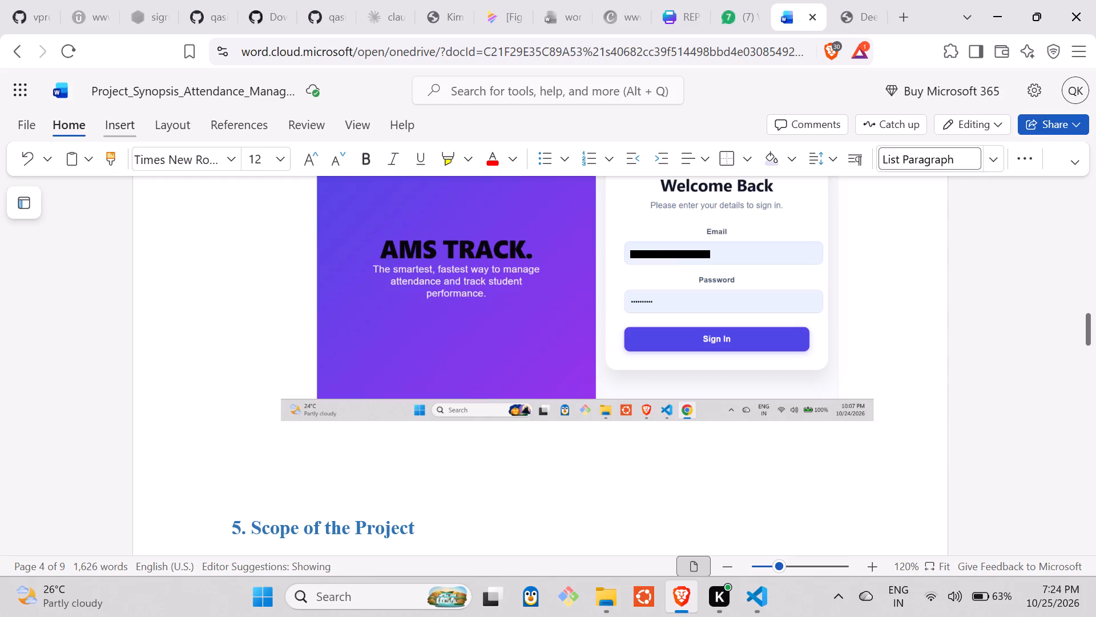
{"action": "left_click", "coordinate": [224, 155]}
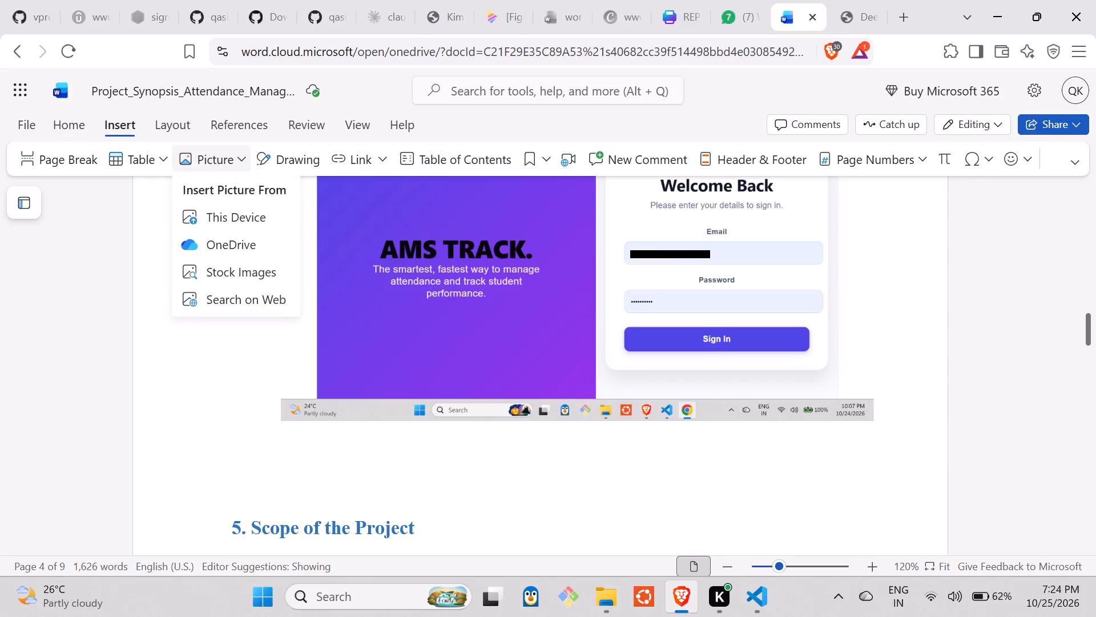
{"action": "left_click", "coordinate": [260, 210]}
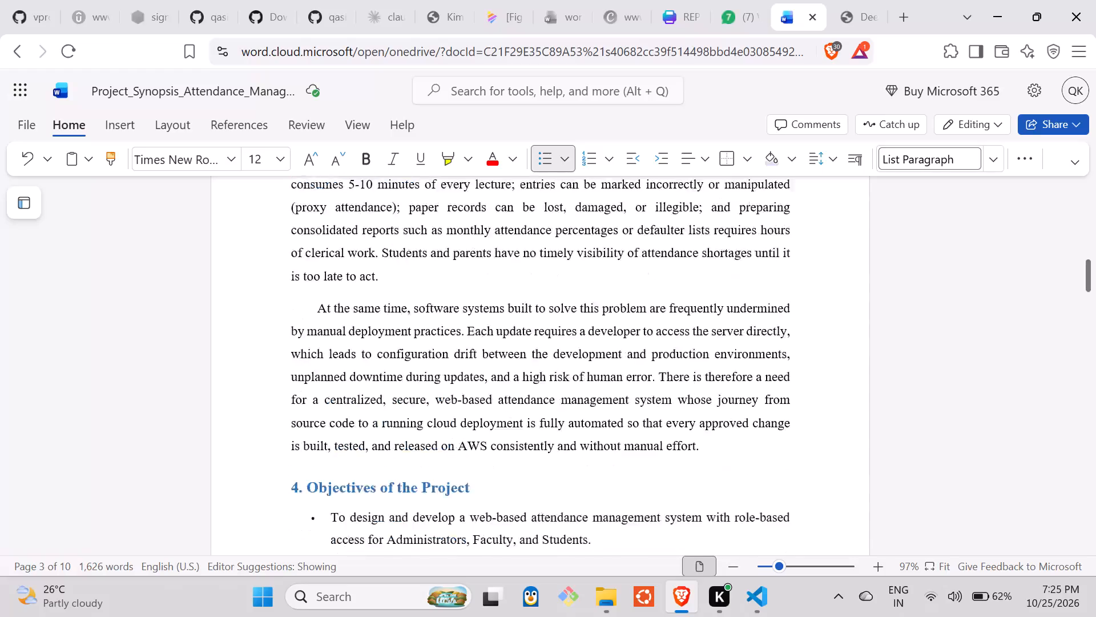
Examine the page layout from the section 4 objectives through the login and dashboard screenshots to the section 5 bullets.
{"action": "scroll", "coordinate": [678, 437], "scroll_direction": "right", "scroll_amount": 1}
{"action": "scroll", "coordinate": [678, 437], "scroll_direction": "down", "scroll_amount": 2}
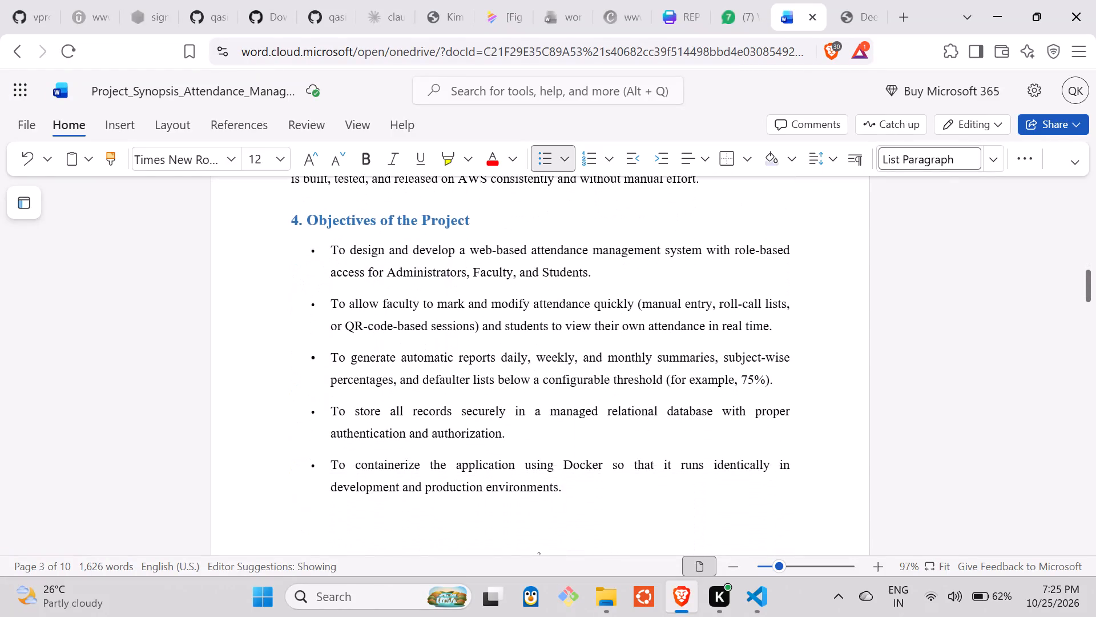
{"action": "scroll", "coordinate": [678, 437], "scroll_direction": "down", "scroll_amount": 4}
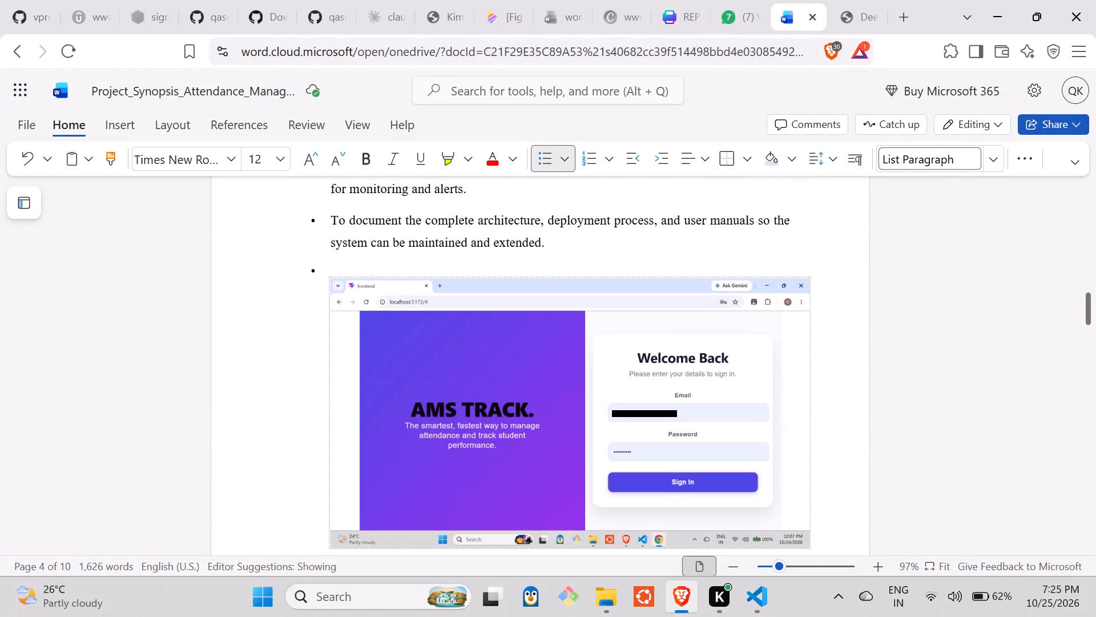
{"action": "scroll", "coordinate": [678, 437], "scroll_direction": "down", "scroll_amount": 1}
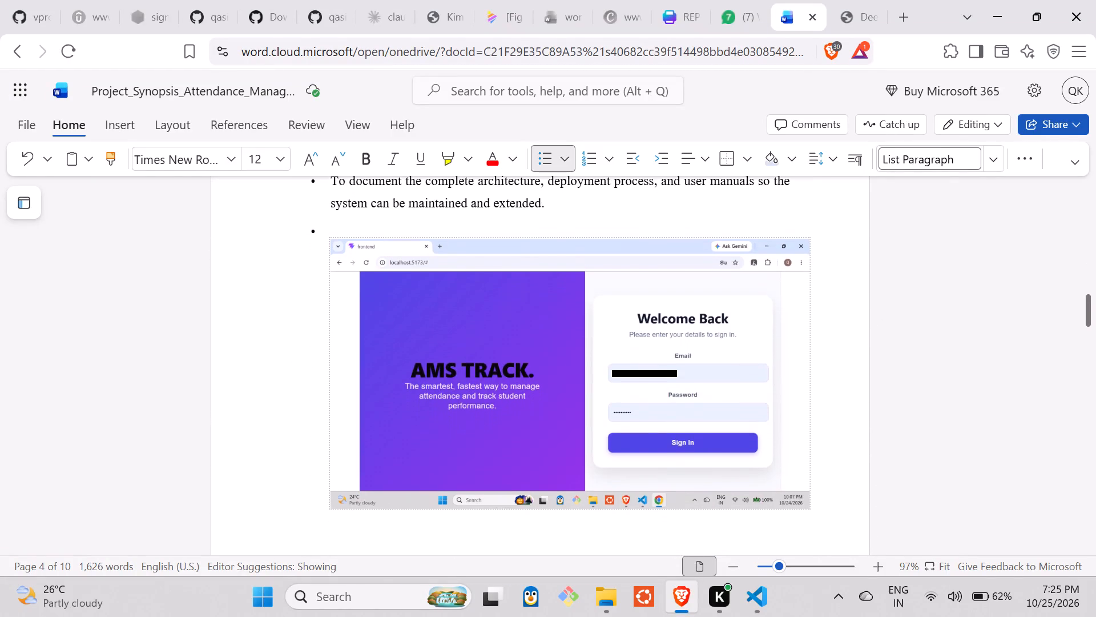
{"action": "scroll", "coordinate": [678, 437], "scroll_direction": "down", "scroll_amount": 3}
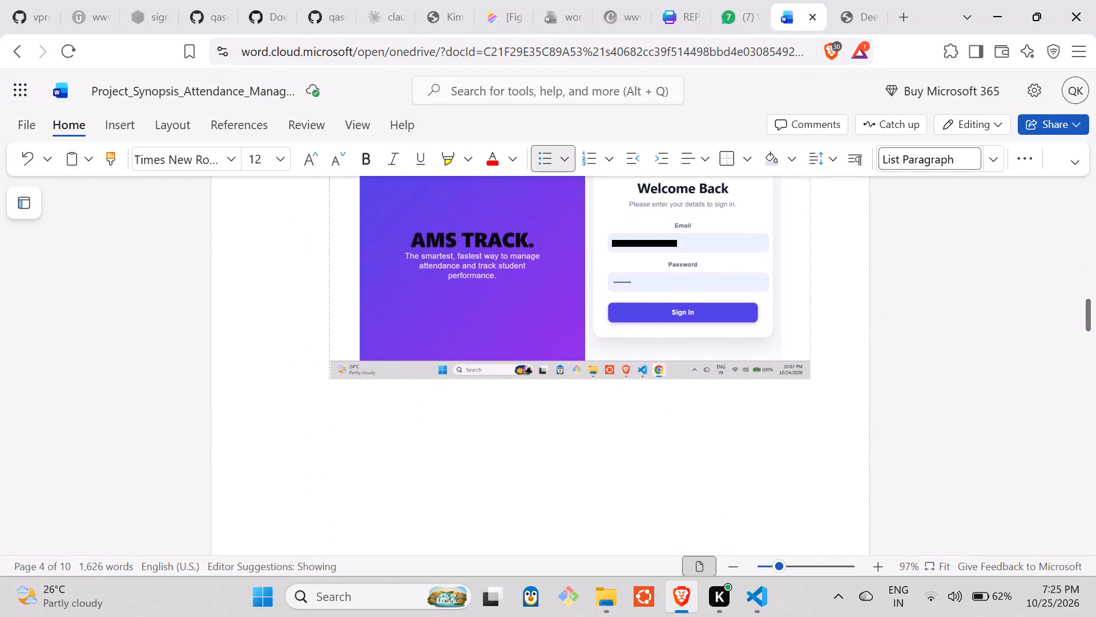
{"action": "scroll", "coordinate": [678, 437], "scroll_direction": "down", "scroll_amount": 2}
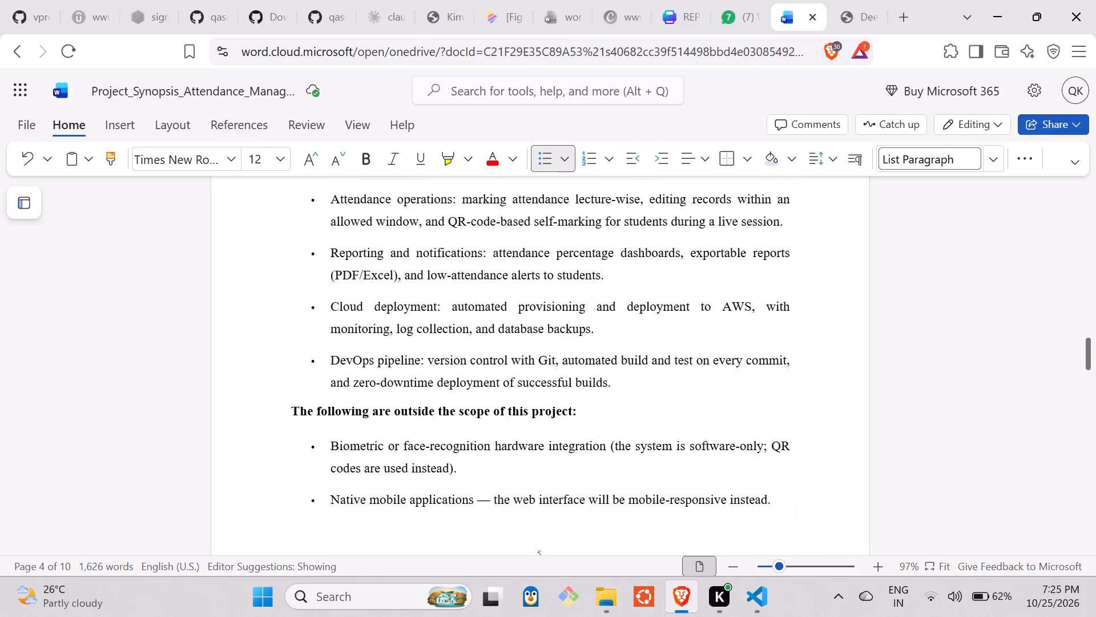
{"action": "scroll", "coordinate": [678, 437], "scroll_direction": "down", "scroll_amount": 1}
{"action": "scroll", "coordinate": [678, 437], "scroll_direction": "up", "scroll_amount": 5}
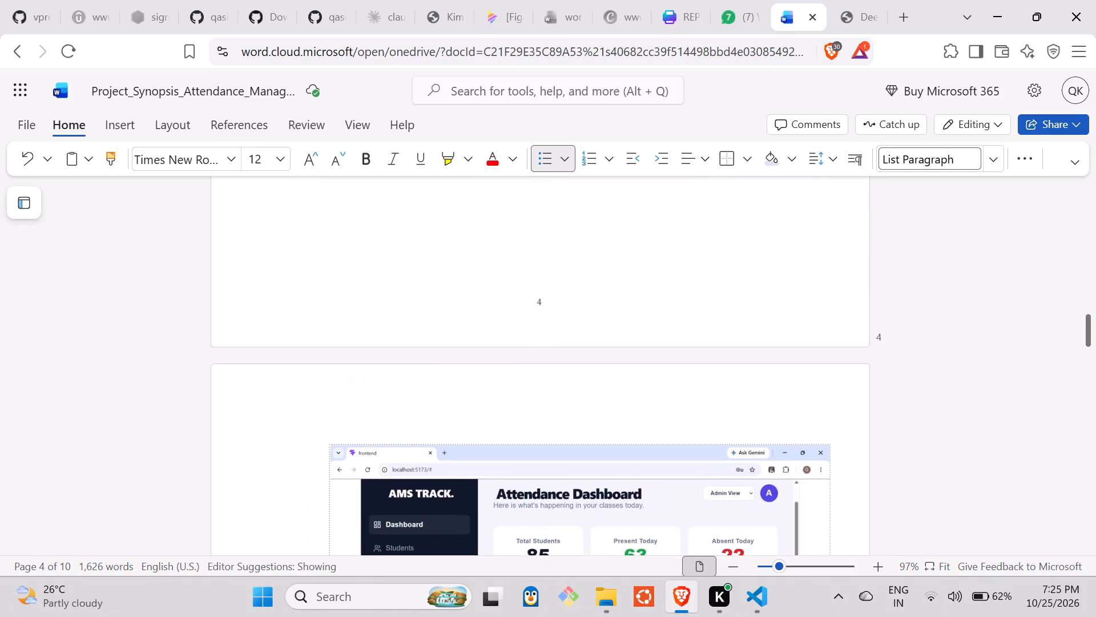
{"action": "scroll", "coordinate": [678, 437], "scroll_direction": "up", "scroll_amount": 2}
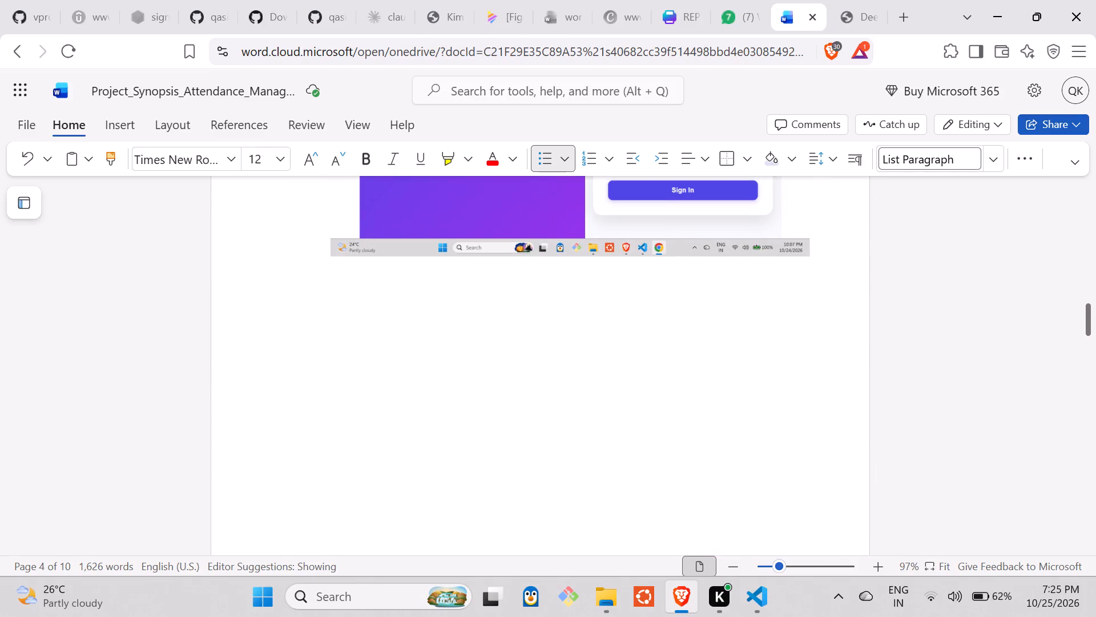
{"action": "left_click_drag", "start_coordinate": [778, 561], "coordinate": [772, 562]}
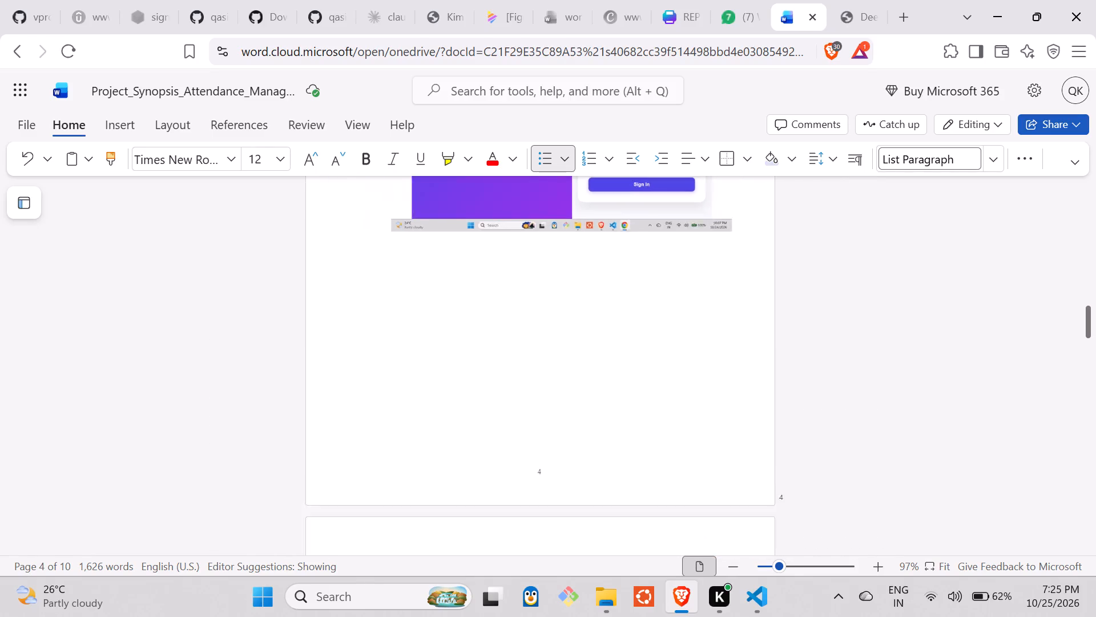
{"action": "left_click_drag", "start_coordinate": [772, 562], "coordinate": [765, 562]}
{"action": "scroll", "coordinate": [771, 350], "scroll_direction": "up", "scroll_amount": 2}
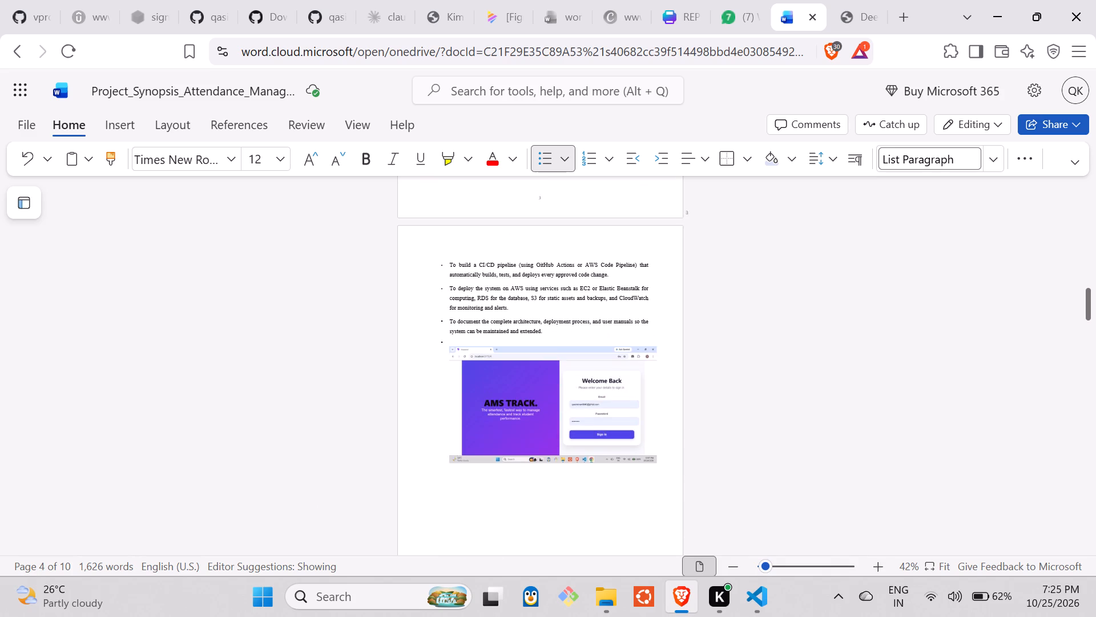
{"action": "scroll", "coordinate": [771, 350], "scroll_direction": "up", "scroll_amount": 3}
{"action": "scroll", "coordinate": [771, 350], "scroll_direction": "down", "scroll_amount": 1}
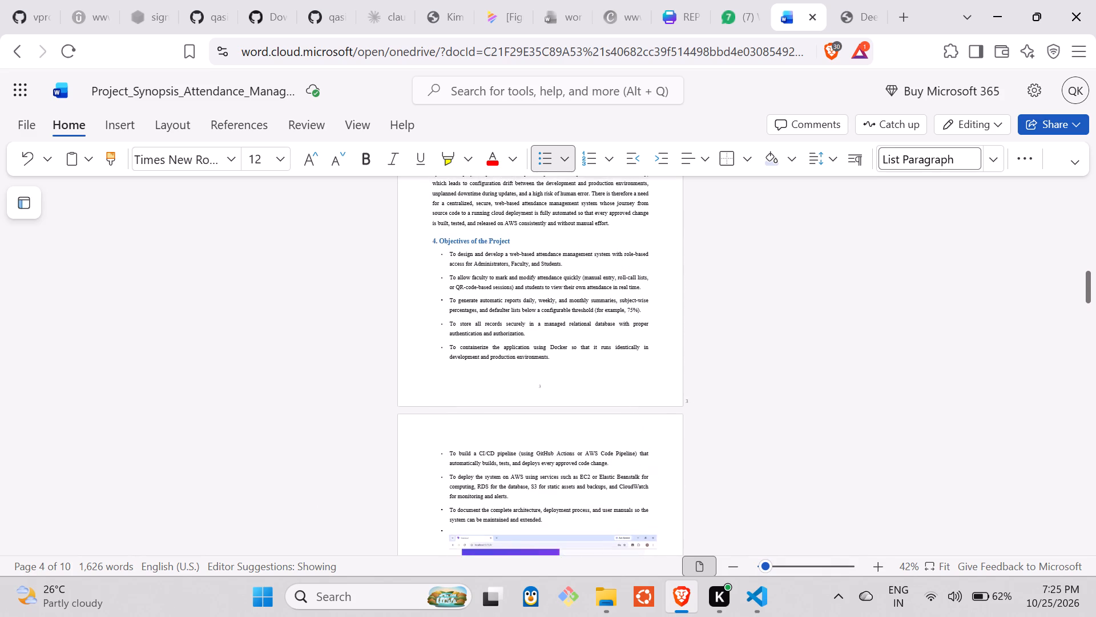
{"action": "scroll", "coordinate": [771, 350], "scroll_direction": "down", "scroll_amount": 2}
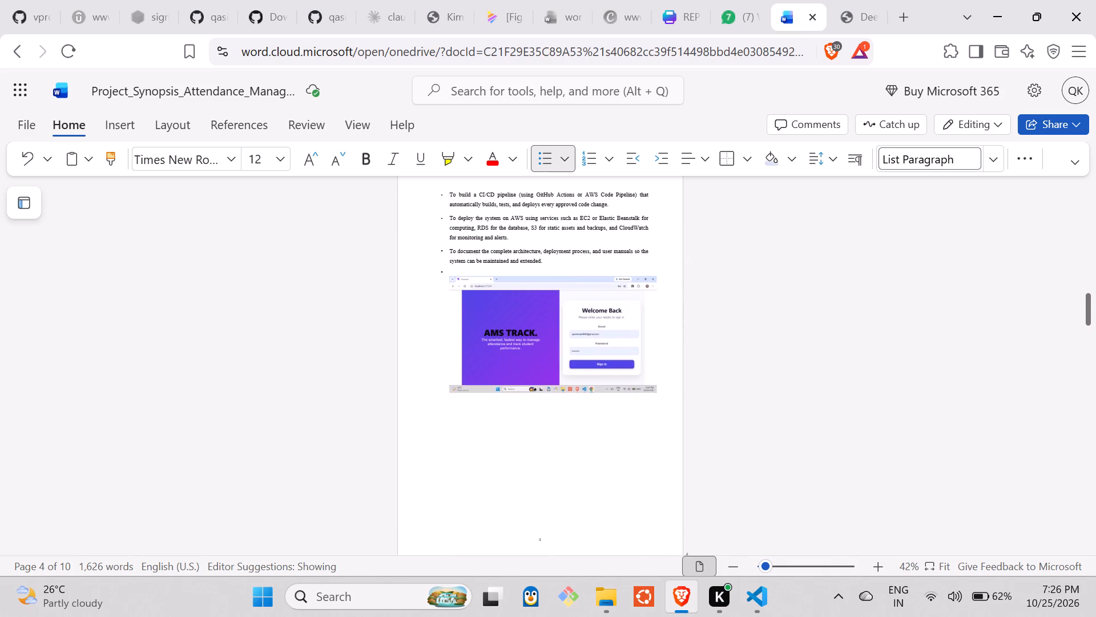
{"action": "scroll", "coordinate": [771, 350], "scroll_direction": "down", "scroll_amount": 1}
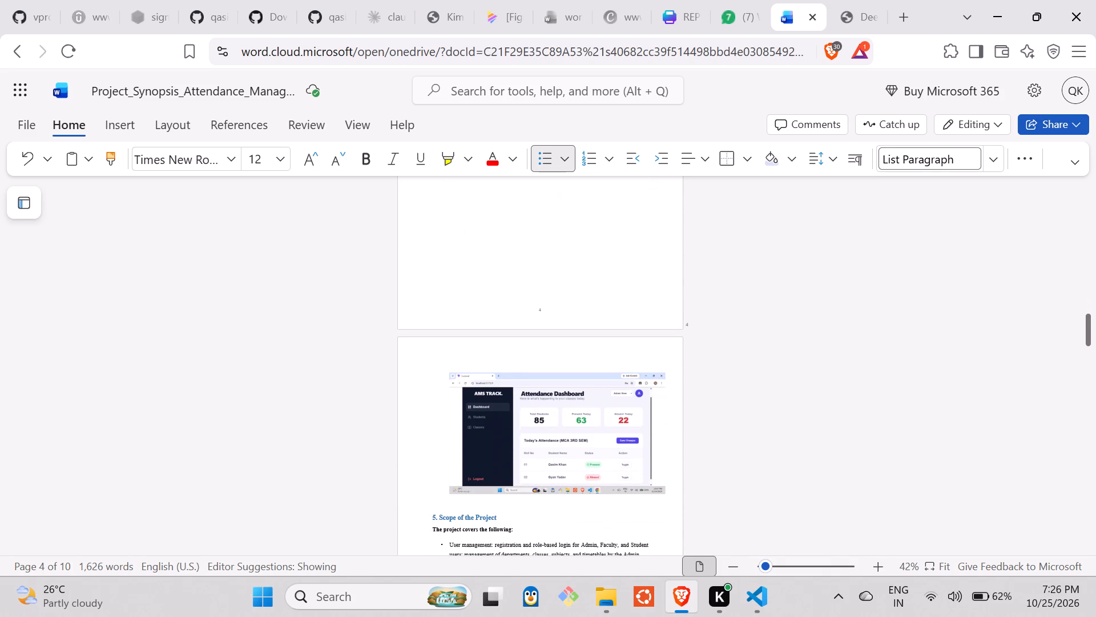
Shrink the Attendance Dashboard screenshot to about 5.56" wide and 3.12" high so it fits beneath the login screenshot.
{"action": "left_click", "coordinate": [459, 350]}
{"action": "left_click", "coordinate": [446, 373]}
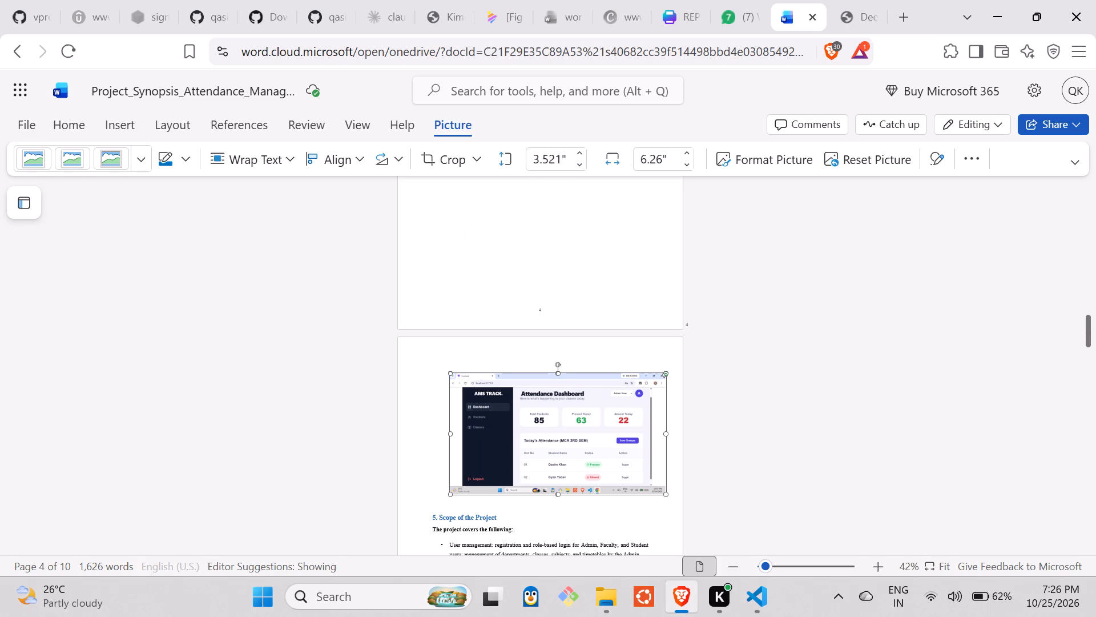
{"action": "key", "text": "Up"}
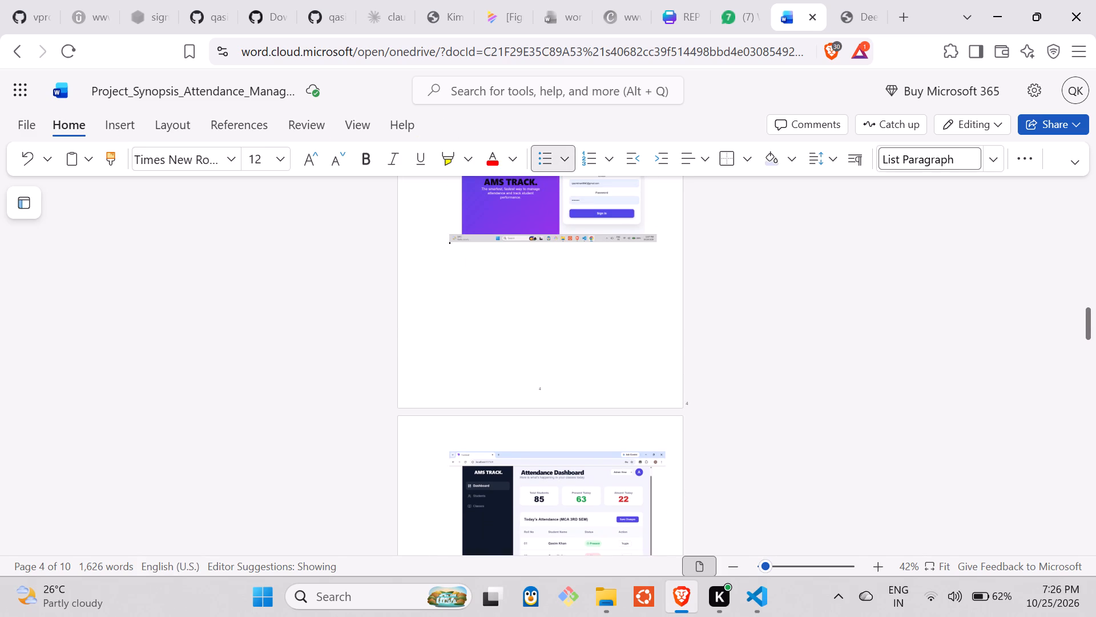
{"action": "key", "text": "Down"}
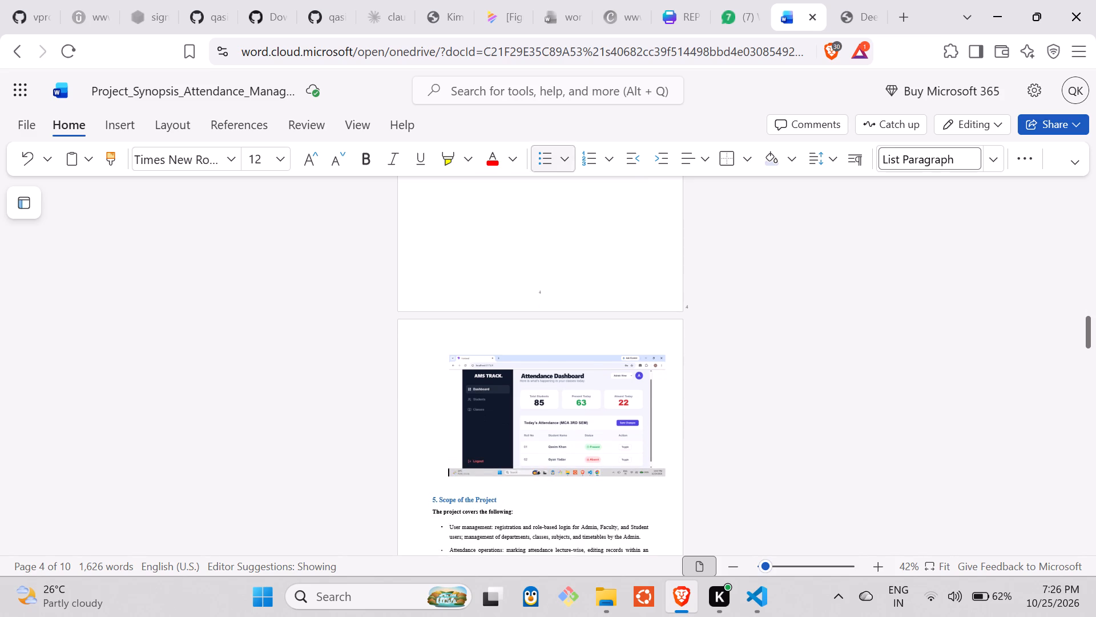
{"action": "left_click", "coordinate": [472, 387]}
{"action": "left_click_drag", "start_coordinate": [449, 352], "coordinate": [460, 359]}
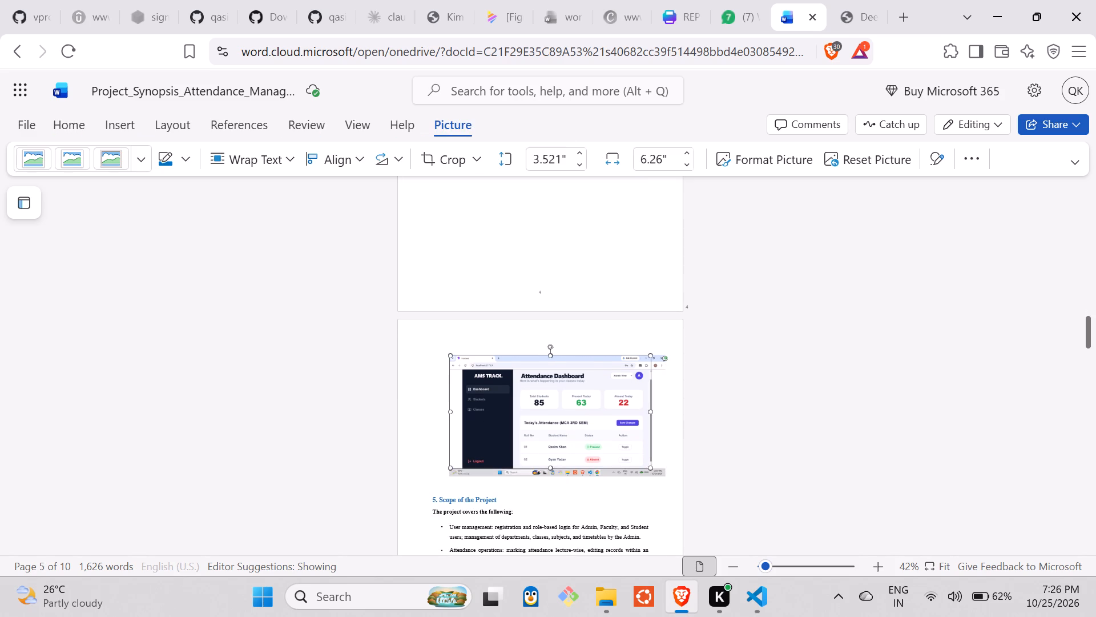
{"action": "left_click_drag", "start_coordinate": [460, 359], "coordinate": [466, 362]}
{"action": "scroll", "coordinate": [502, 314], "scroll_direction": "up", "scroll_amount": 1}
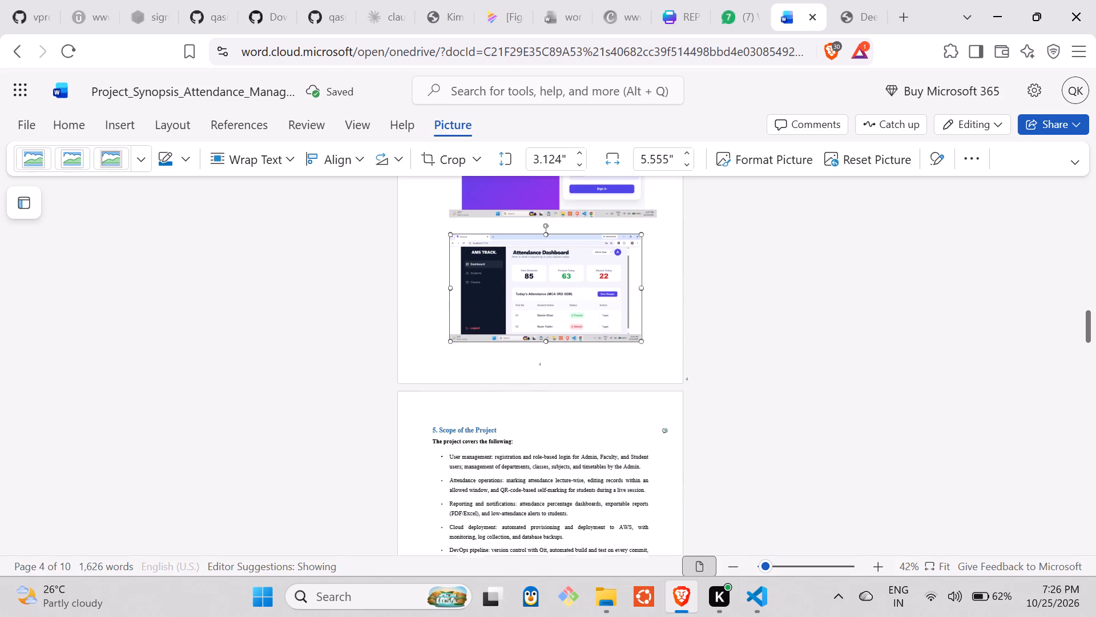
{"action": "scroll", "coordinate": [502, 314], "scroll_direction": "up", "scroll_amount": 1}
{"action": "left_click", "coordinate": [708, 317]}
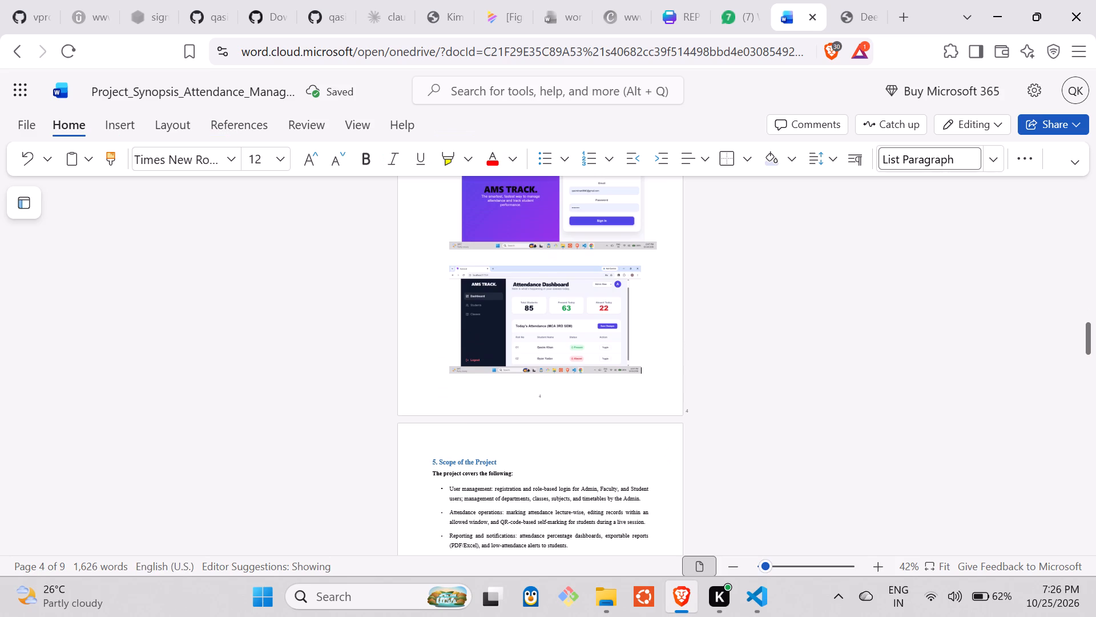
Change the Attendance Dashboard screenshot from inline to text wrapping with the picture placed against the right text margin.
{"action": "left_click_drag", "start_coordinate": [768, 567], "coordinate": [778, 569]}
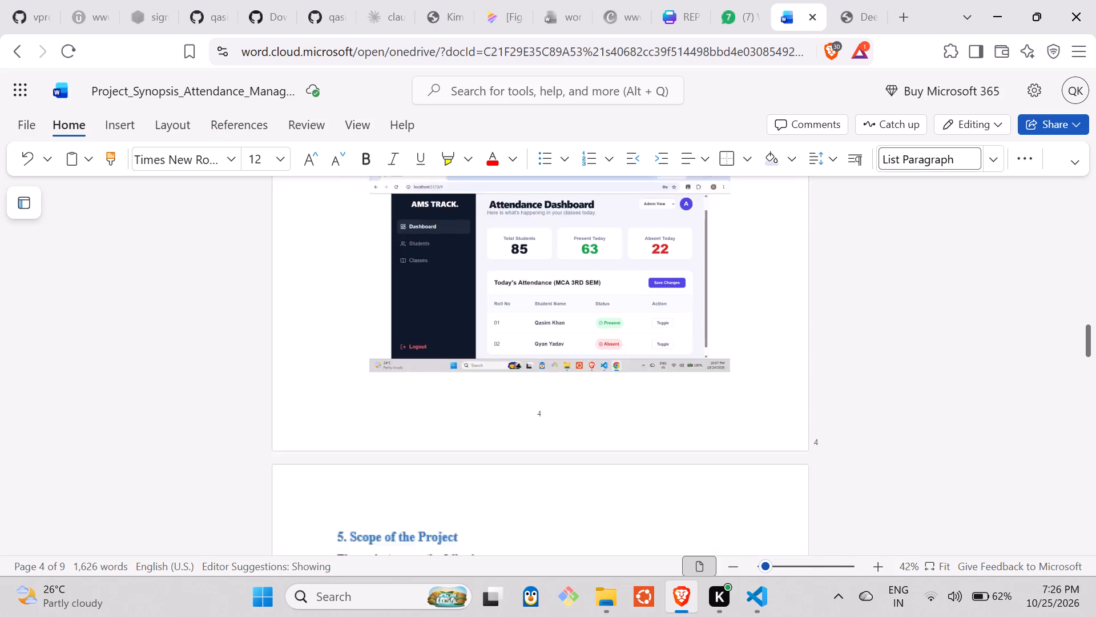
{"action": "left_click_drag", "start_coordinate": [778, 569], "coordinate": [781, 569]}
{"action": "scroll", "coordinate": [861, 374], "scroll_direction": "up", "scroll_amount": 2}
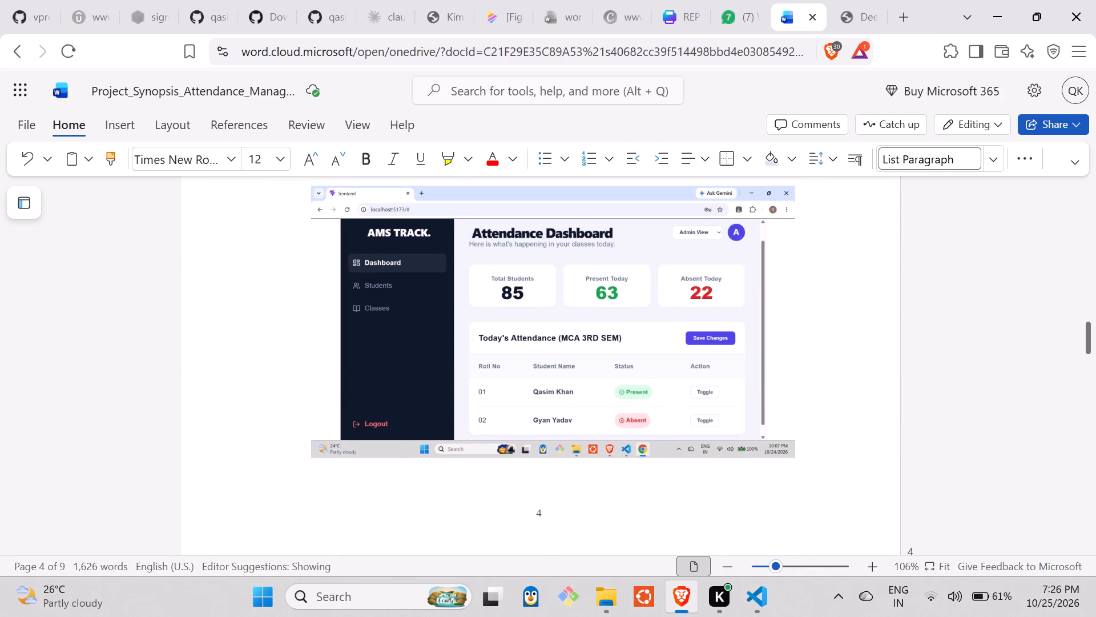
{"action": "scroll", "coordinate": [861, 374], "scroll_direction": "up", "scroll_amount": 2}
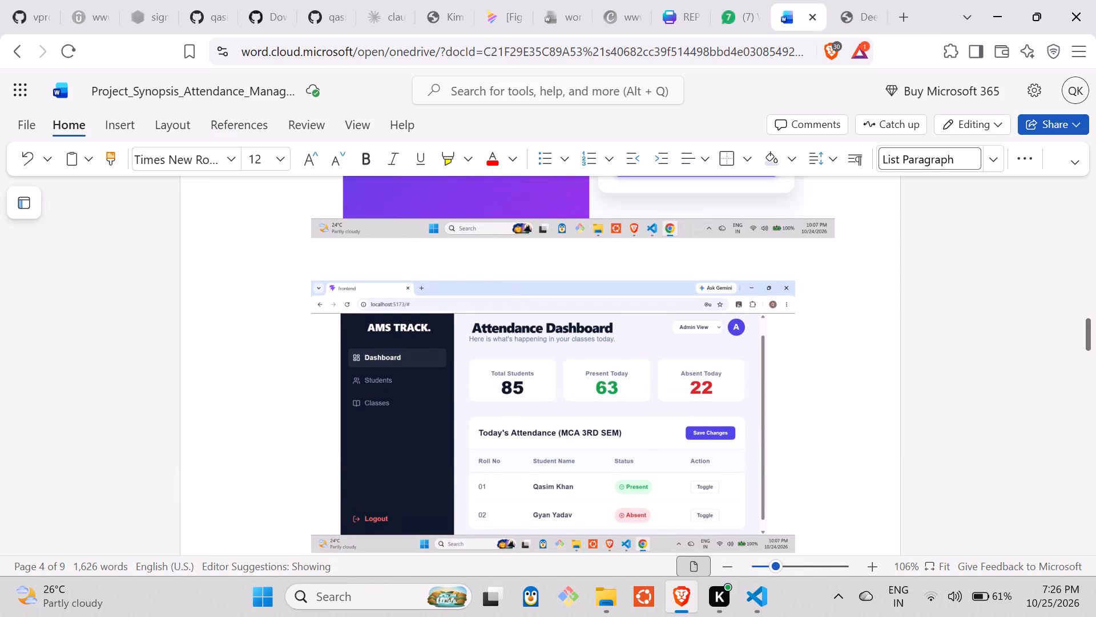
{"action": "left_click_drag", "start_coordinate": [619, 292], "coordinate": [641, 290]}
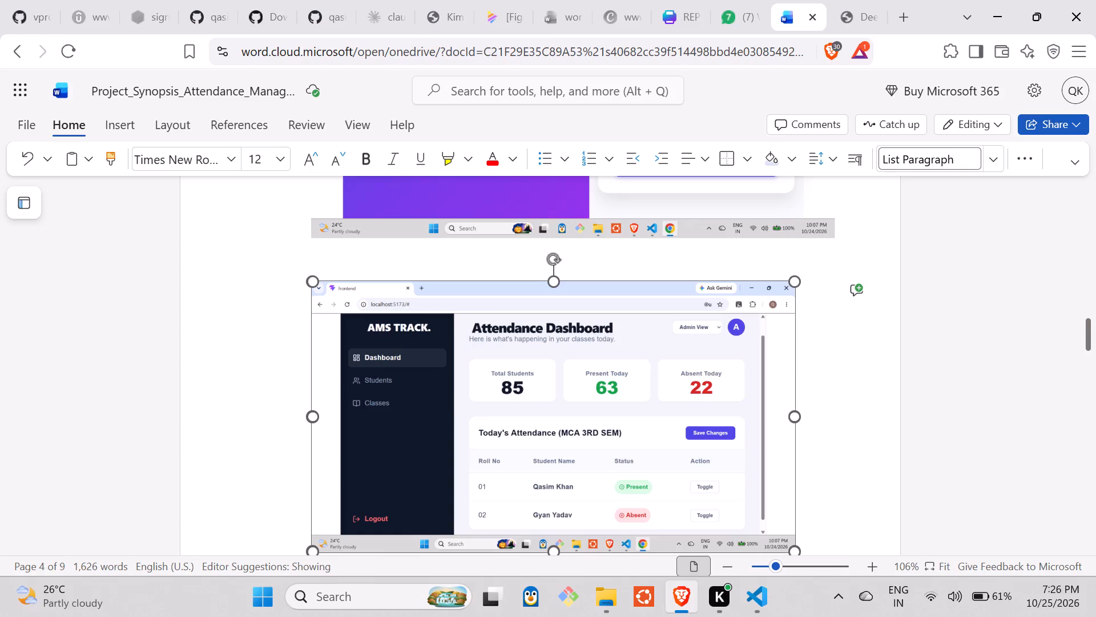
{"action": "left_click_drag", "start_coordinate": [641, 290], "coordinate": [714, 285]}
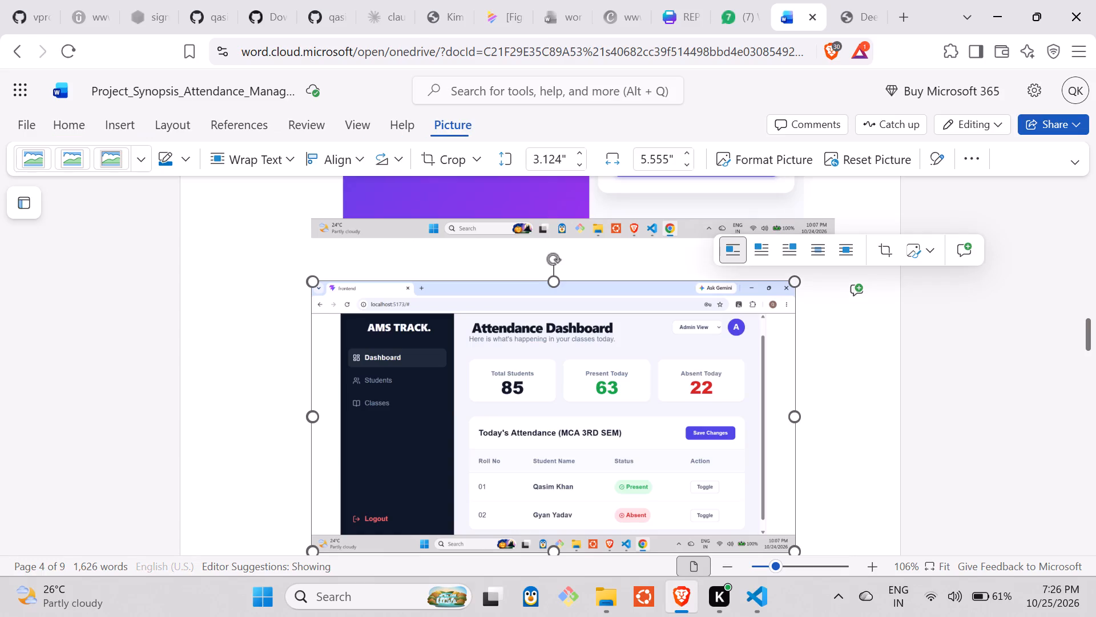
{"action": "left_click", "coordinate": [791, 253]}
{"action": "left_click", "coordinate": [946, 314]}
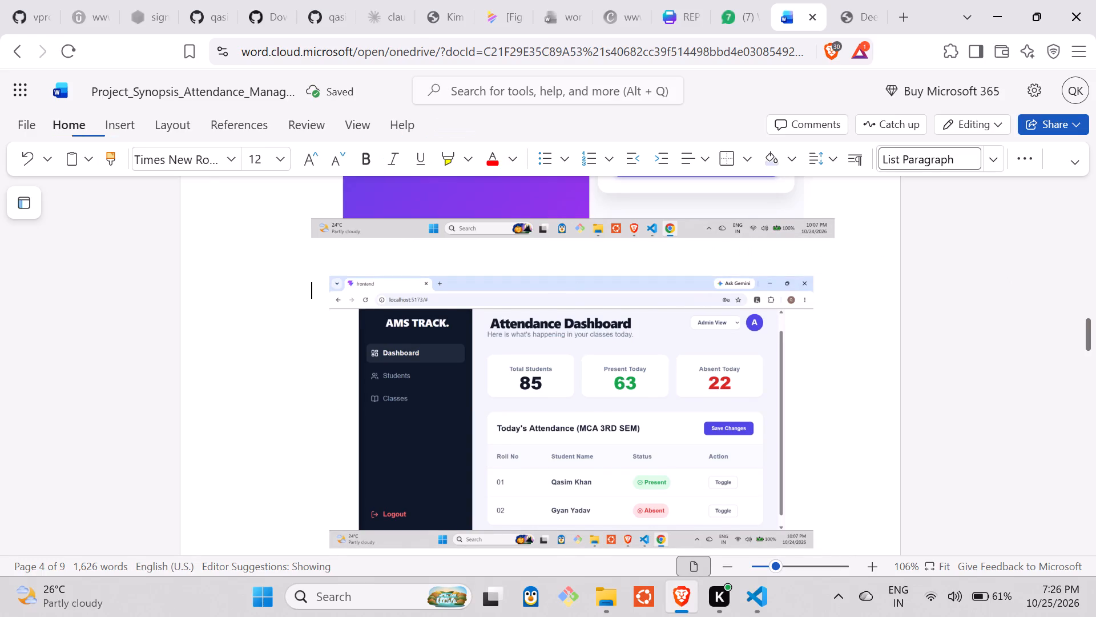
Check the alignment and spacing of the login and dashboard screenshots on page 4.
{"action": "scroll", "coordinate": [915, 303], "scroll_direction": "up", "scroll_amount": 3}
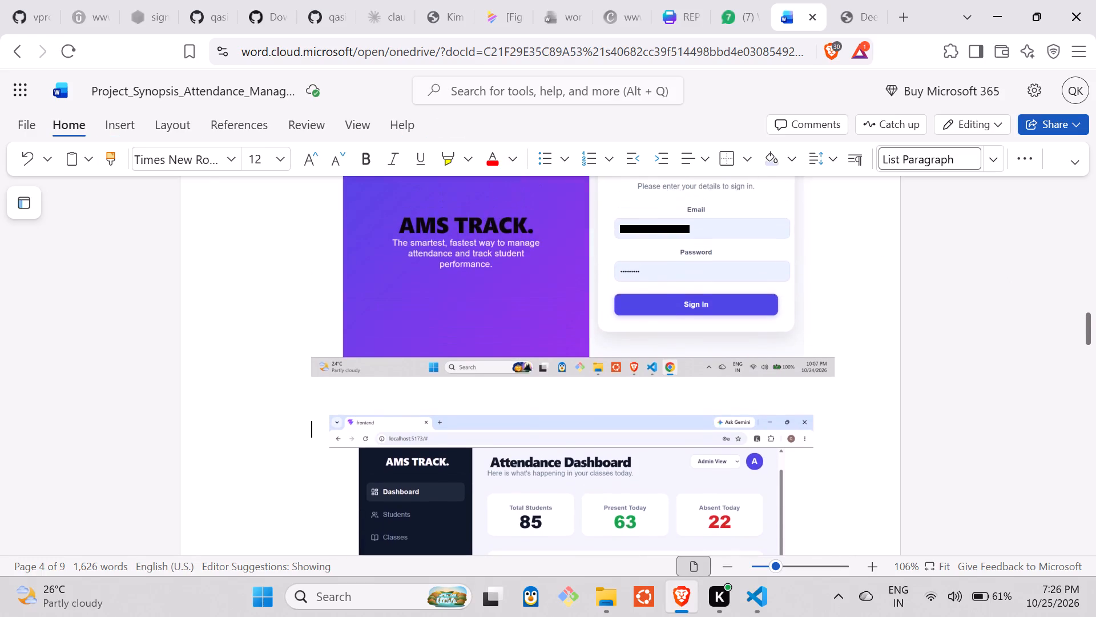
{"action": "scroll", "coordinate": [915, 303], "scroll_direction": "up", "scroll_amount": 3}
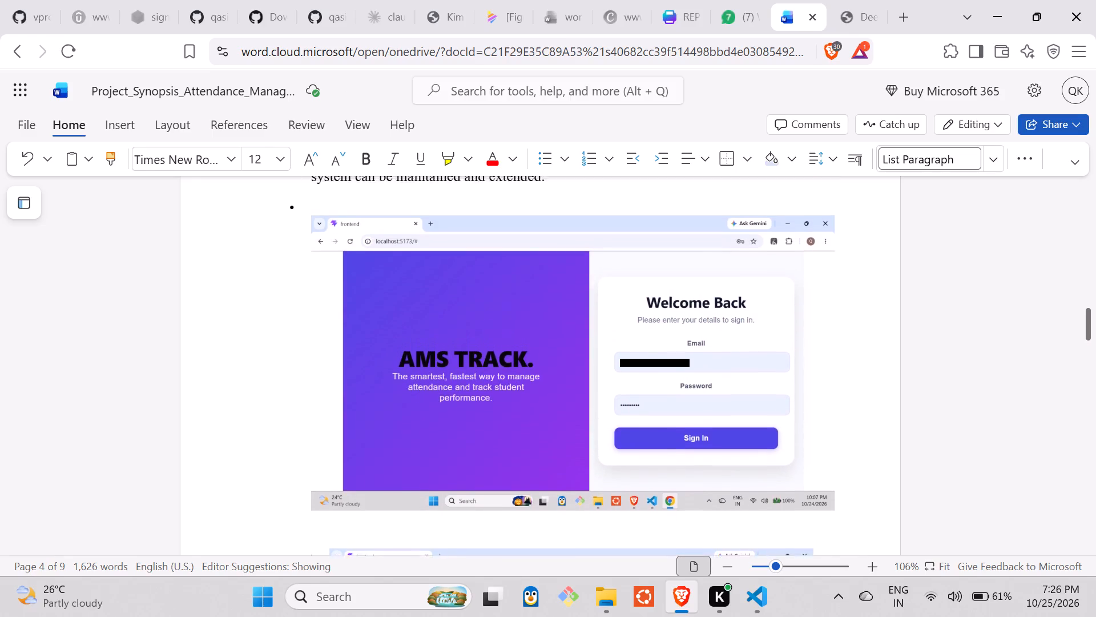
{"action": "scroll", "coordinate": [915, 303], "scroll_direction": "up", "scroll_amount": 1}
{"action": "scroll", "coordinate": [915, 303], "scroll_direction": "down", "scroll_amount": 3}
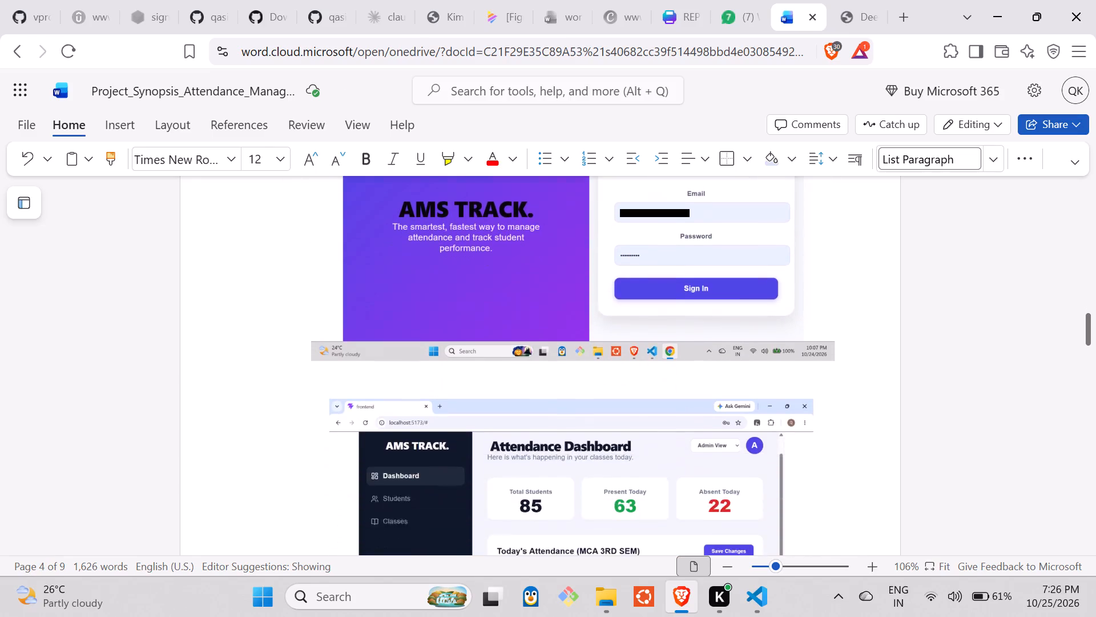
{"action": "scroll", "coordinate": [915, 303], "scroll_direction": "down", "scroll_amount": 2}
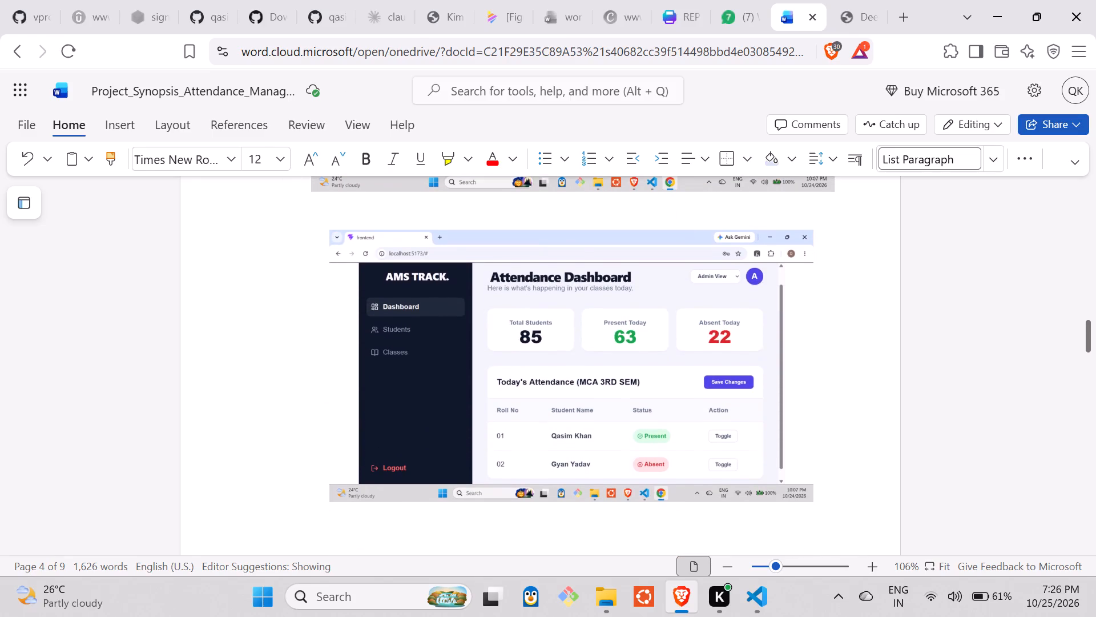
{"action": "scroll", "coordinate": [915, 303], "scroll_direction": "up", "scroll_amount": 1}
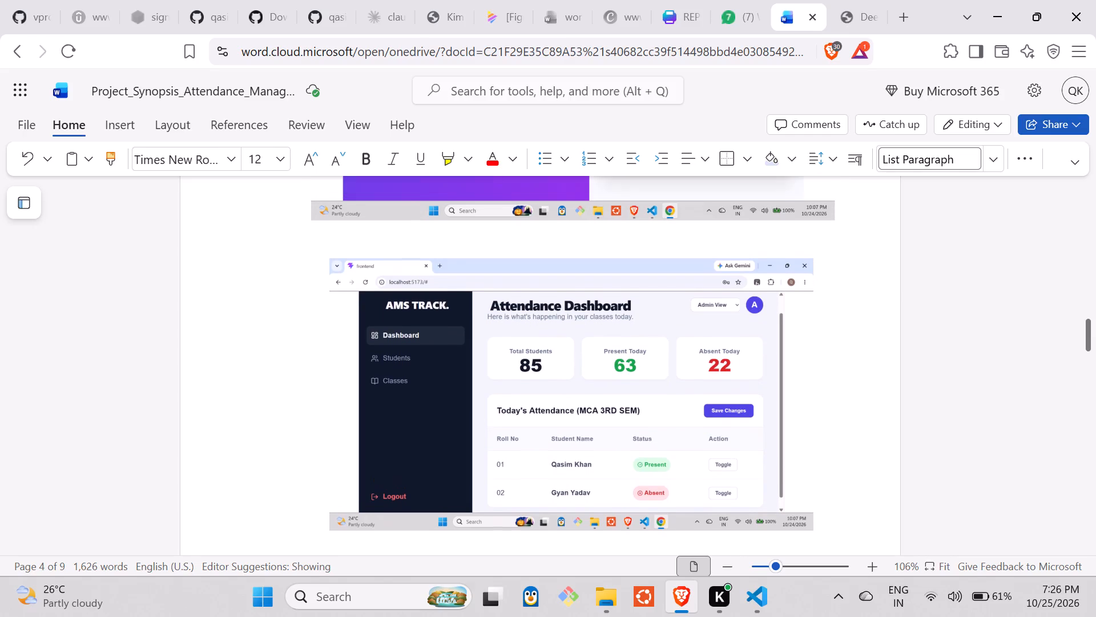
Check how the login and dashboard screenshots sit on page 4 and lead into section 5, Scope of the Project.
{"action": "scroll", "coordinate": [915, 303], "scroll_direction": "up", "scroll_amount": 3}
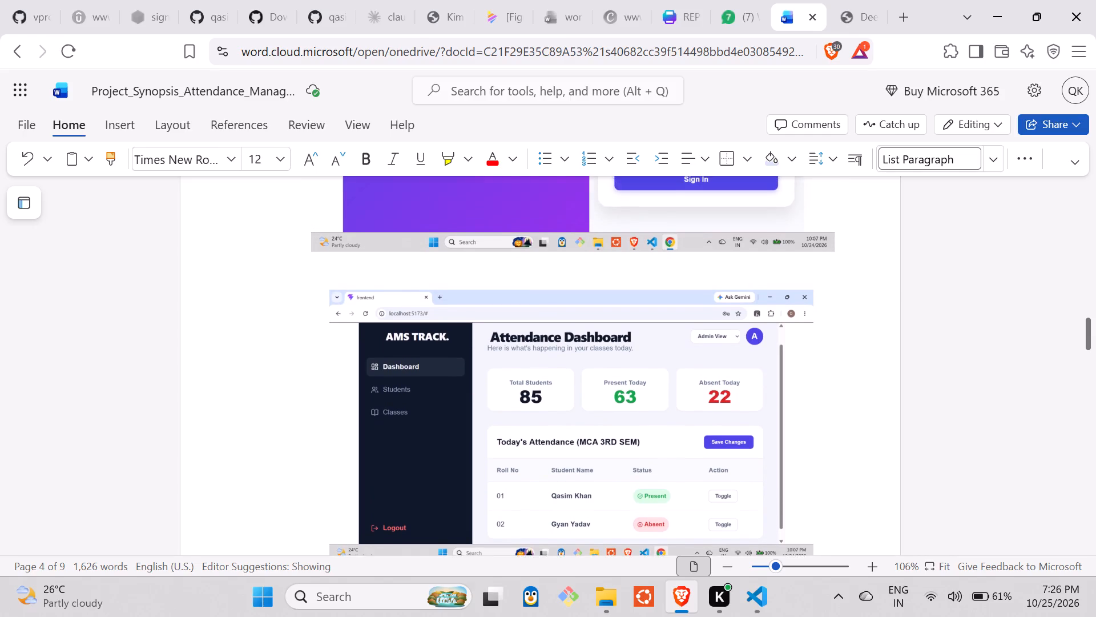
{"action": "scroll", "coordinate": [915, 303], "scroll_direction": "up", "scroll_amount": 3}
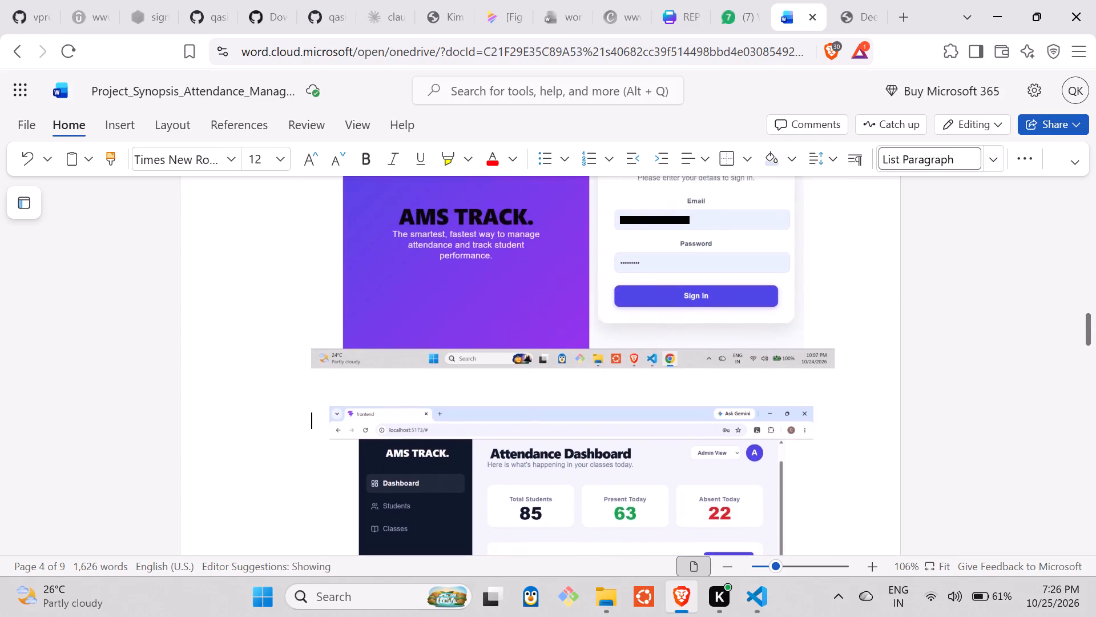
{"action": "scroll", "coordinate": [915, 303], "scroll_direction": "up", "scroll_amount": 1}
{"action": "scroll", "coordinate": [915, 303], "scroll_direction": "down", "scroll_amount": 1}
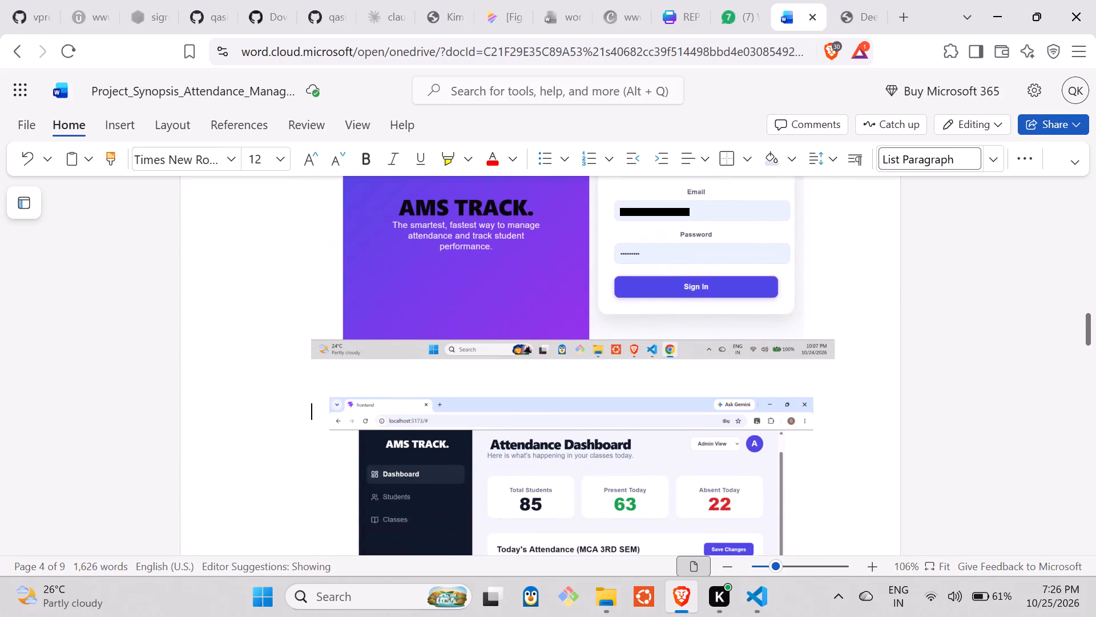
{"action": "scroll", "coordinate": [915, 303], "scroll_direction": "down", "scroll_amount": 2}
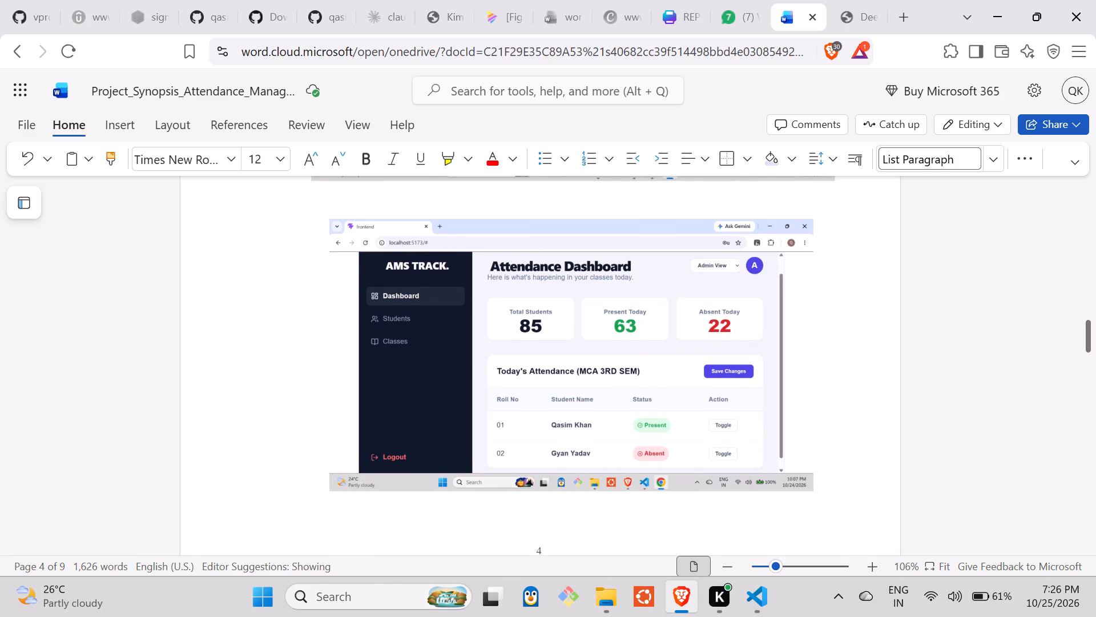
{"action": "scroll", "coordinate": [915, 303], "scroll_direction": "down", "scroll_amount": 2}
{"action": "scroll", "coordinate": [915, 303], "scroll_direction": "up", "scroll_amount": 1}
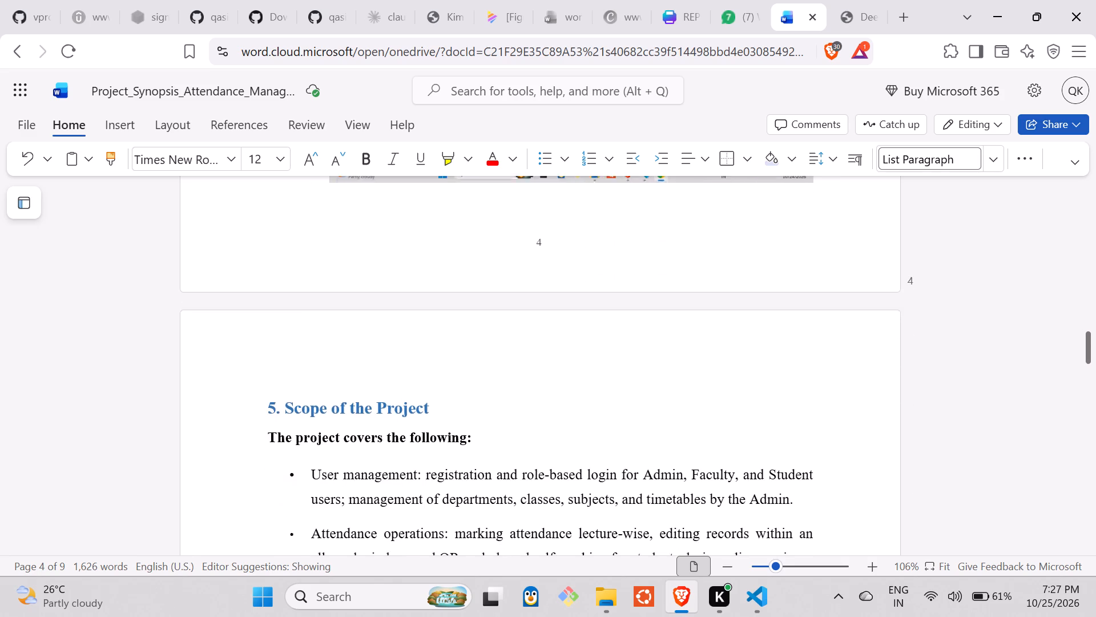
{"action": "scroll", "coordinate": [915, 303], "scroll_direction": "up", "scroll_amount": 3}
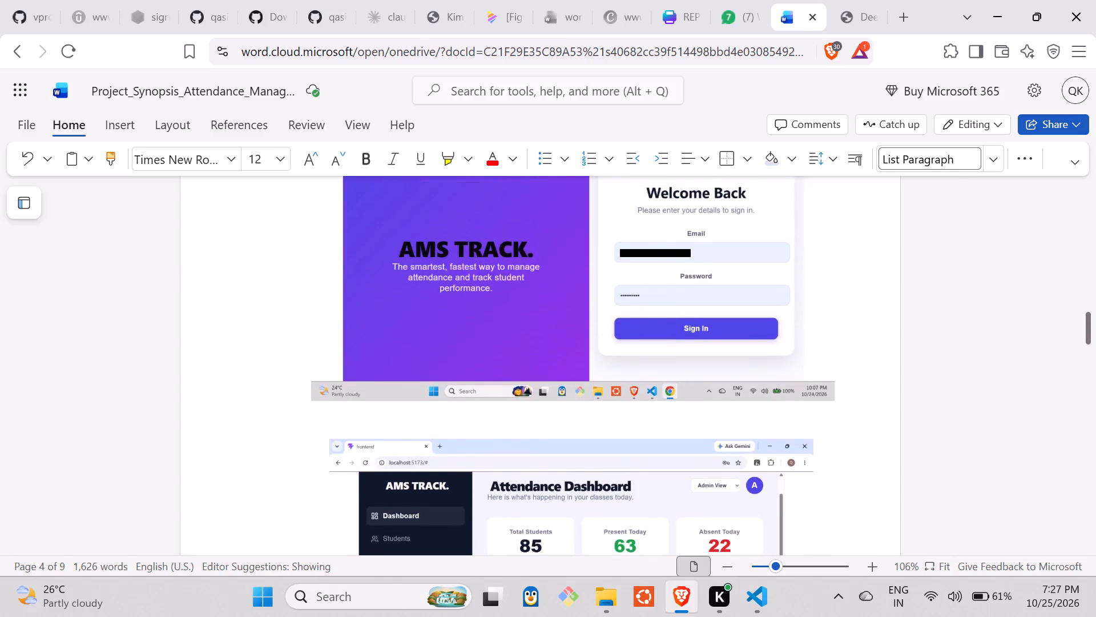
{"action": "scroll", "coordinate": [915, 303], "scroll_direction": "up", "scroll_amount": 4}
{"action": "scroll", "coordinate": [915, 303], "scroll_direction": "down", "scroll_amount": 1}
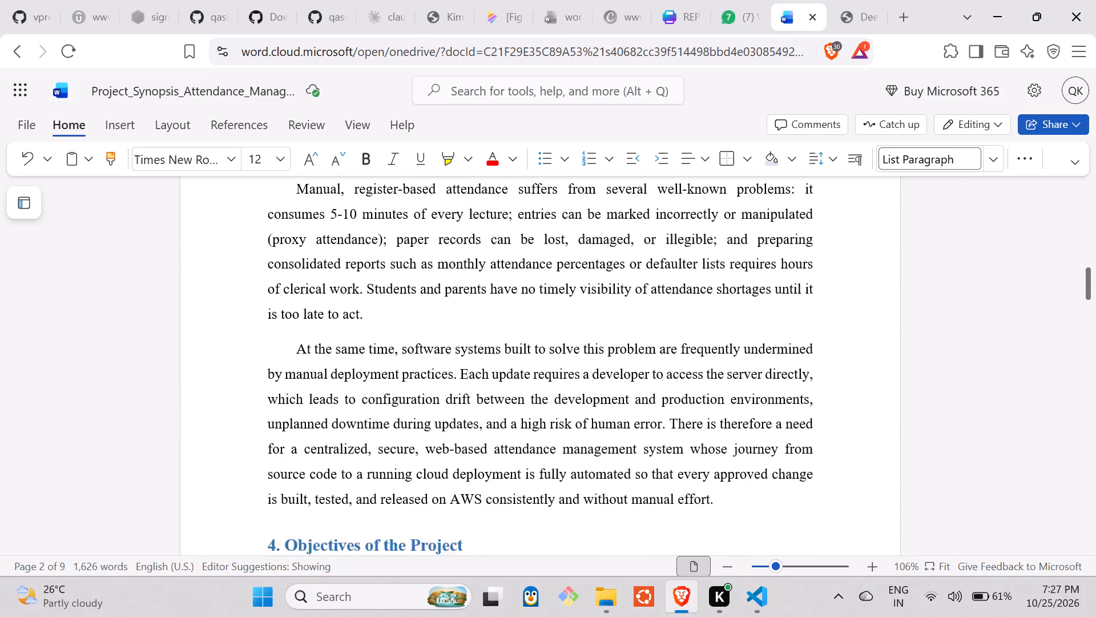
{"action": "scroll", "coordinate": [915, 303], "scroll_direction": "down", "scroll_amount": 1}
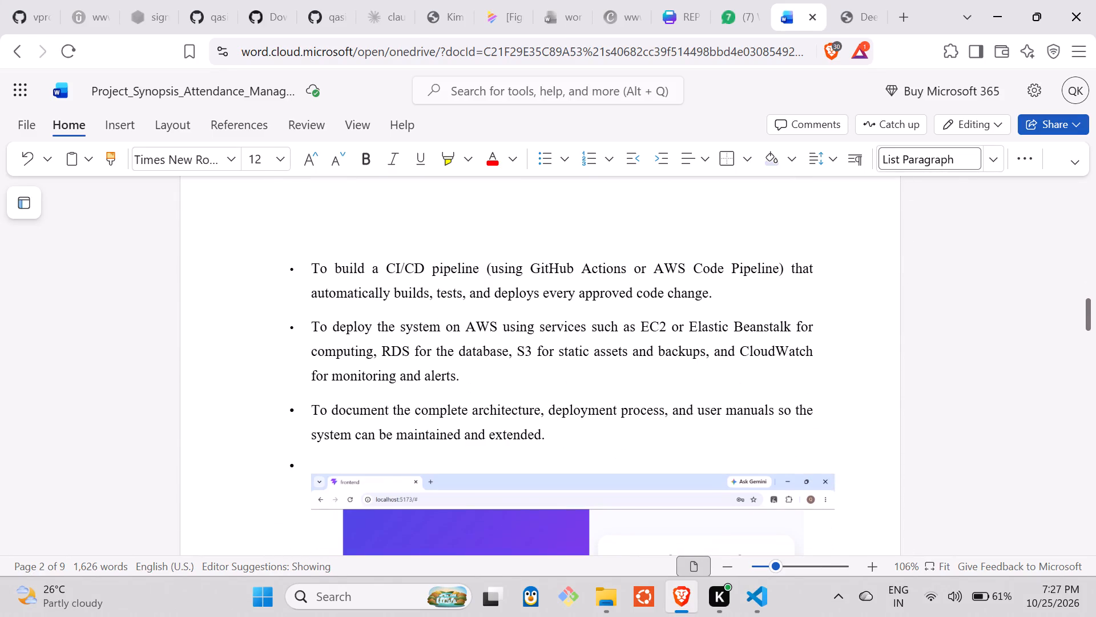
{"action": "scroll", "coordinate": [915, 303], "scroll_direction": "up", "scroll_amount": 3}
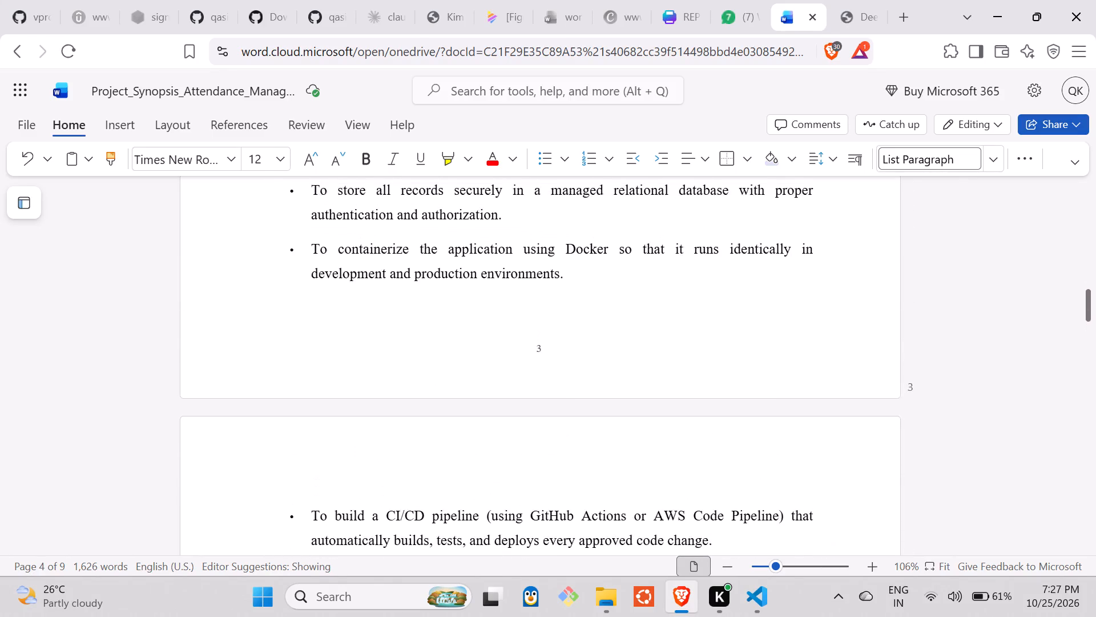
{"action": "scroll", "coordinate": [915, 303], "scroll_direction": "up", "scroll_amount": 4}
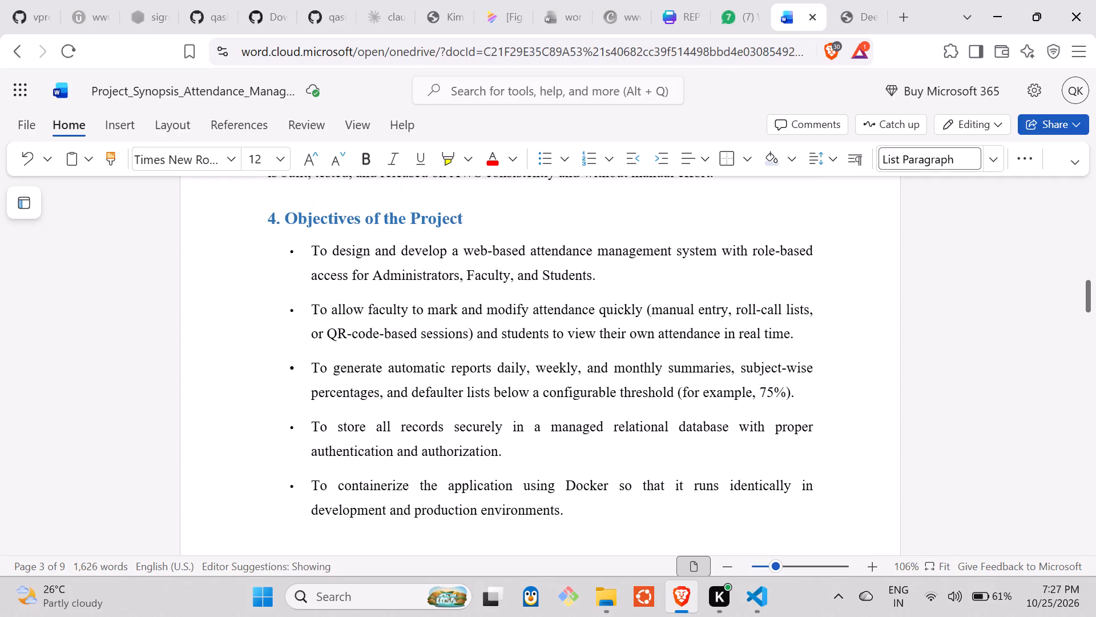
{"action": "scroll", "coordinate": [915, 303], "scroll_direction": "down", "scroll_amount": 2}
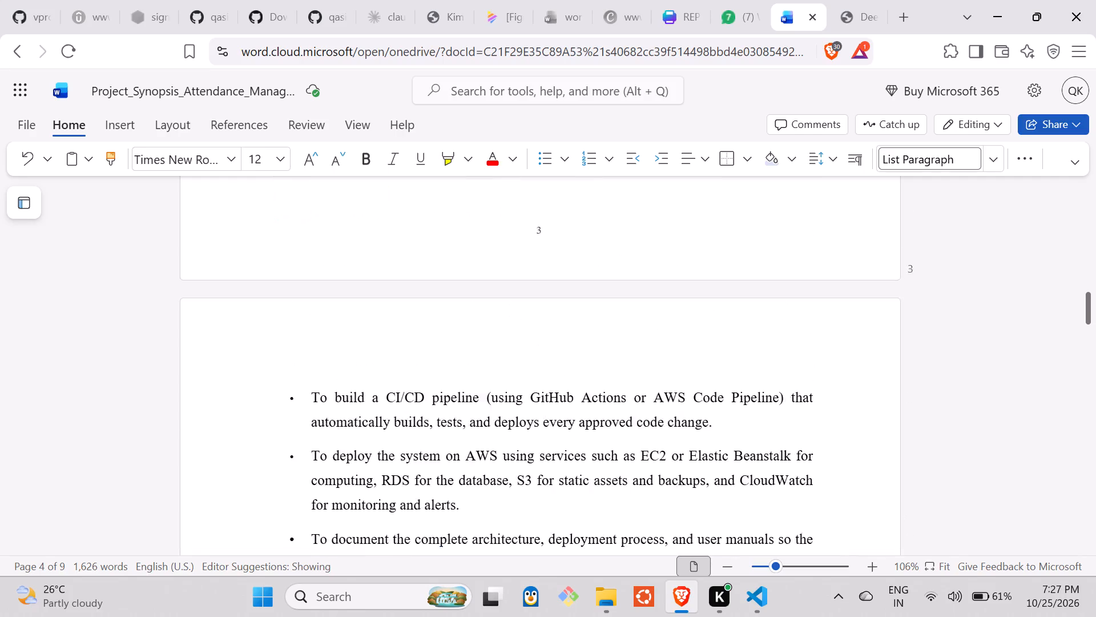
{"action": "scroll", "coordinate": [915, 303], "scroll_direction": "down", "scroll_amount": 5}
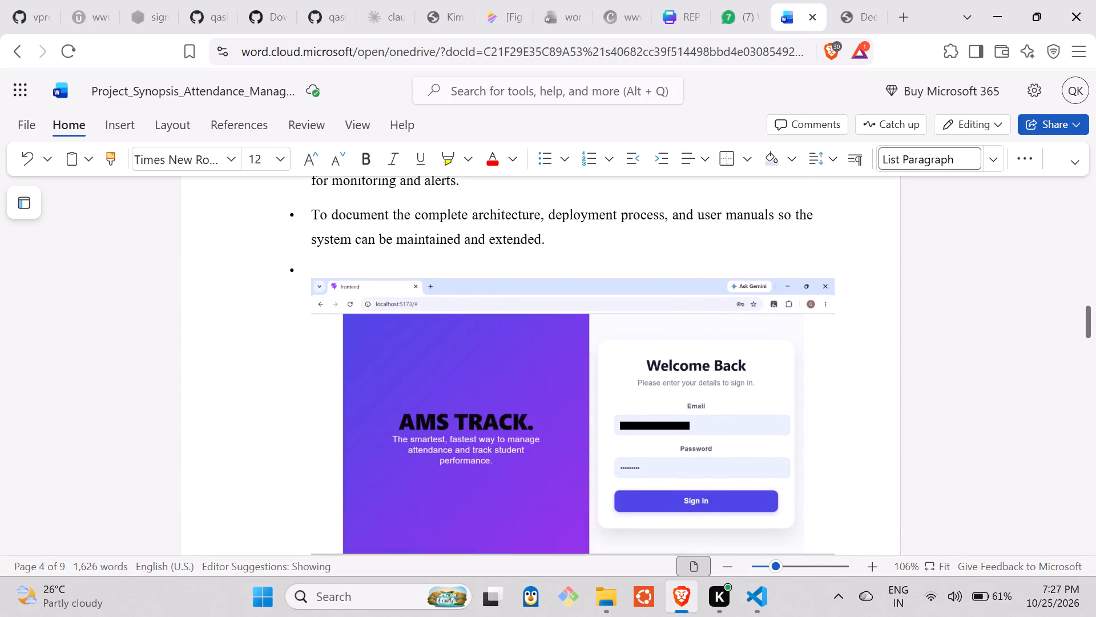
{"action": "scroll", "coordinate": [915, 303], "scroll_direction": "down", "scroll_amount": 3}
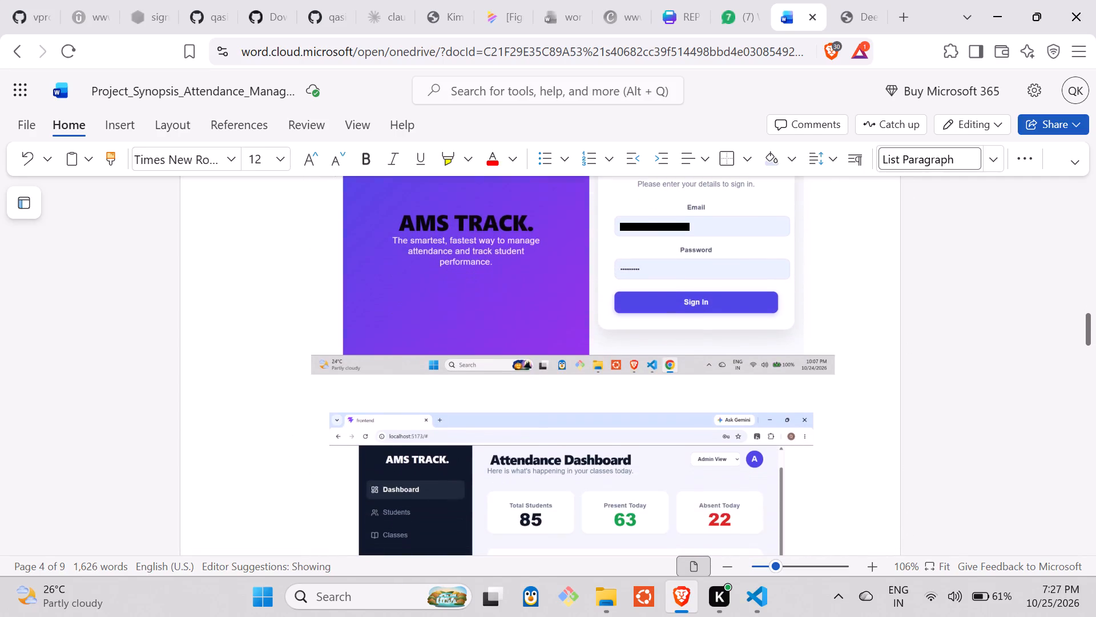
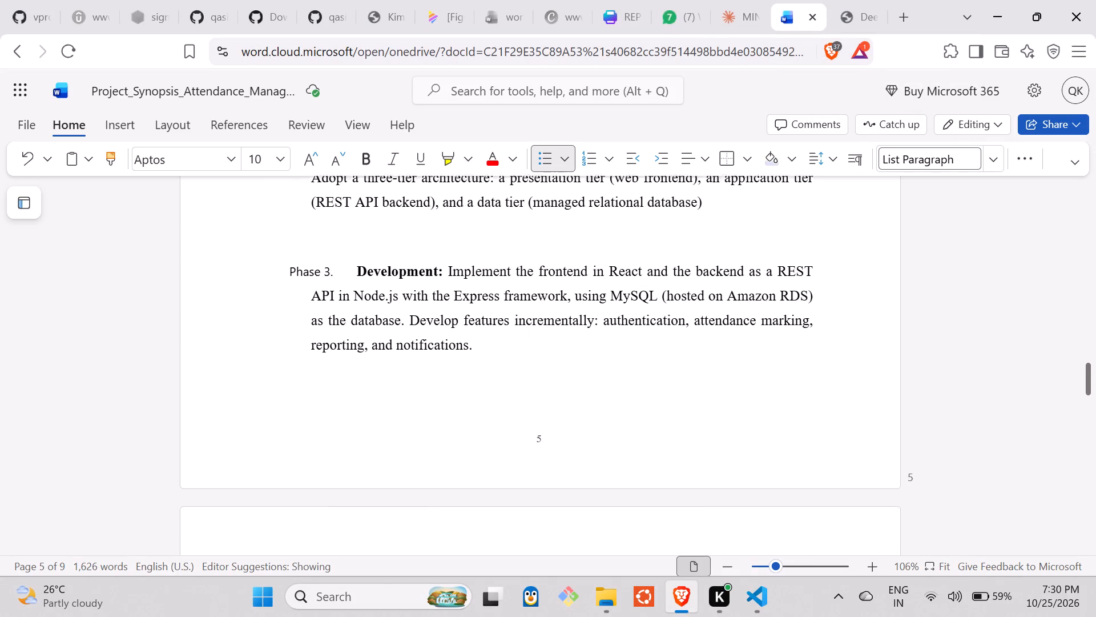
Paste the cut login page screenshot directly after the Phase 3 Development paragraph in section 6.
{"action": "scroll", "coordinate": [563, 336], "scroll_direction": "down", "scroll_amount": 2}
{"action": "scroll", "coordinate": [563, 336], "scroll_direction": "up", "scroll_amount": 1}
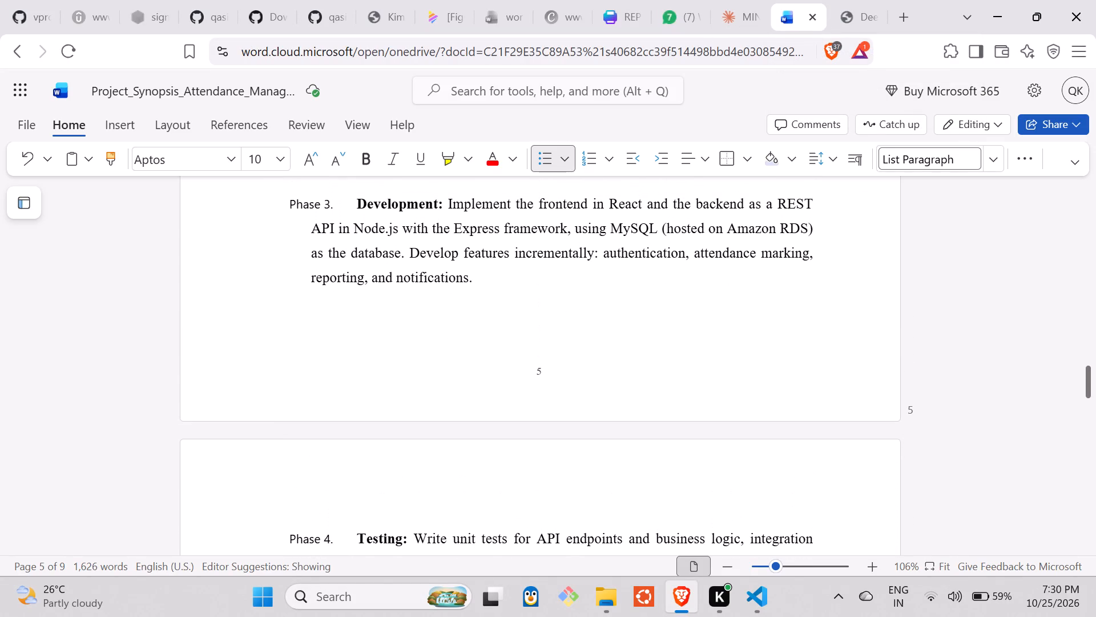
{"action": "left_click", "coordinate": [480, 285]}
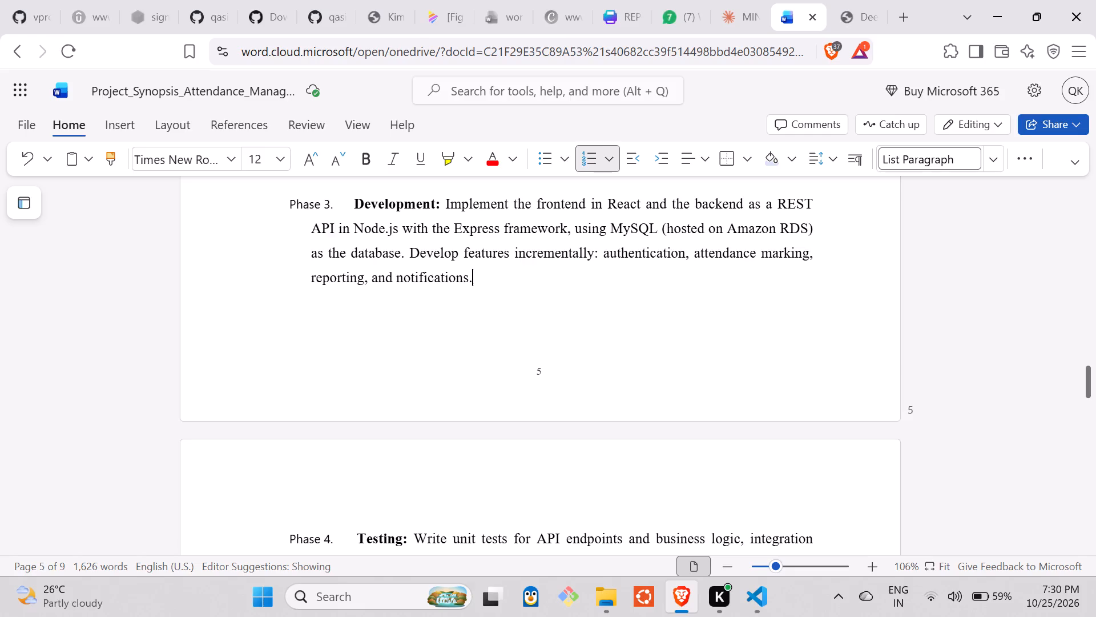
{"action": "key", "text": "Return"}
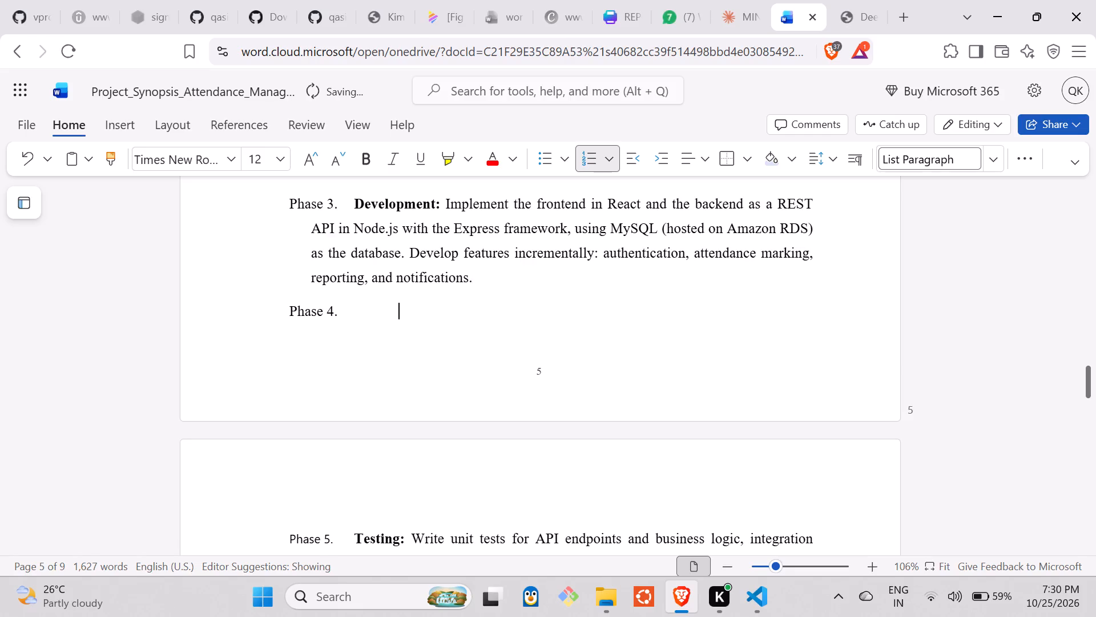
{"action": "key", "text": "BackSpace"}
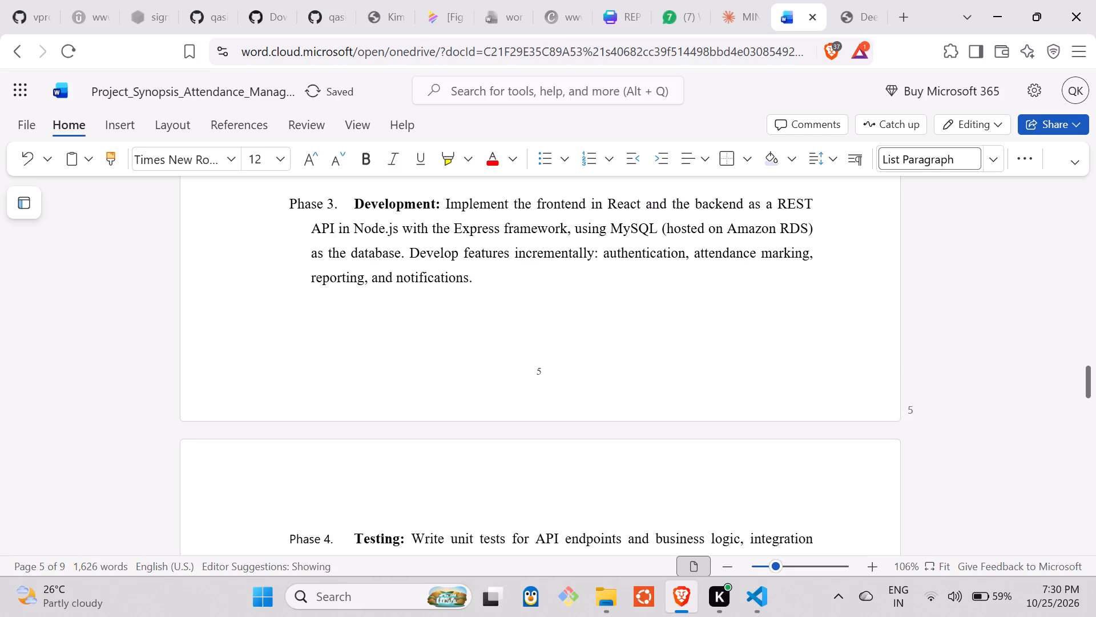
{"action": "key", "text": "ctrl+v"}
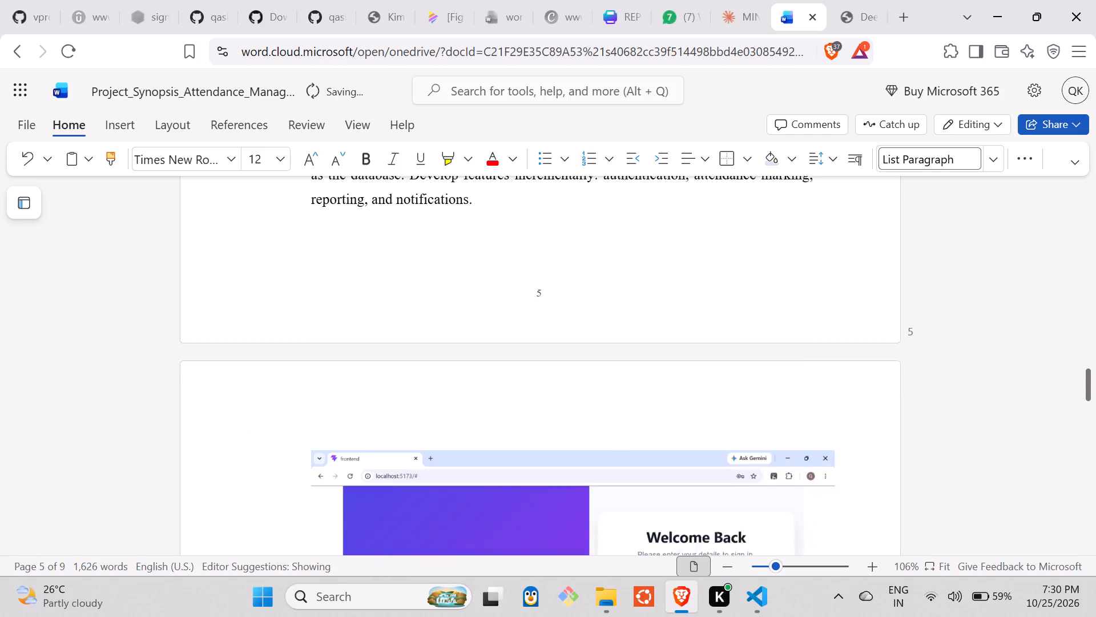
Shrink the pasted login screenshot proportionally to about 5.39" wide by 3.04" high.
{"action": "scroll", "coordinate": [480, 285], "scroll_direction": "up", "scroll_amount": 2}
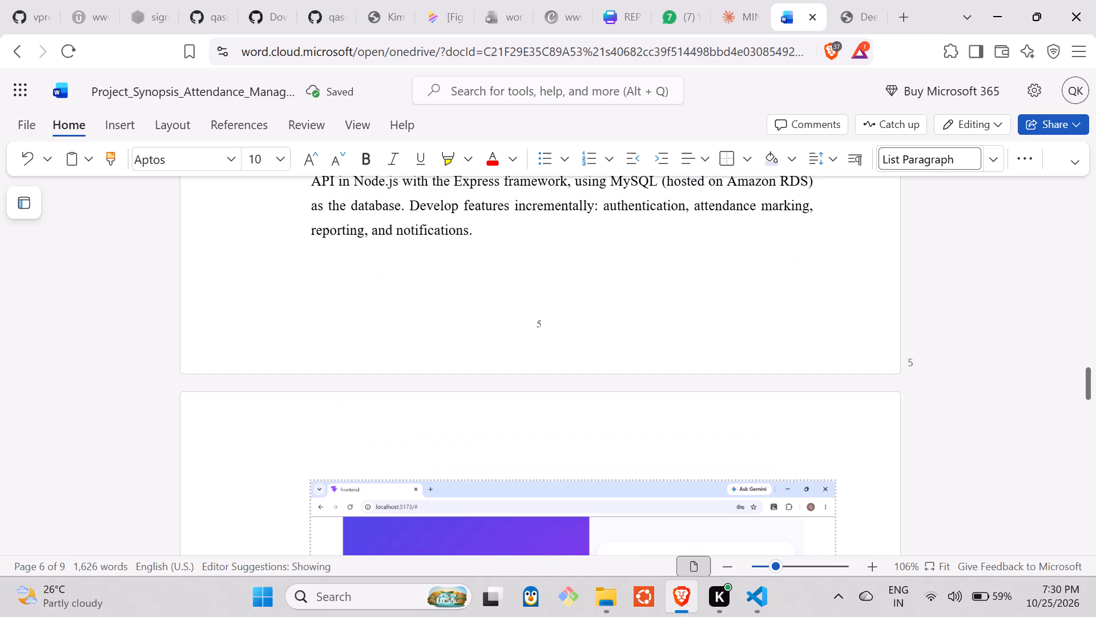
{"action": "scroll", "coordinate": [480, 285], "scroll_direction": "up", "scroll_amount": 3}
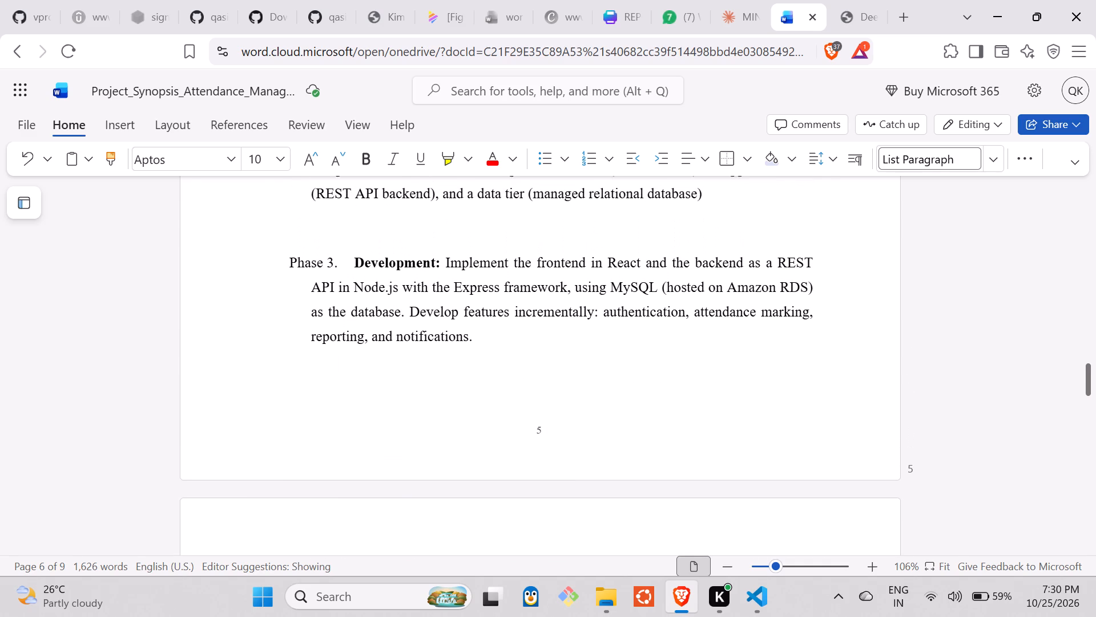
{"action": "scroll", "coordinate": [480, 285], "scroll_direction": "up", "scroll_amount": 1}
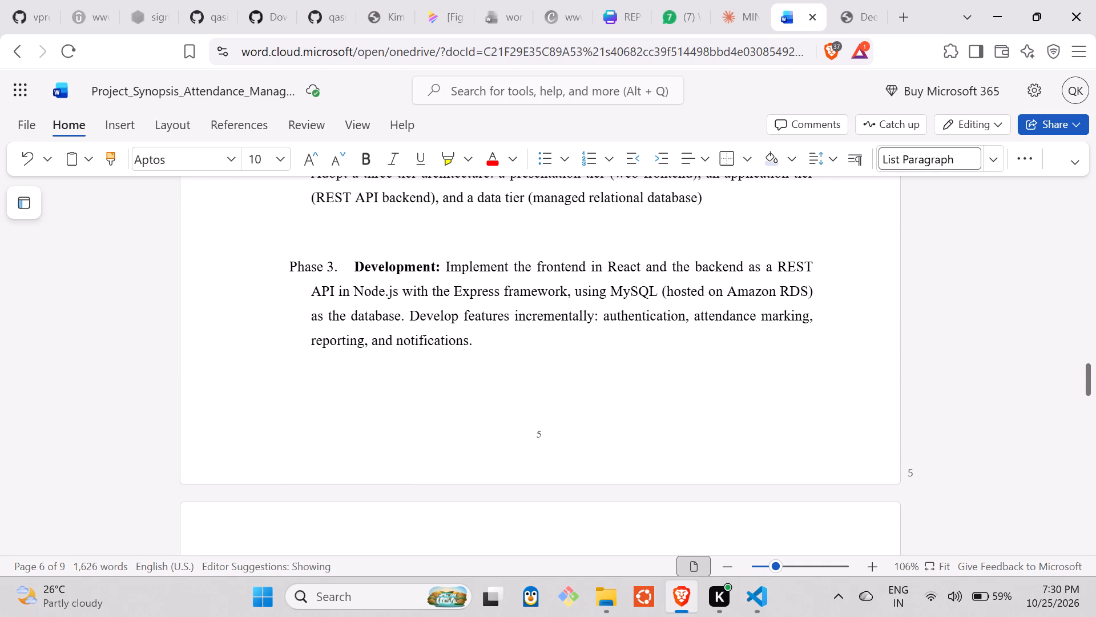
{"action": "scroll", "coordinate": [464, 399], "scroll_direction": "down", "scroll_amount": 3}
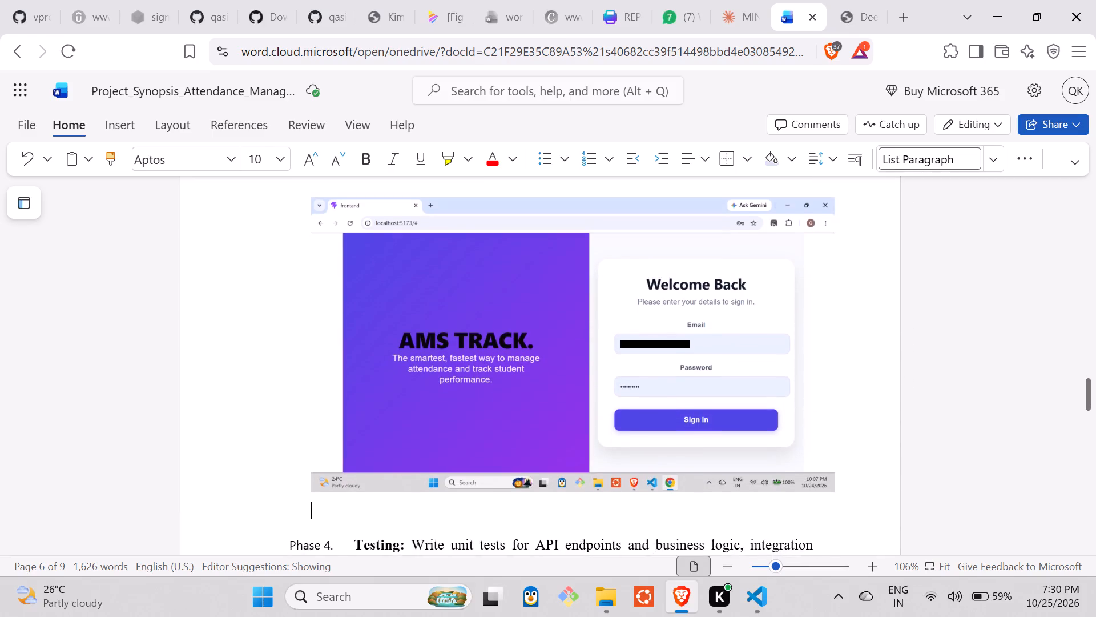
{"action": "left_click", "coordinate": [464, 399]}
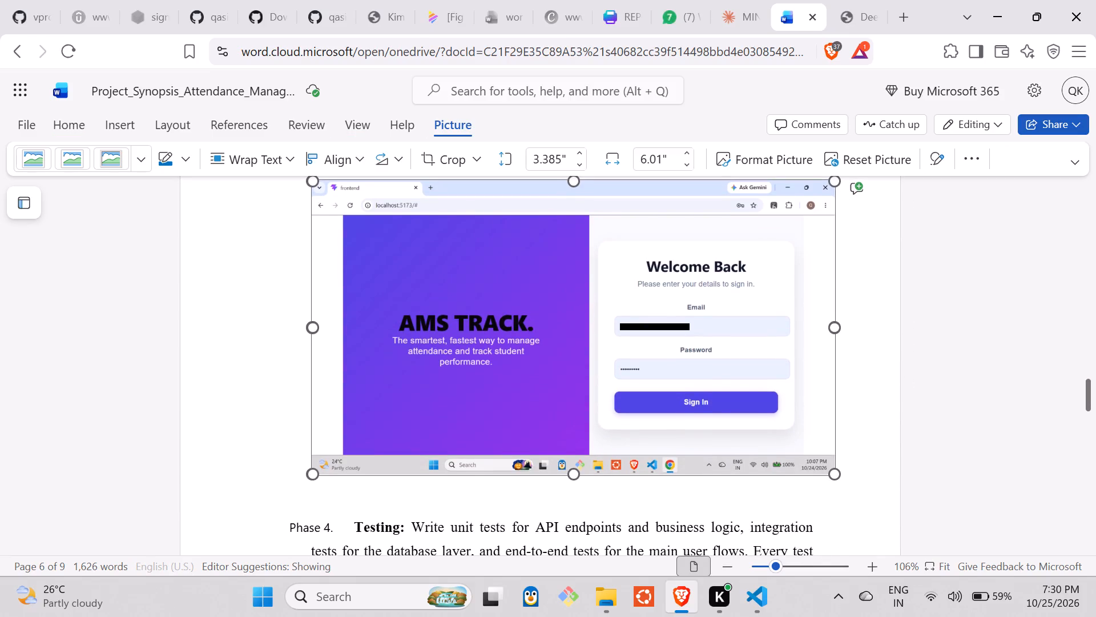
{"action": "left_click_drag", "start_coordinate": [836, 476], "coordinate": [801, 453]}
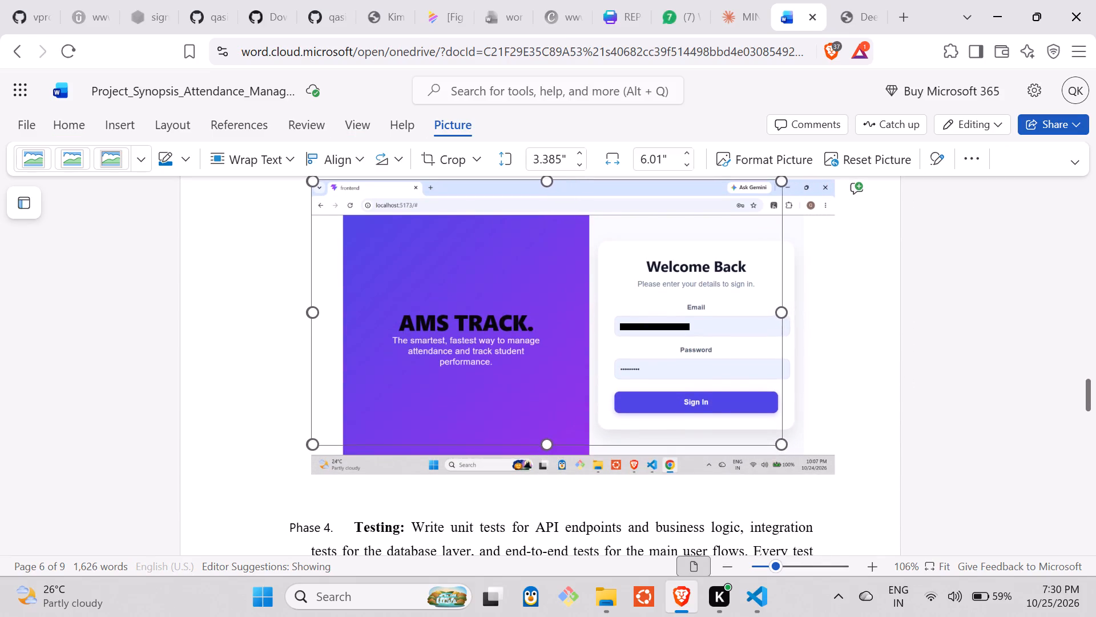
{"action": "left_click_drag", "start_coordinate": [801, 453], "coordinate": [800, 452]}
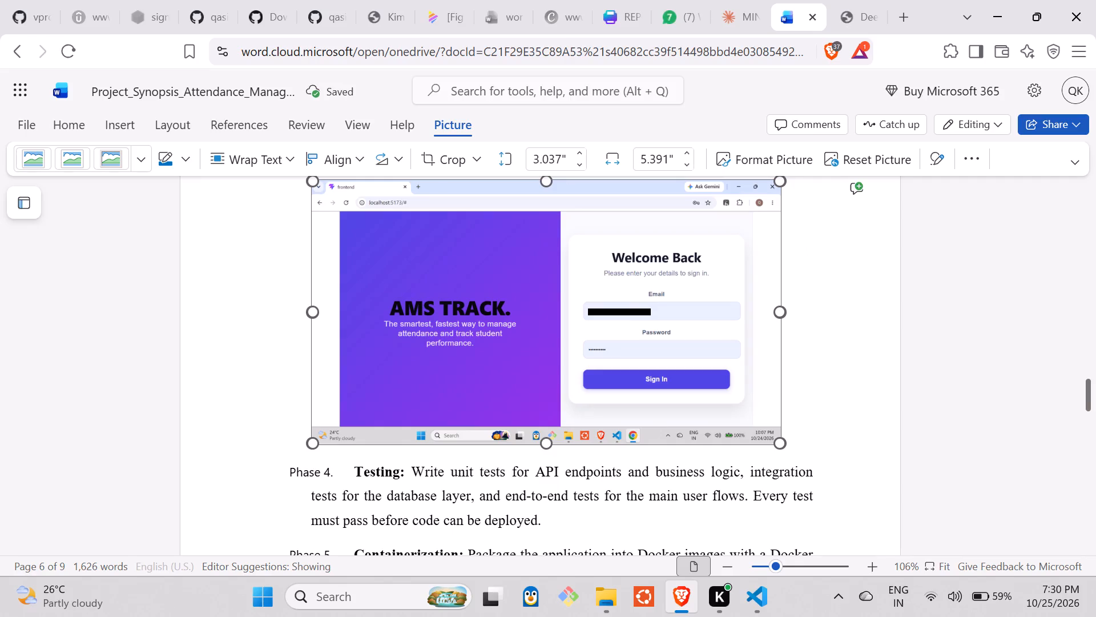
{"action": "left_click", "coordinate": [875, 372]}
Cut the attendance dashboard screenshot located above the "5. Scope of the Project" heading on page 4.
{"action": "scroll", "coordinate": [875, 372], "scroll_direction": "up", "scroll_amount": 2}
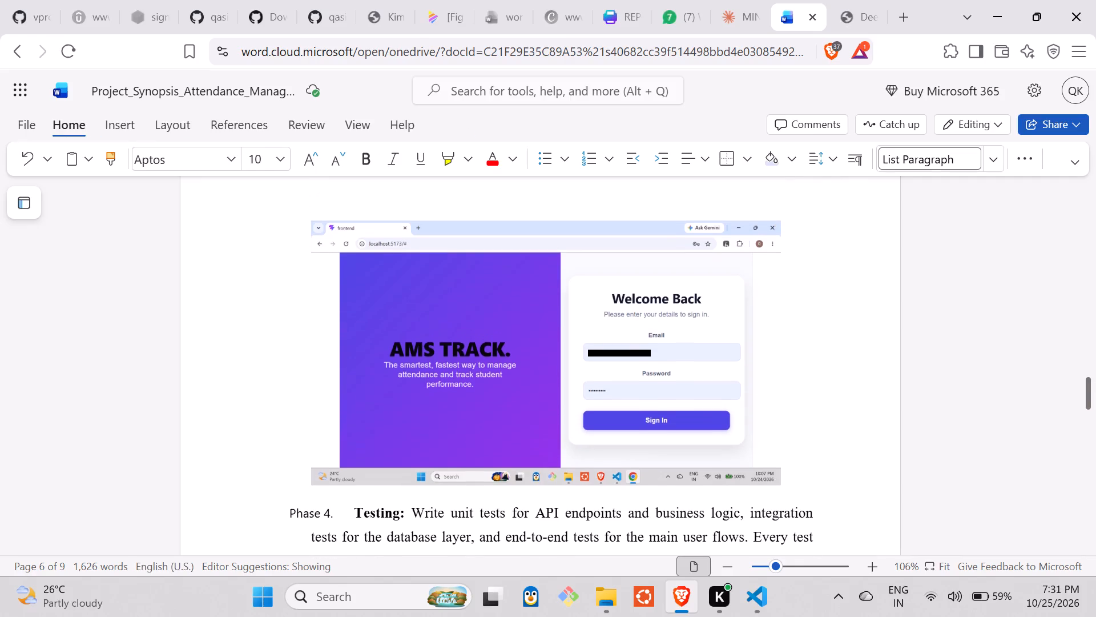
{"action": "scroll", "coordinate": [875, 372], "scroll_direction": "up", "scroll_amount": 3}
{"action": "scroll", "coordinate": [875, 372], "scroll_direction": "down", "scroll_amount": 1}
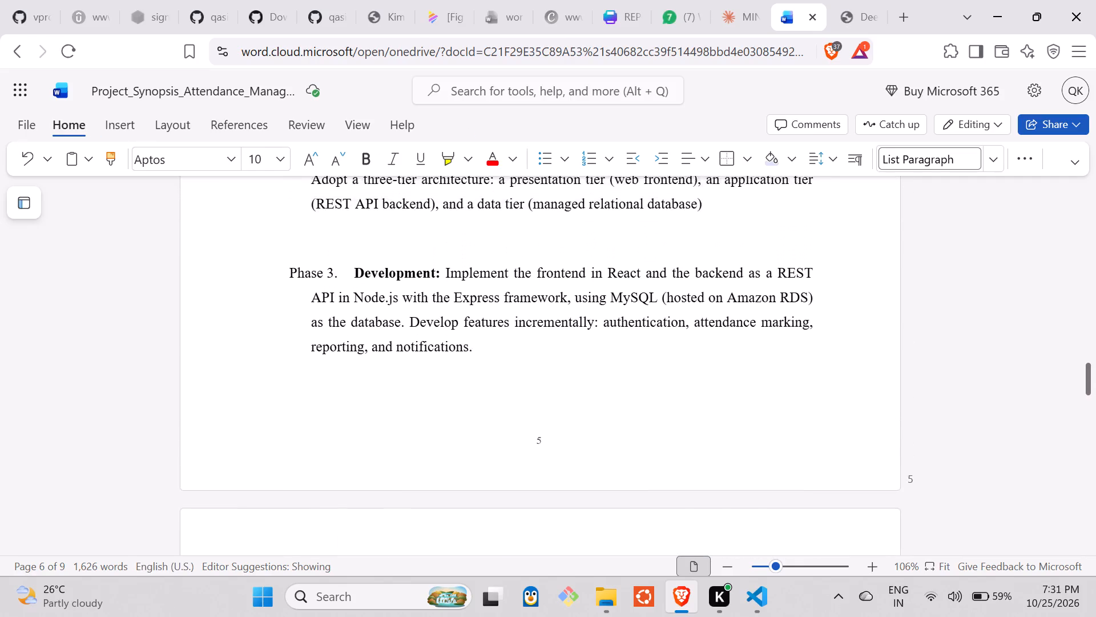
{"action": "scroll", "coordinate": [875, 372], "scroll_direction": "down", "scroll_amount": 2}
{"action": "scroll", "coordinate": [875, 372], "scroll_direction": "up", "scroll_amount": 4}
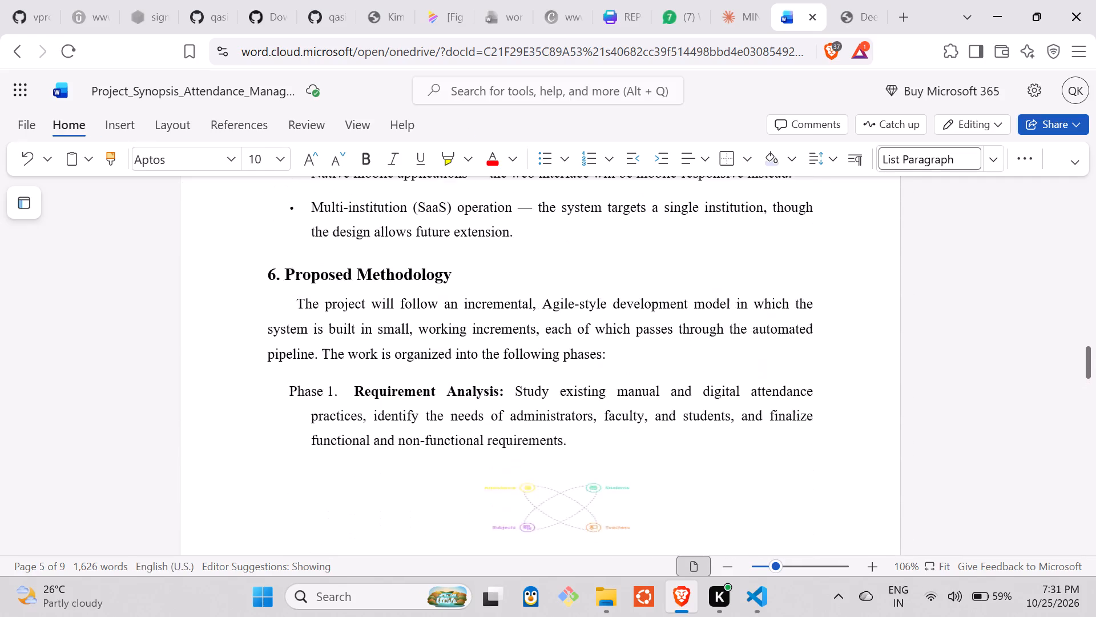
{"action": "scroll", "coordinate": [875, 372], "scroll_direction": "up", "scroll_amount": 3}
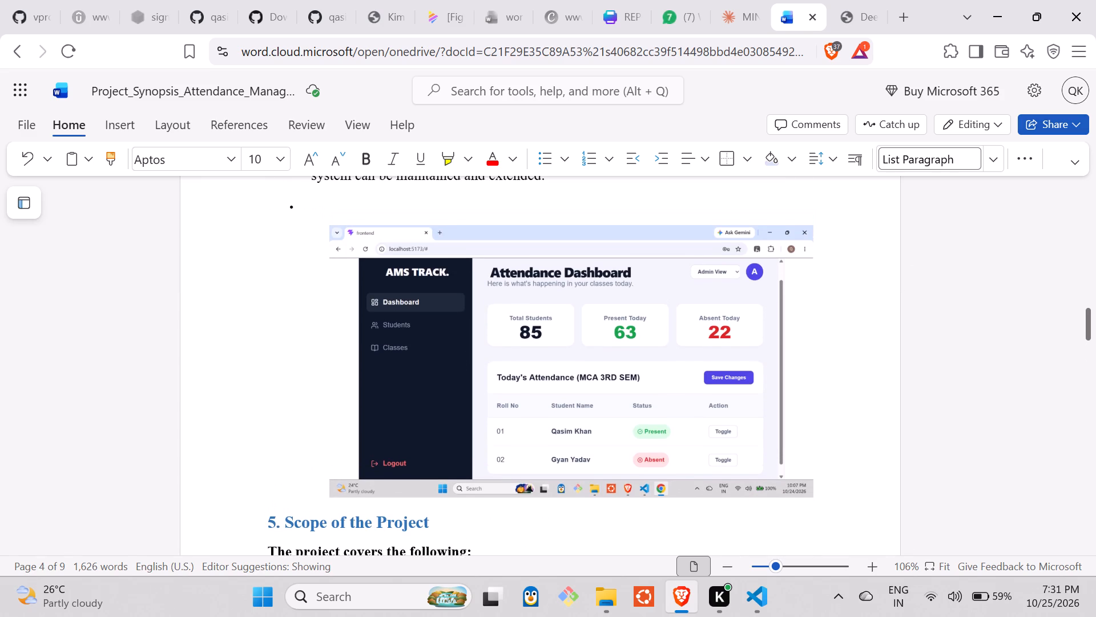
{"action": "scroll", "coordinate": [875, 372], "scroll_direction": "up", "scroll_amount": 1}
{"action": "left_click", "coordinate": [716, 390]}
{"action": "right_click", "coordinate": [716, 390]}
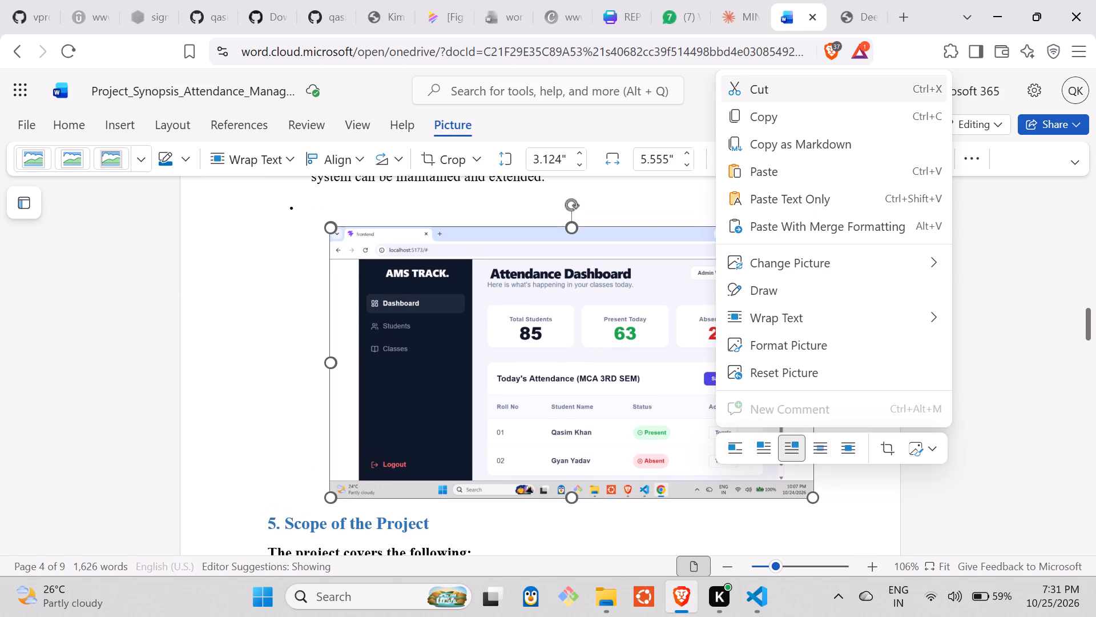
{"action": "left_click", "coordinate": [760, 83]}
Remove the blank line and empty bullet left above the "5. Scope of the Project" heading.
{"action": "scroll", "coordinate": [723, 252], "scroll_direction": "up", "scroll_amount": 1}
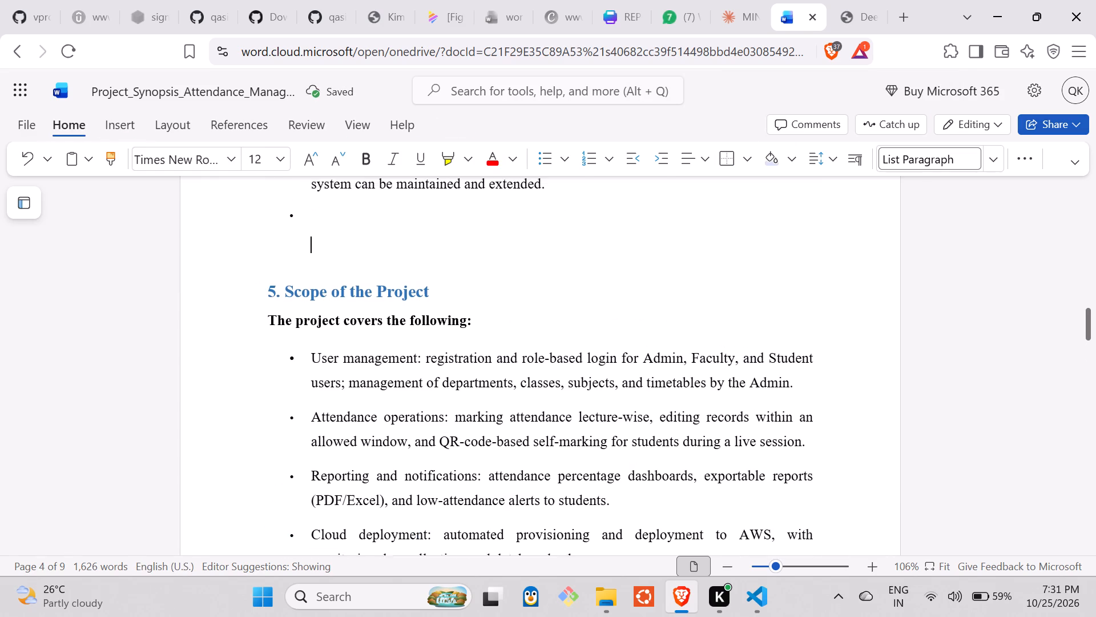
{"action": "scroll", "coordinate": [723, 252], "scroll_direction": "up", "scroll_amount": 1}
{"action": "key", "text": "BackSpace"}
{"action": "key", "text": "BackSpace"}
{"action": "key", "text": "BackSpace"}
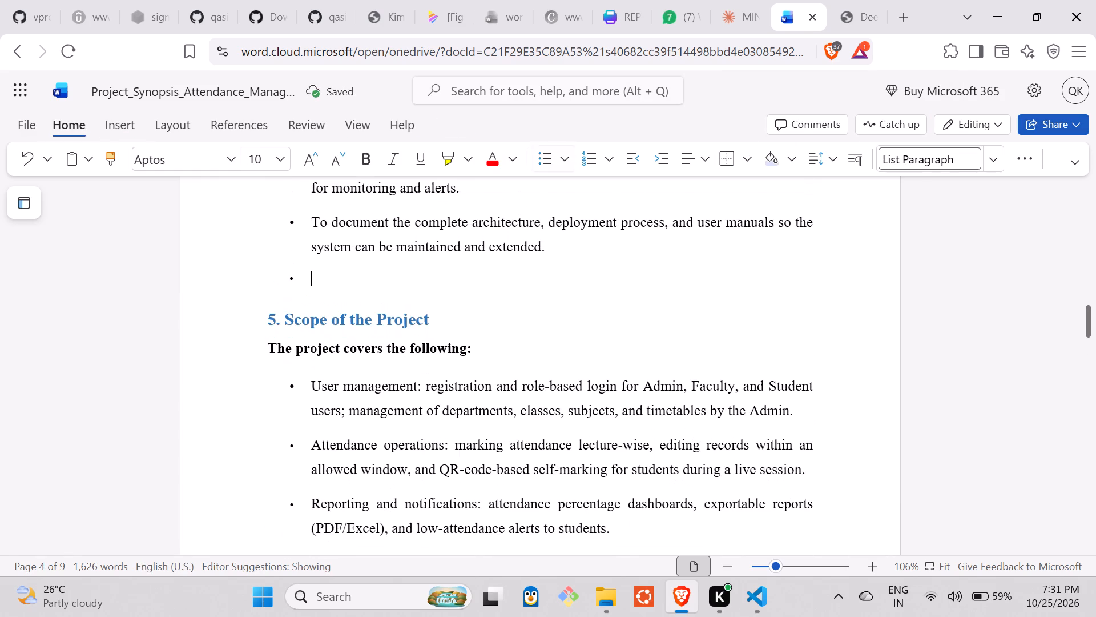
{"action": "key", "text": "BackSpace"}
{"action": "key", "text": "BackSpace"}
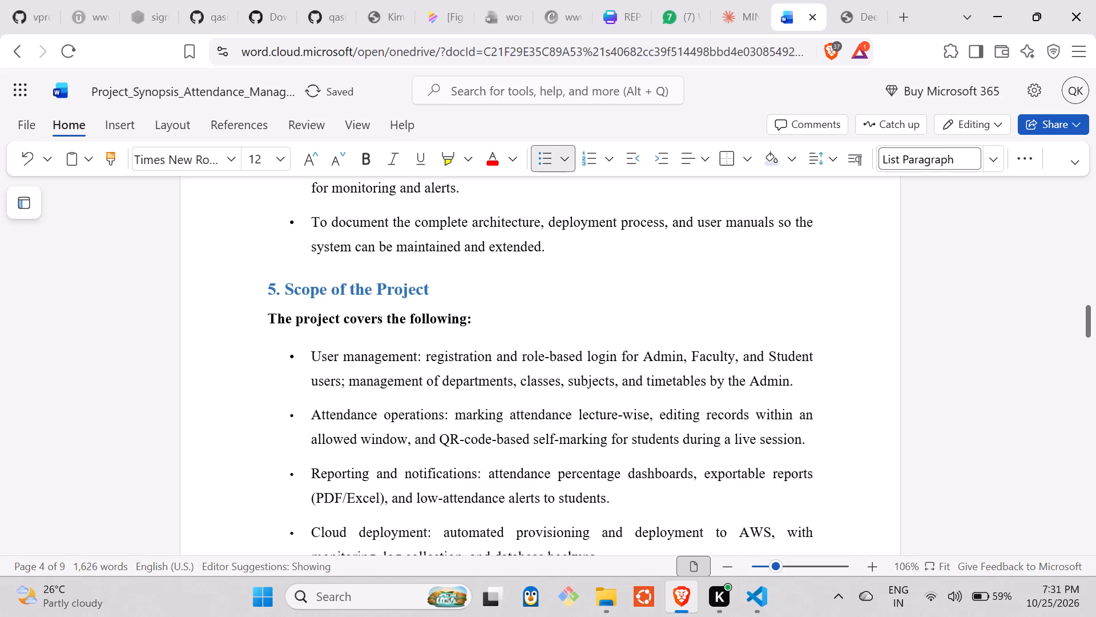
Check the objectives bullets and the spacing across the break between pages 3 and 4.
{"action": "scroll", "coordinate": [723, 252], "scroll_direction": "up", "scroll_amount": 3}
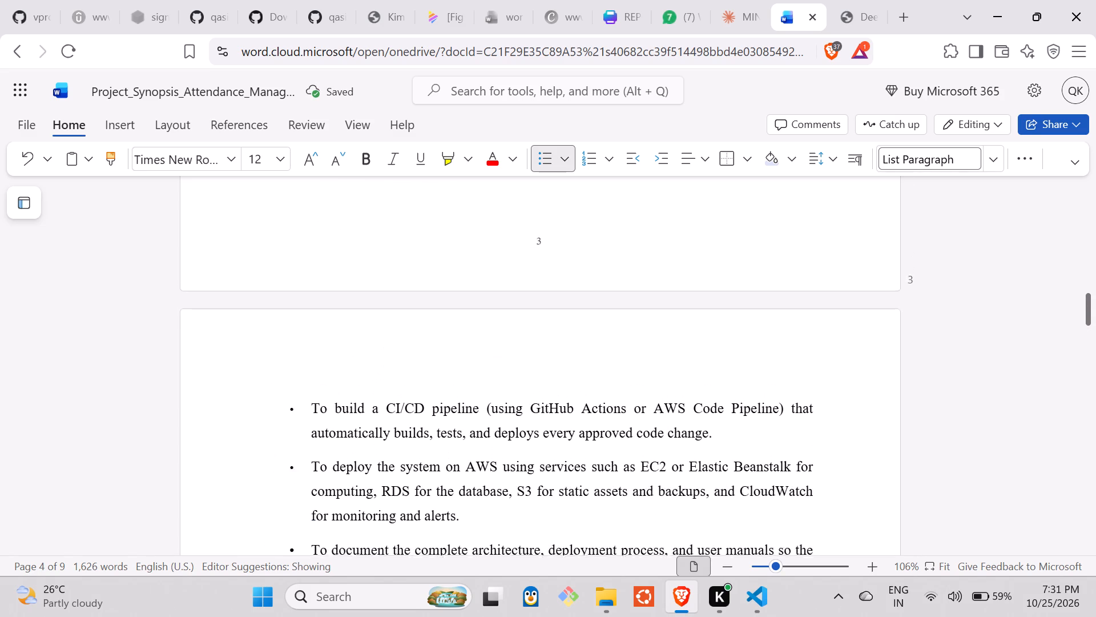
{"action": "scroll", "coordinate": [723, 252], "scroll_direction": "up", "scroll_amount": 2}
{"action": "scroll", "coordinate": [723, 252], "scroll_direction": "down", "scroll_amount": 2}
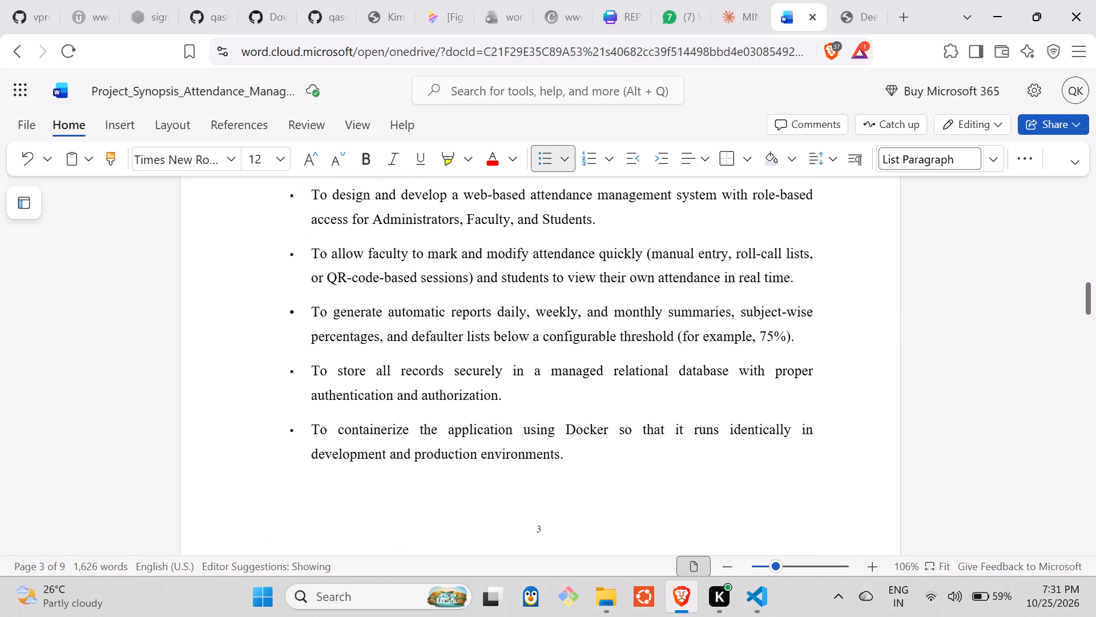
{"action": "scroll", "coordinate": [723, 252], "scroll_direction": "down", "scroll_amount": 2}
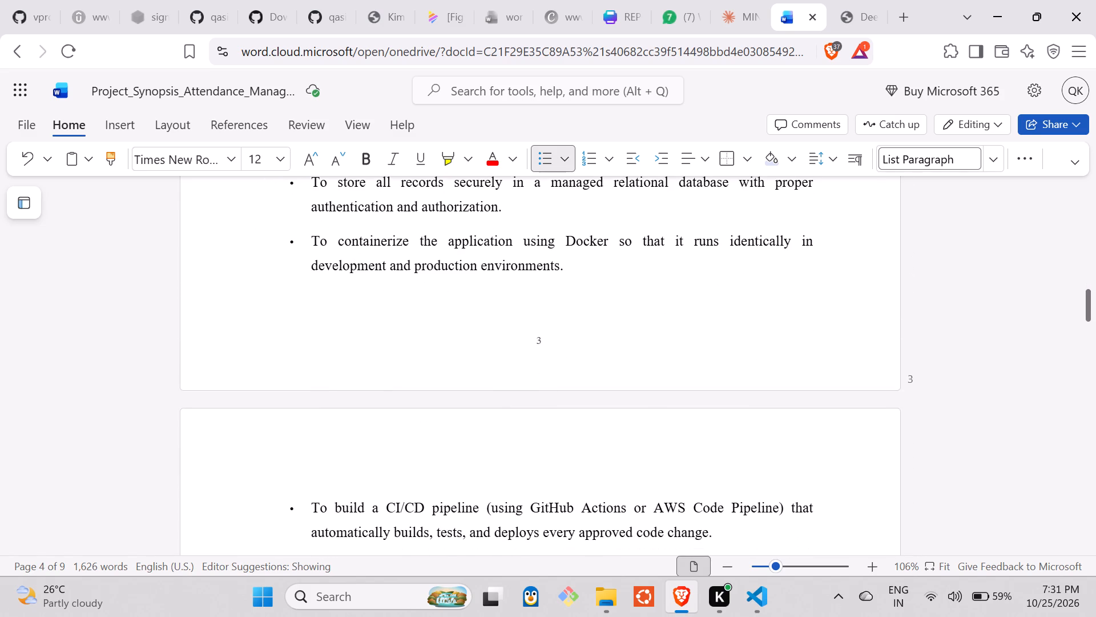
{"action": "left_click", "coordinate": [279, 483]}
{"action": "left_click", "coordinate": [536, 426]}
{"action": "key", "text": "Up"}
{"action": "scroll", "coordinate": [511, 436], "scroll_direction": "down", "scroll_amount": 6}
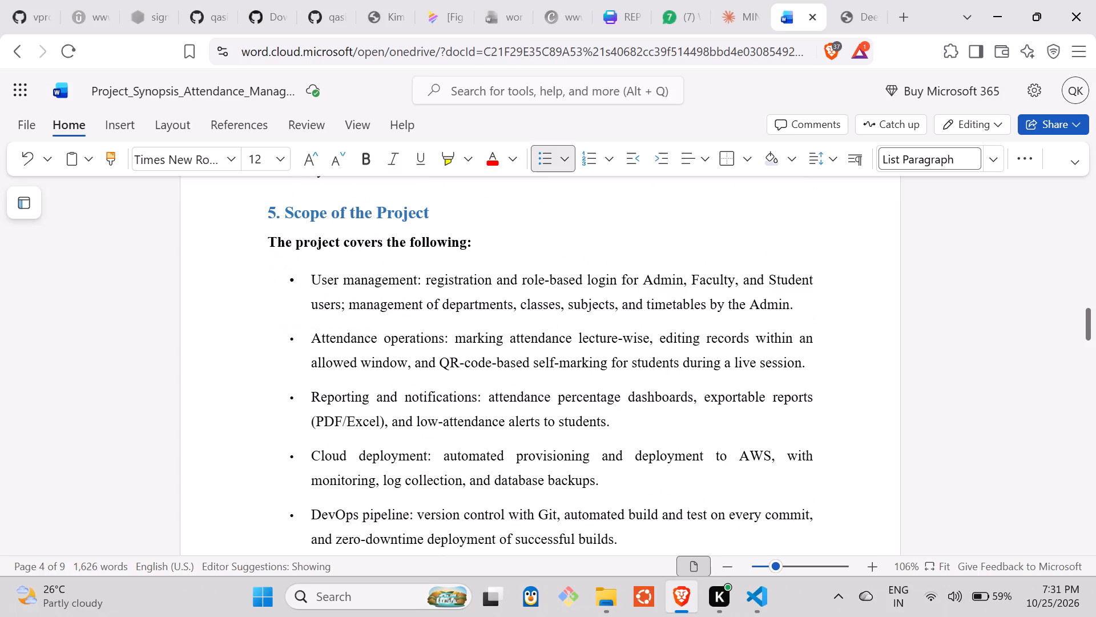
{"action": "scroll", "coordinate": [511, 436], "scroll_direction": "down", "scroll_amount": 4}
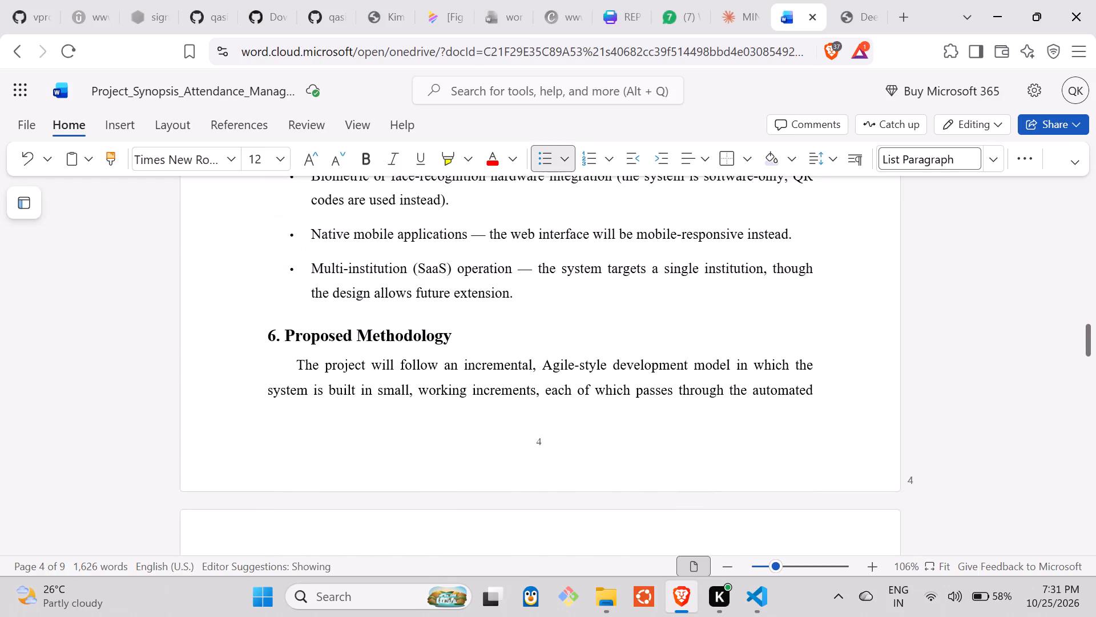
{"action": "scroll", "coordinate": [511, 436], "scroll_direction": "down", "scroll_amount": 3}
{"action": "scroll", "coordinate": [511, 436], "scroll_direction": "up", "scroll_amount": 1}
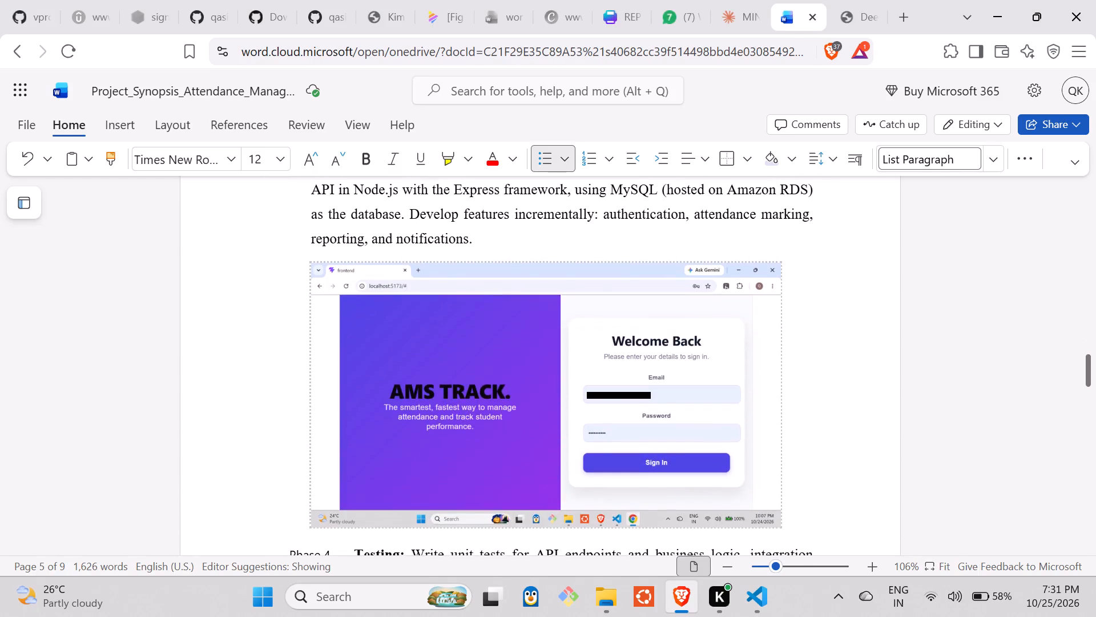
{"action": "scroll", "coordinate": [511, 436], "scroll_direction": "up", "scroll_amount": 1}
{"action": "scroll", "coordinate": [511, 436], "scroll_direction": "down", "scroll_amount": 2}
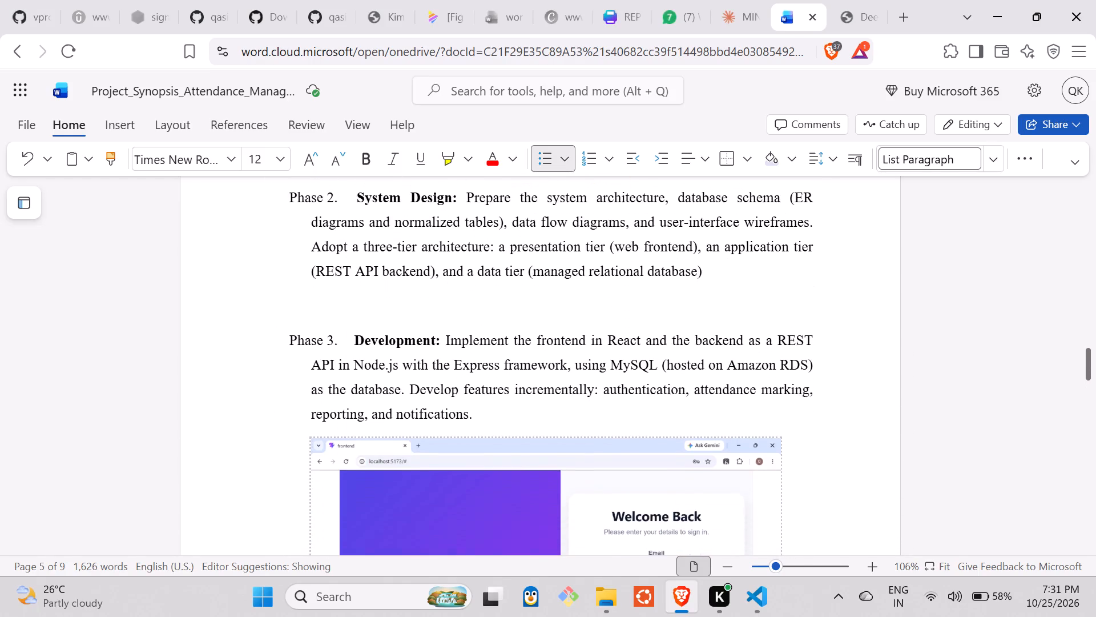
{"action": "scroll", "coordinate": [511, 436], "scroll_direction": "down", "scroll_amount": 4}
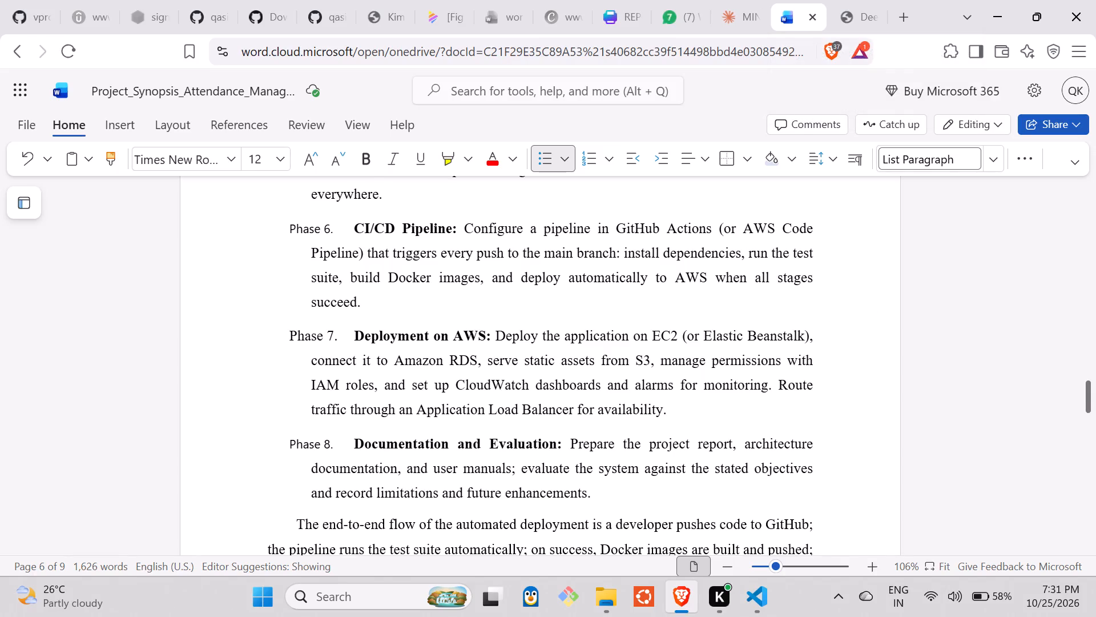
Paste the cut attendance dashboard screenshot at the end of the Phase 7 "Deployment on AWS" paragraph.
{"action": "scroll", "coordinate": [752, 396], "scroll_direction": "up", "scroll_amount": 2}
{"action": "scroll", "coordinate": [752, 396], "scroll_direction": "down", "scroll_amount": 3}
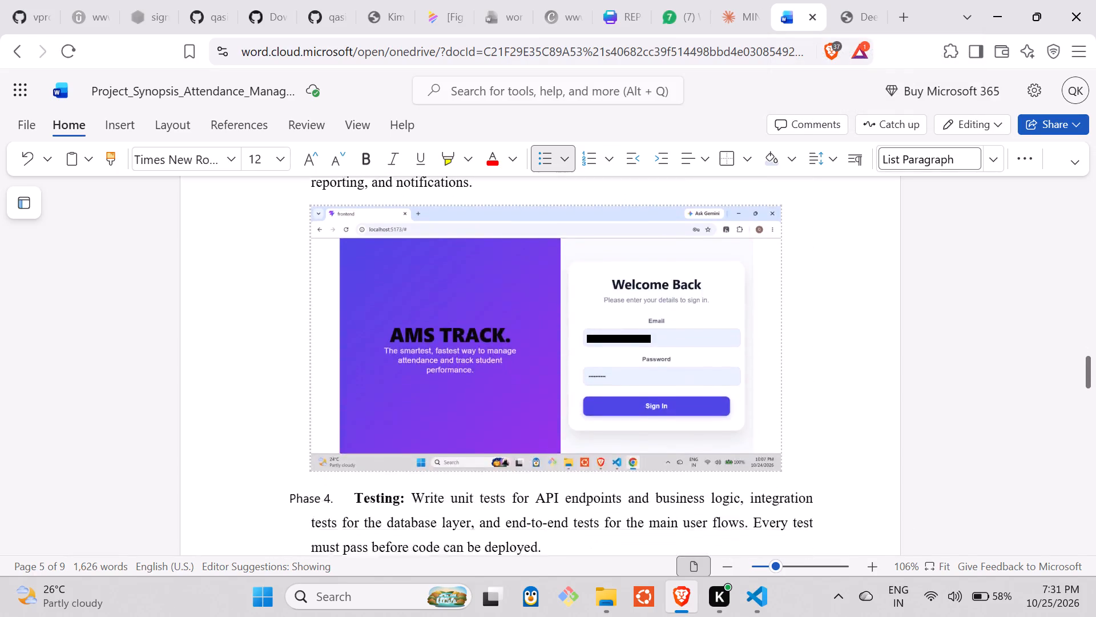
{"action": "scroll", "coordinate": [752, 396], "scroll_direction": "down", "scroll_amount": 7}
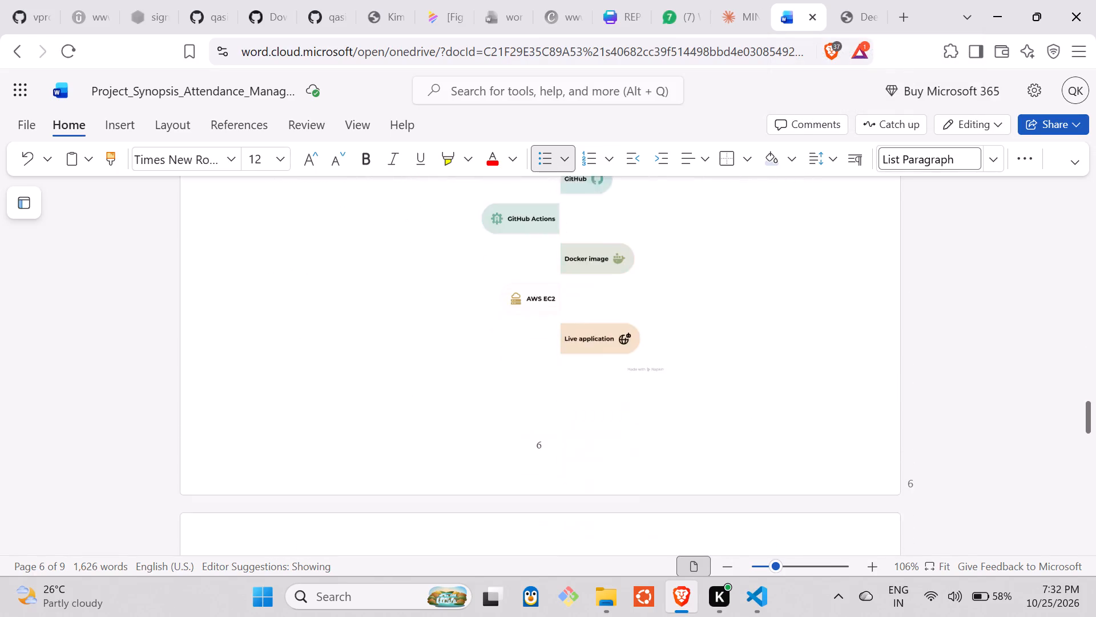
{"action": "scroll", "coordinate": [752, 396], "scroll_direction": "down", "scroll_amount": 1}
{"action": "scroll", "coordinate": [752, 396], "scroll_direction": "up", "scroll_amount": 1}
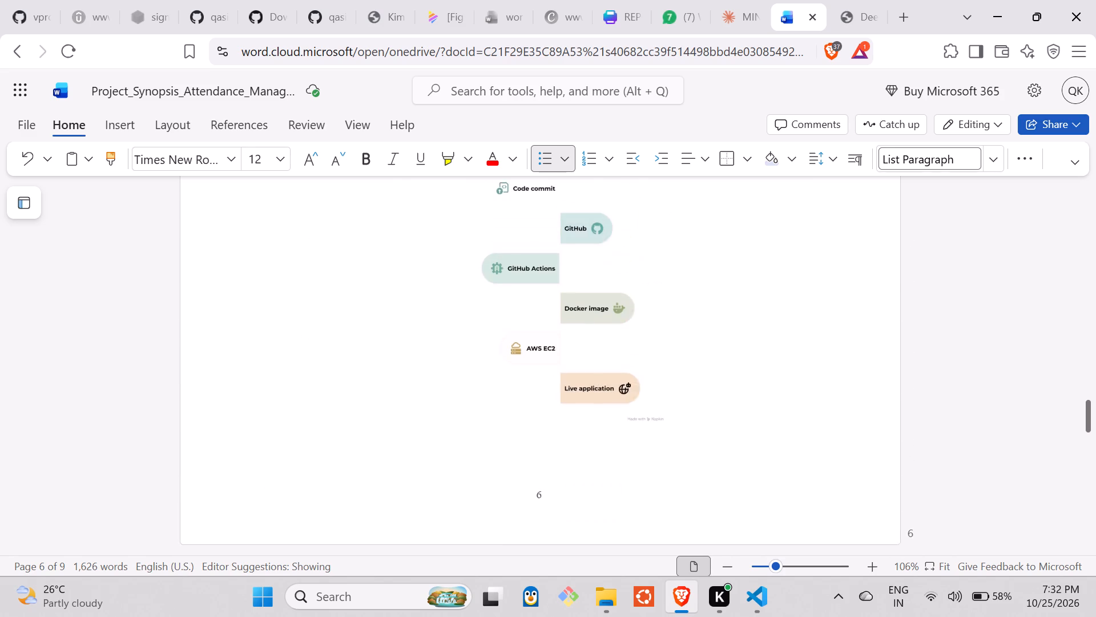
{"action": "scroll", "coordinate": [752, 396], "scroll_direction": "up", "scroll_amount": 3}
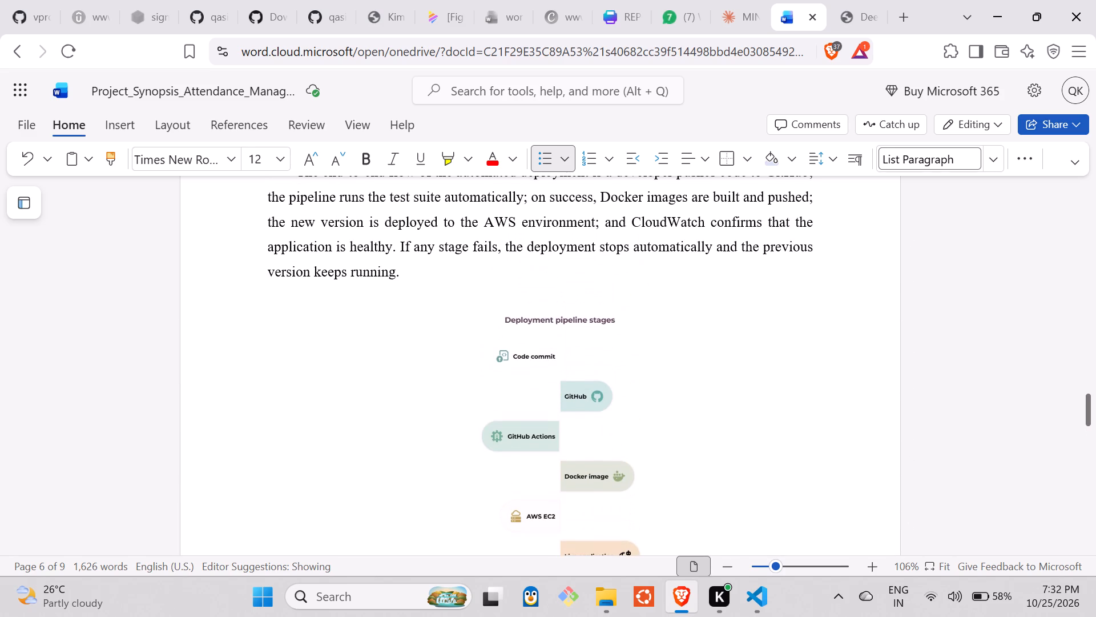
{"action": "scroll", "coordinate": [752, 396], "scroll_direction": "up", "scroll_amount": 2}
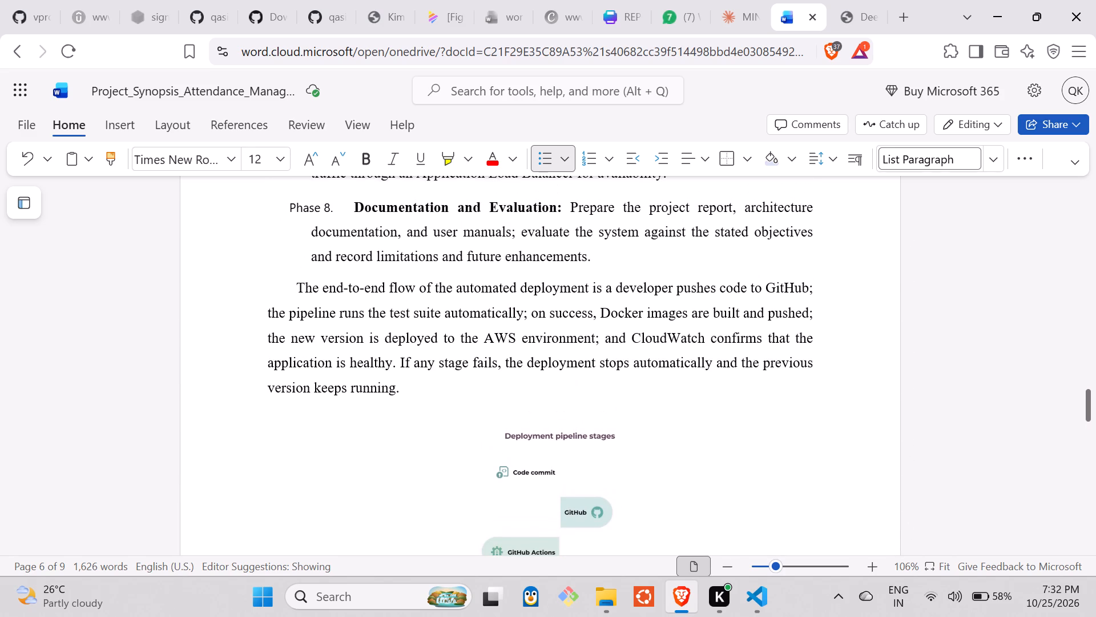
{"action": "scroll", "coordinate": [752, 396], "scroll_direction": "up", "scroll_amount": 1}
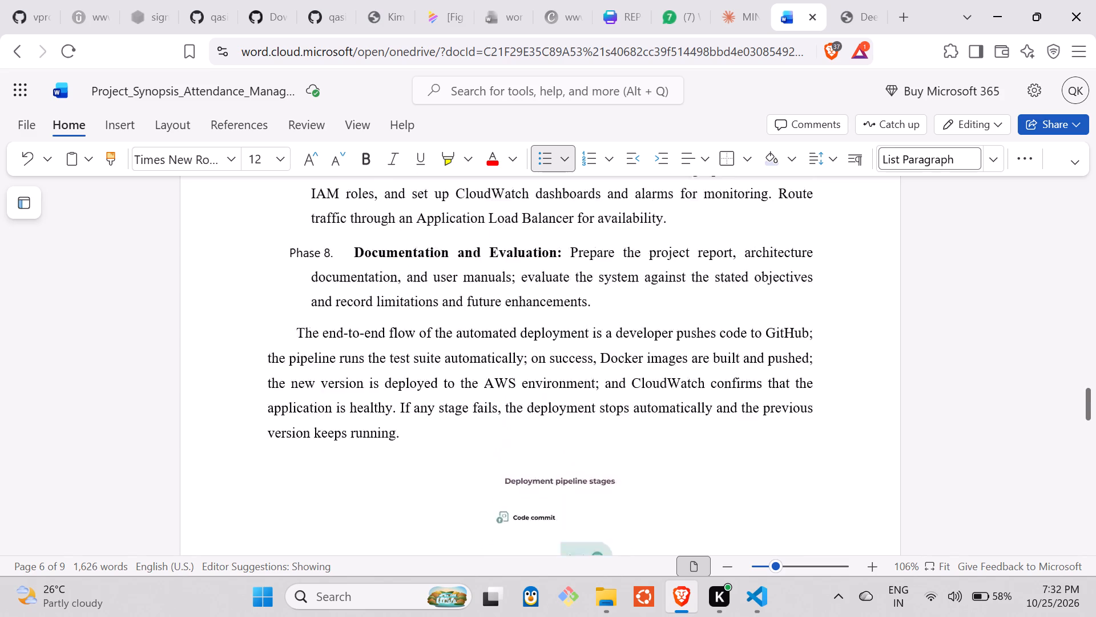
{"action": "scroll", "coordinate": [752, 396], "scroll_direction": "up", "scroll_amount": 1}
{"action": "left_click", "coordinate": [676, 346]}
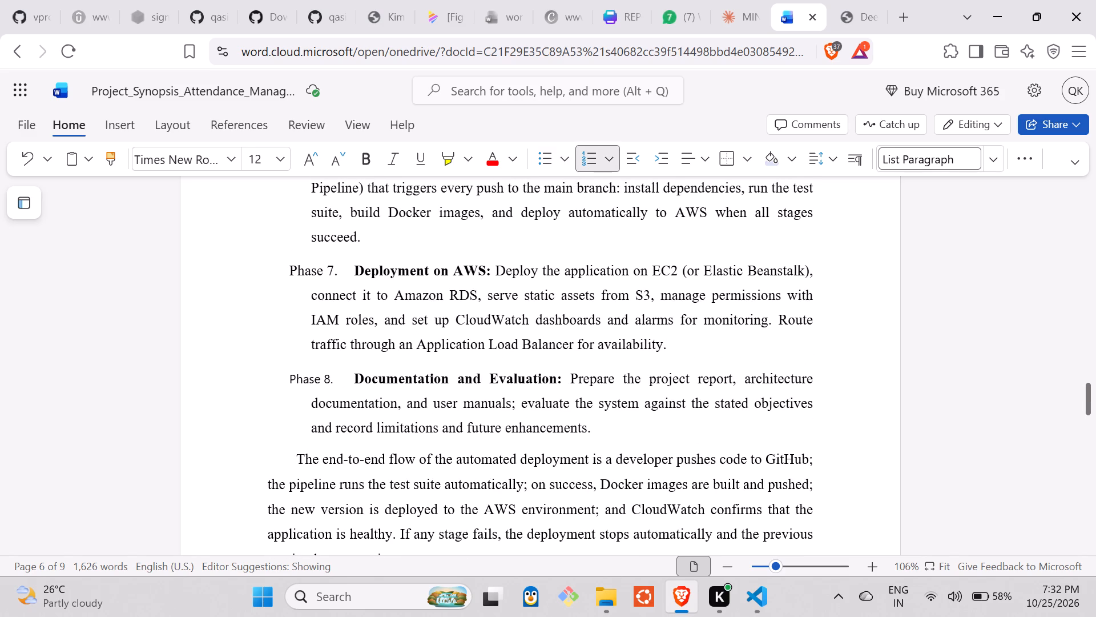
{"action": "key", "text": "ctrl+v"}
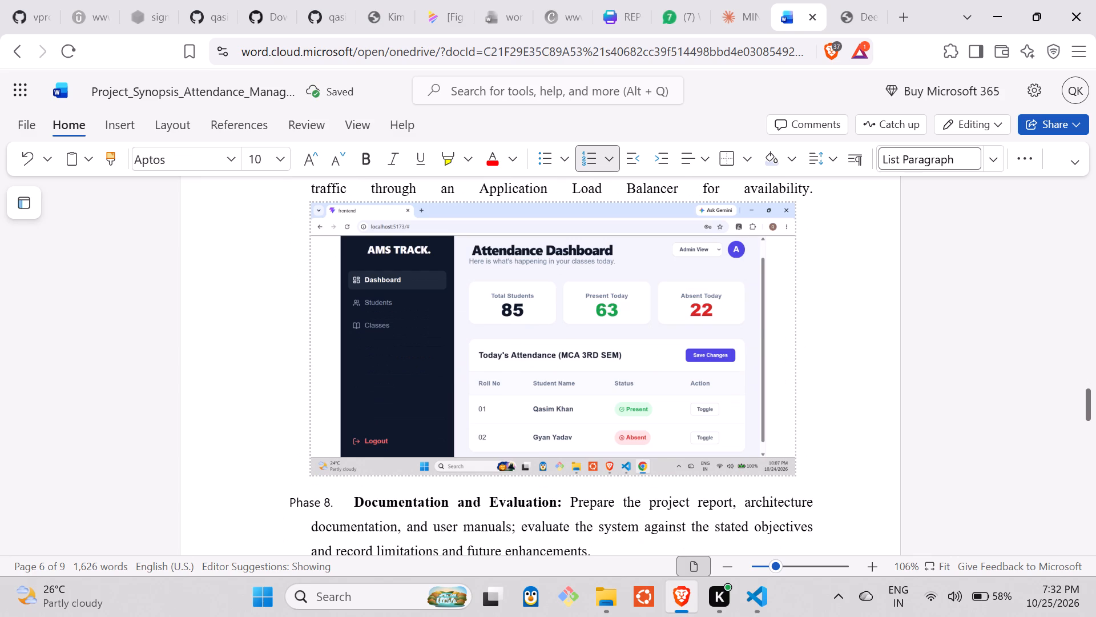
Separate the dashboard screenshot from the Phase 7 text into its own paragraph below, without a phase number.
{"action": "scroll", "coordinate": [676, 372], "scroll_direction": "up", "scroll_amount": 2}
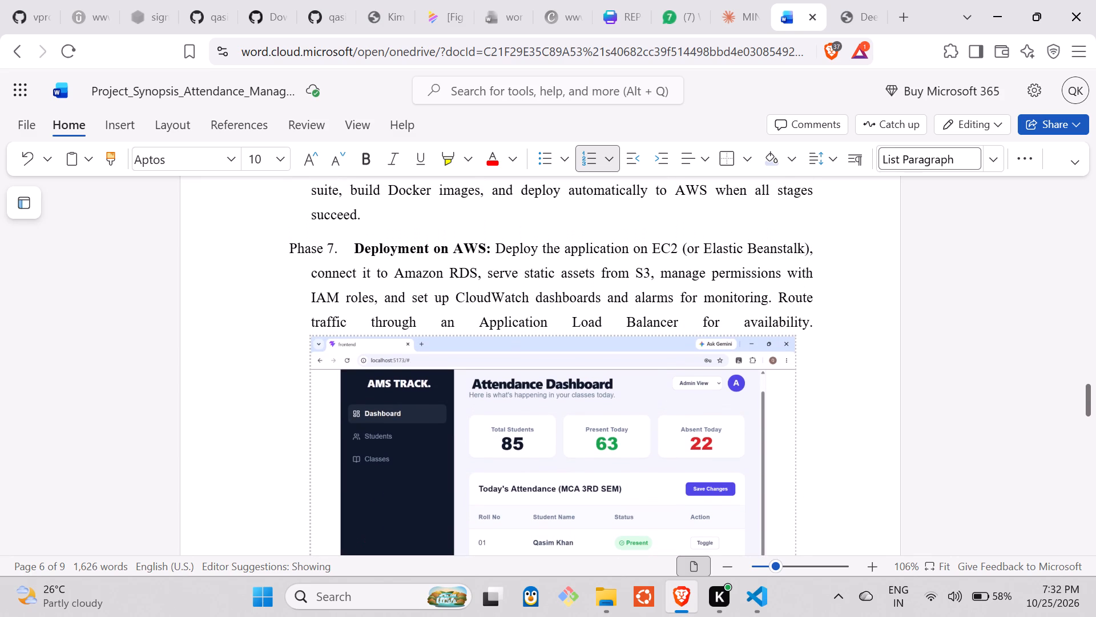
{"action": "scroll", "coordinate": [676, 372], "scroll_direction": "up", "scroll_amount": 2}
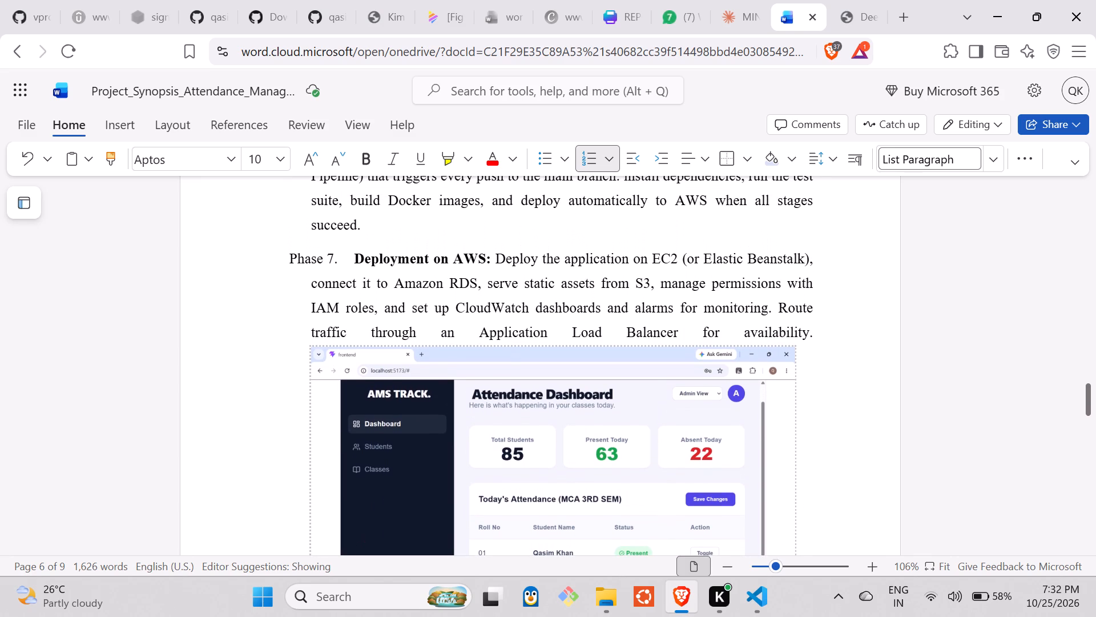
{"action": "left_click", "coordinate": [824, 332]}
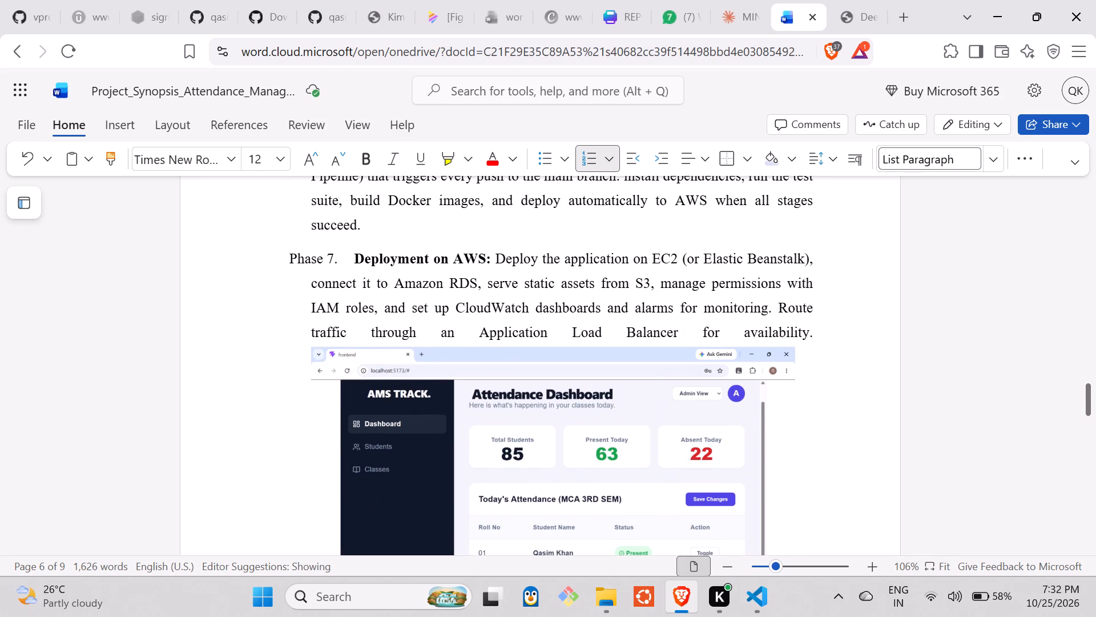
{"action": "key", "text": "Right"}
{"action": "key", "text": "Up"}
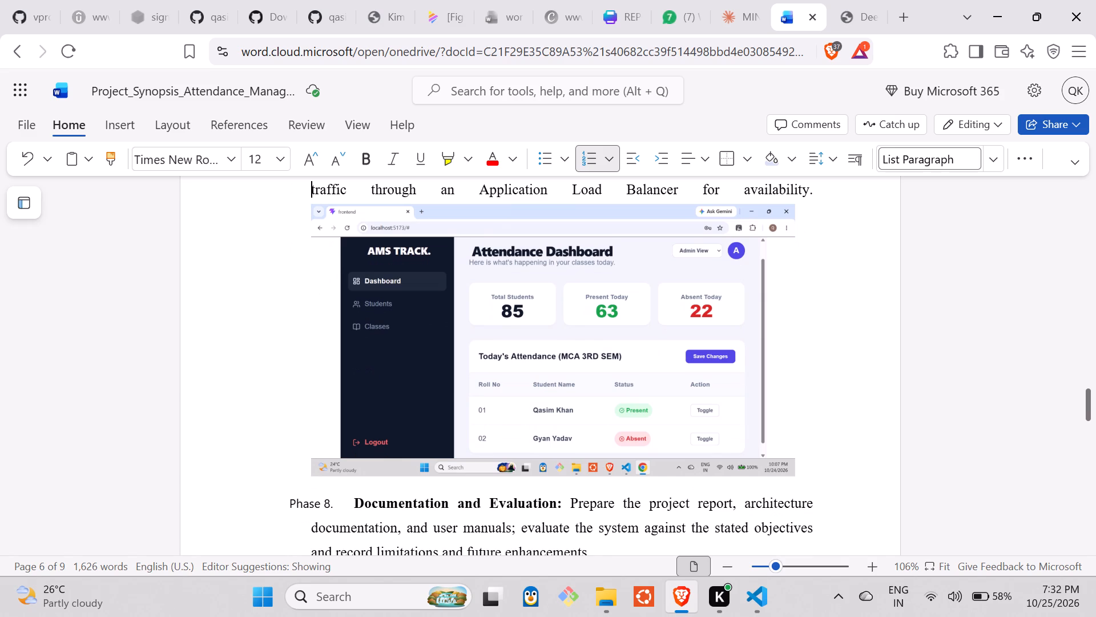
{"action": "left_click", "coordinate": [814, 199]}
{"action": "key", "text": "Right"}
{"action": "key", "text": "Left"}
{"action": "scroll", "coordinate": [814, 199], "scroll_direction": "up", "scroll_amount": 1}
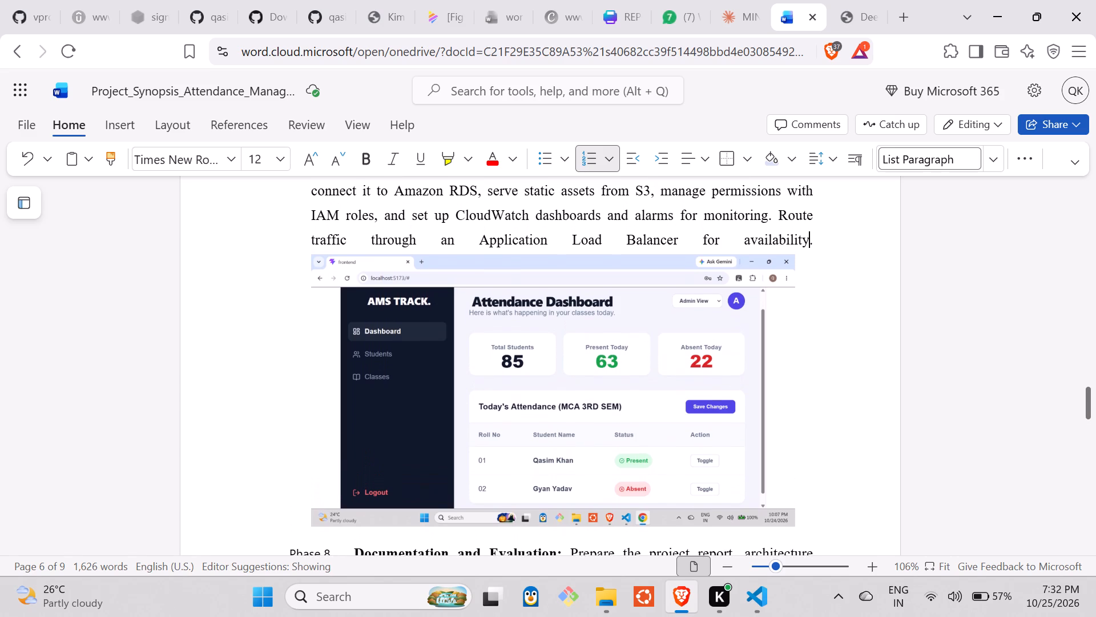
{"action": "scroll", "coordinate": [814, 199], "scroll_direction": "up", "scroll_amount": 1}
{"action": "key", "text": "Up"}
{"action": "key", "text": "Down"}
{"action": "key", "text": "Right"}
{"action": "key", "text": "Return"}
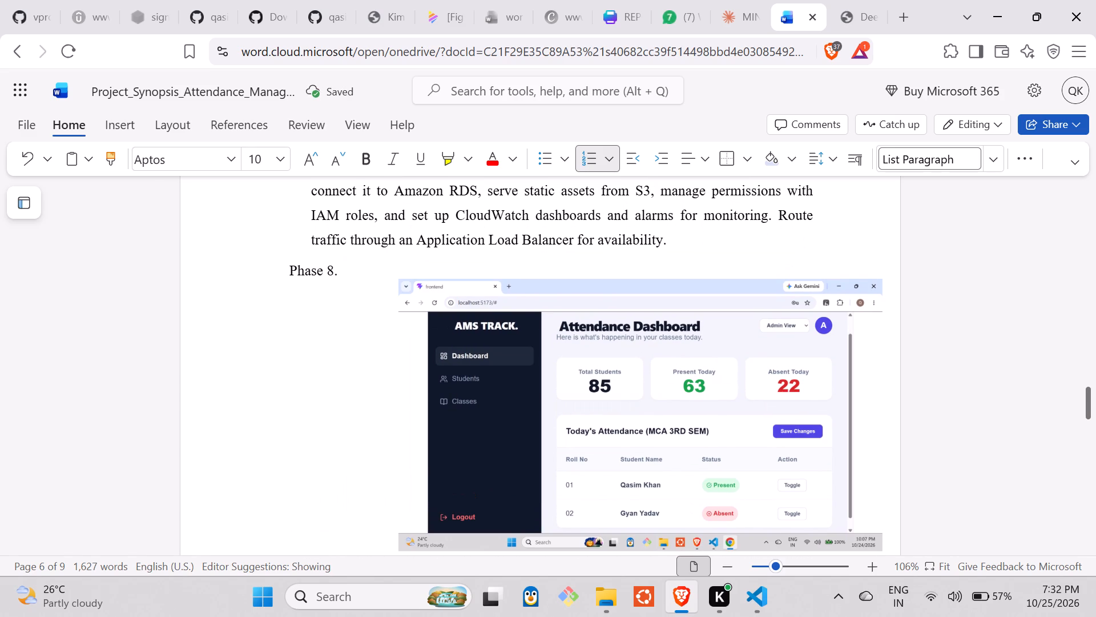
{"action": "key", "text": "BackSpace"}
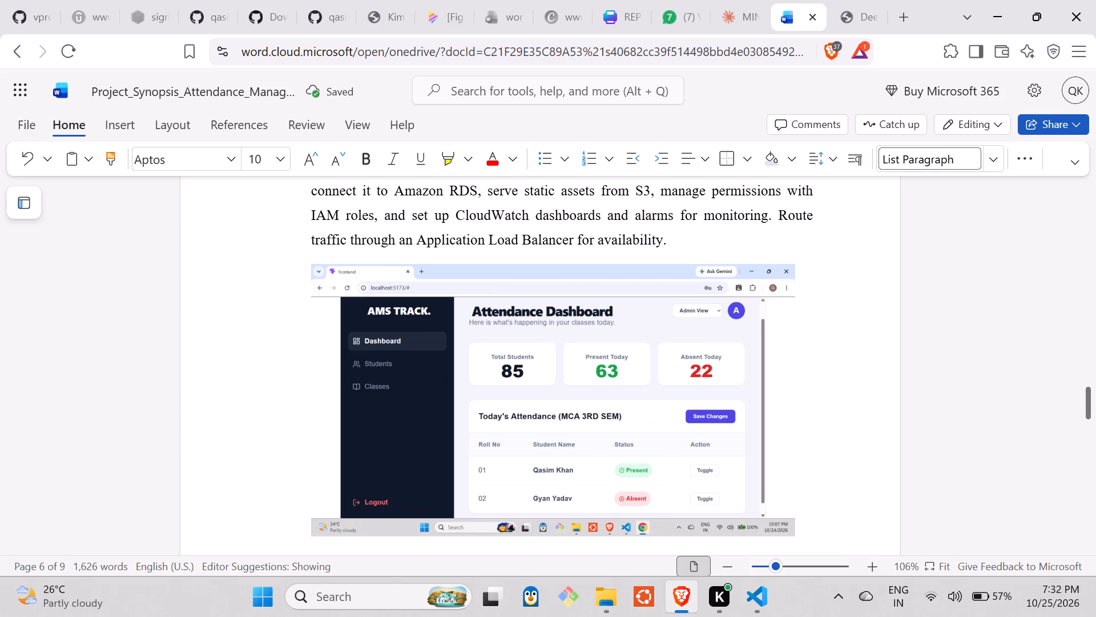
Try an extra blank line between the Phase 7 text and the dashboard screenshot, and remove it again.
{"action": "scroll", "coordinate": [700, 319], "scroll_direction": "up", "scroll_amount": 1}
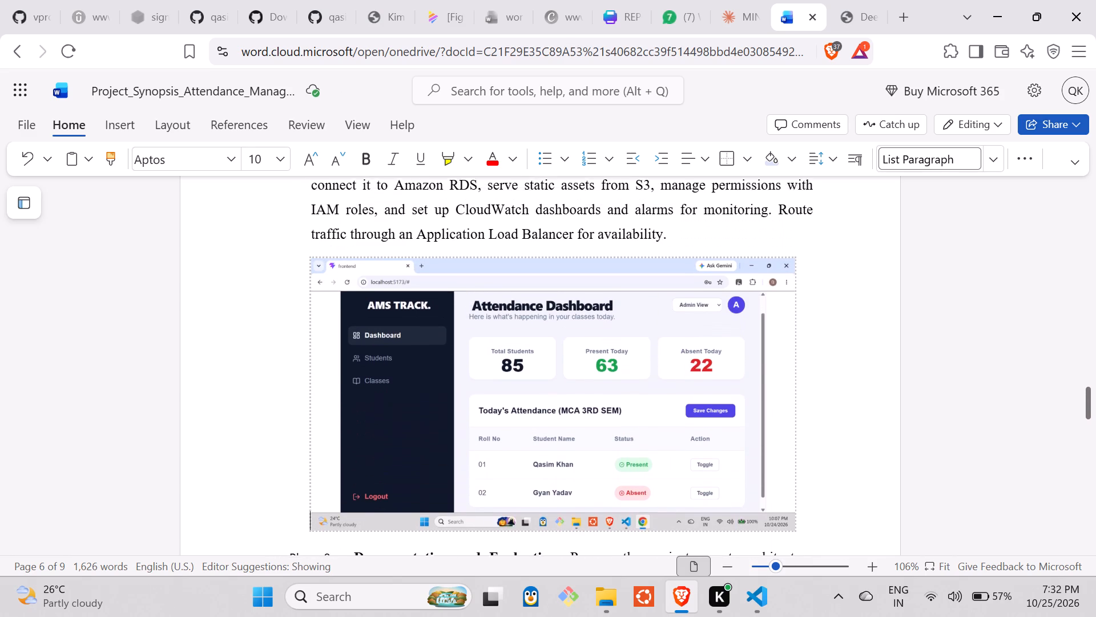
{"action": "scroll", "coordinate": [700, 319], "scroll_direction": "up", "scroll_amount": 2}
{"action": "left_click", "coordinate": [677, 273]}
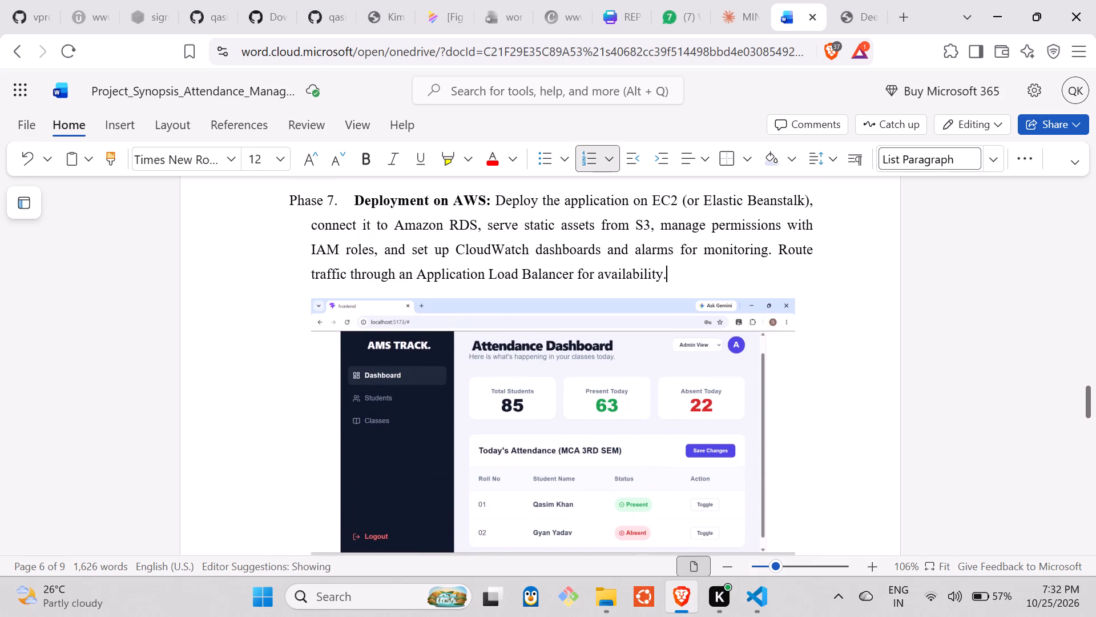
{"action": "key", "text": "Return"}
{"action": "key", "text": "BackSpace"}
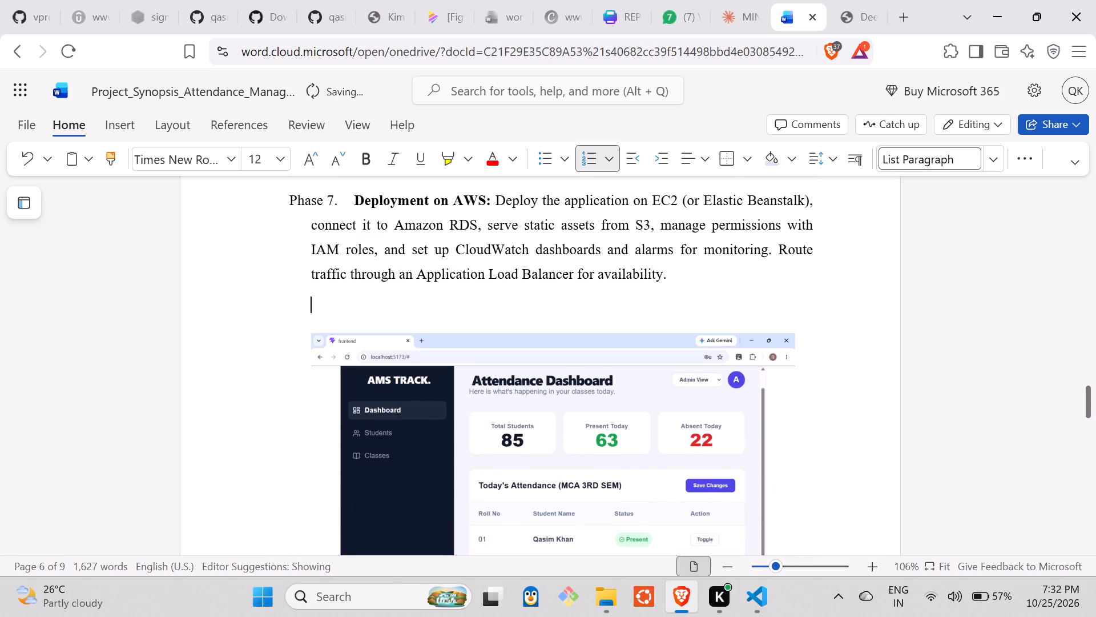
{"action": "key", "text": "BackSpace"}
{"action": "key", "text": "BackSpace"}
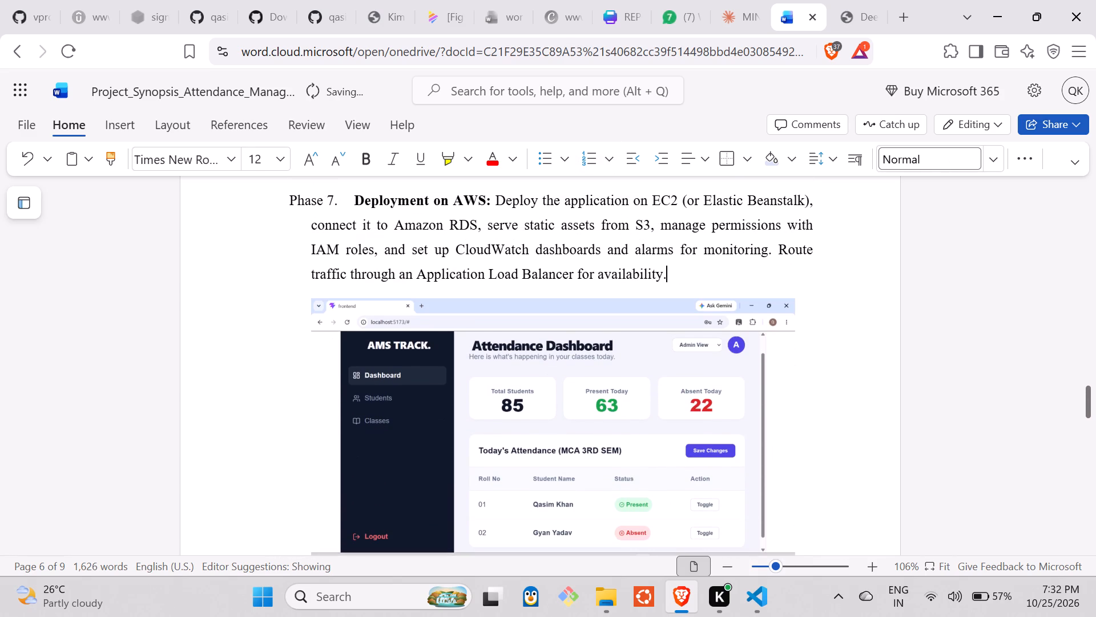
Review the layout of the Proposed Methodology phases and the placement of the login and dashboard screenshots at a reduced page size.
{"action": "scroll", "coordinate": [677, 273], "scroll_direction": "down", "scroll_amount": 1}
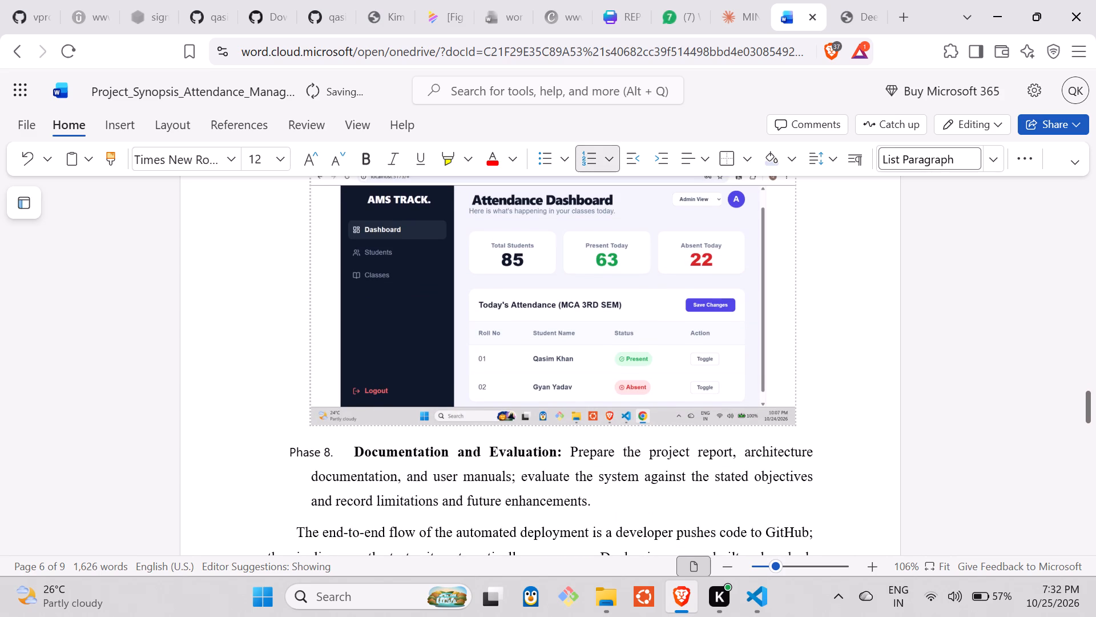
{"action": "left_click", "coordinate": [950, 372]}
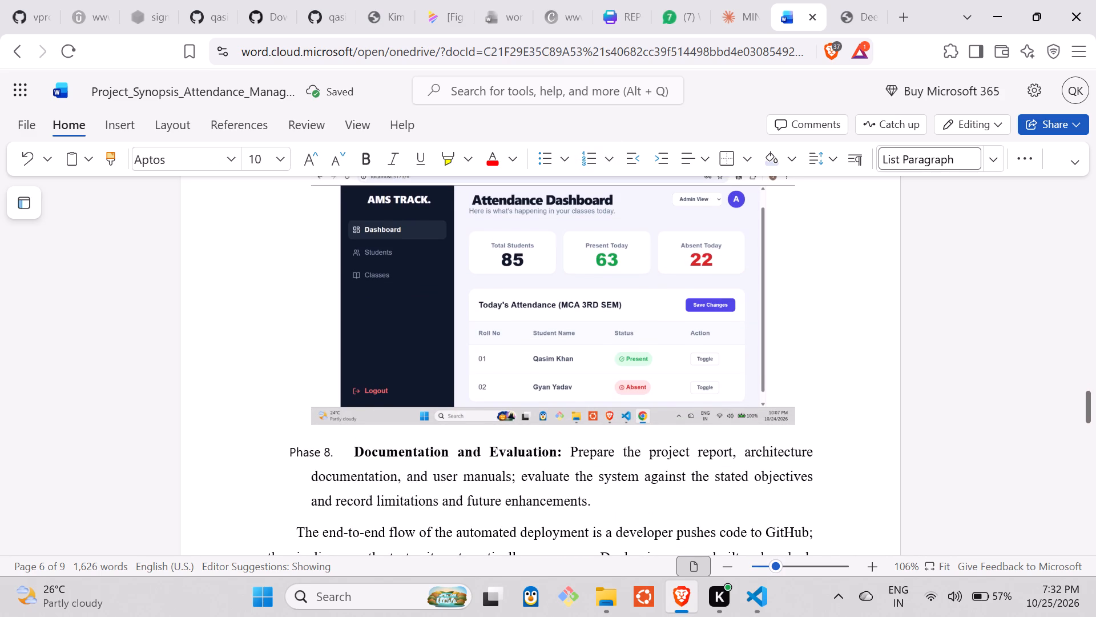
{"action": "left_click_drag", "start_coordinate": [775, 567], "coordinate": [768, 567]}
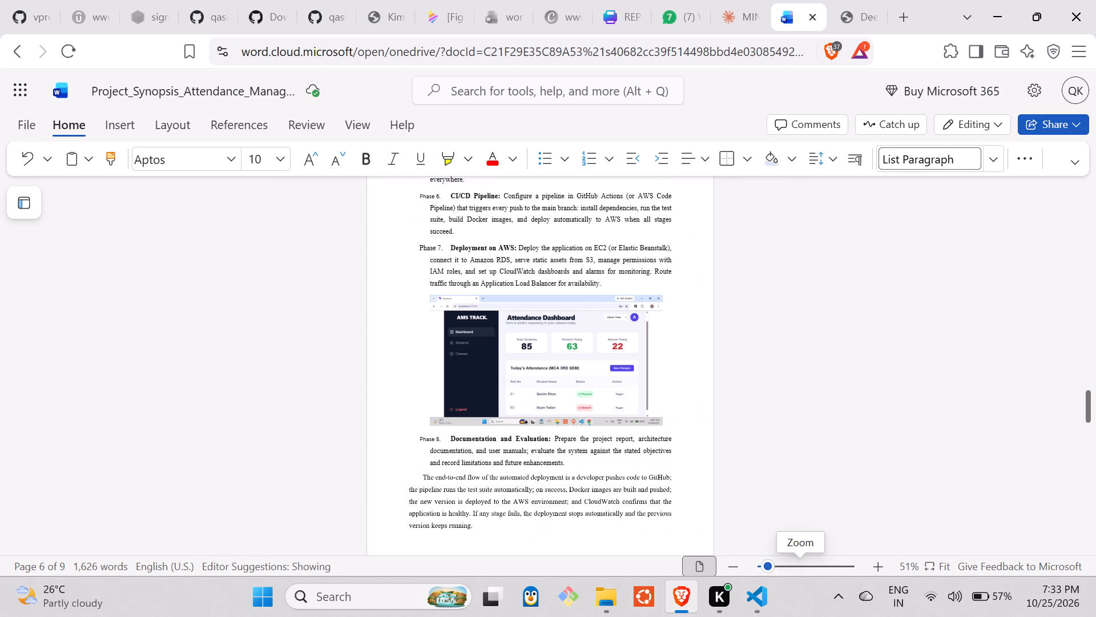
{"action": "scroll", "coordinate": [784, 370], "scroll_direction": "up", "scroll_amount": 2}
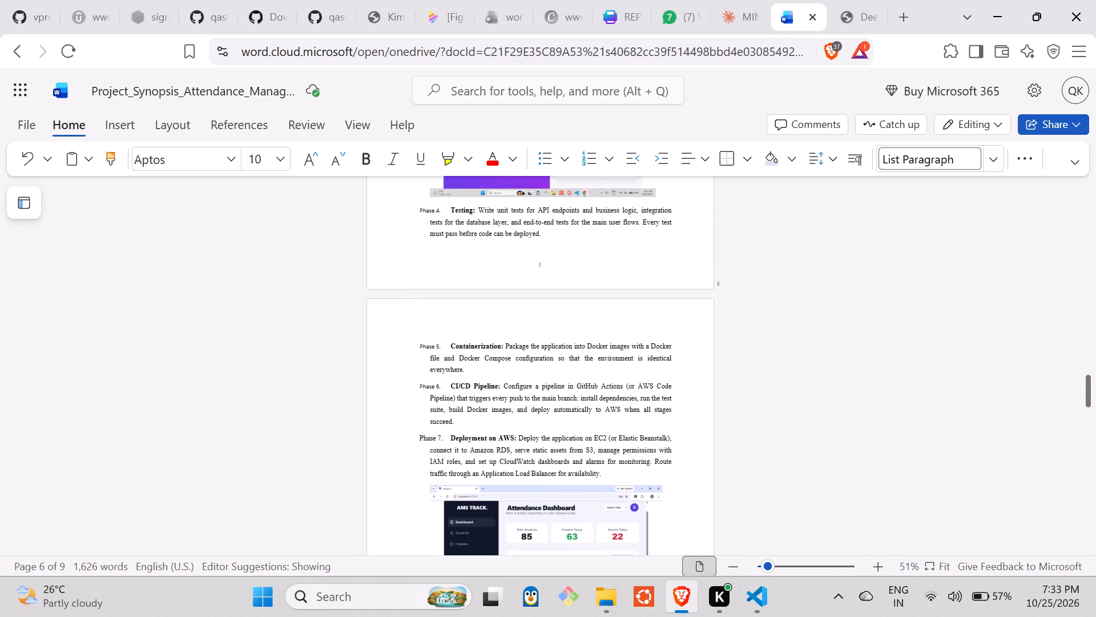
{"action": "scroll", "coordinate": [784, 370], "scroll_direction": "up", "scroll_amount": 4}
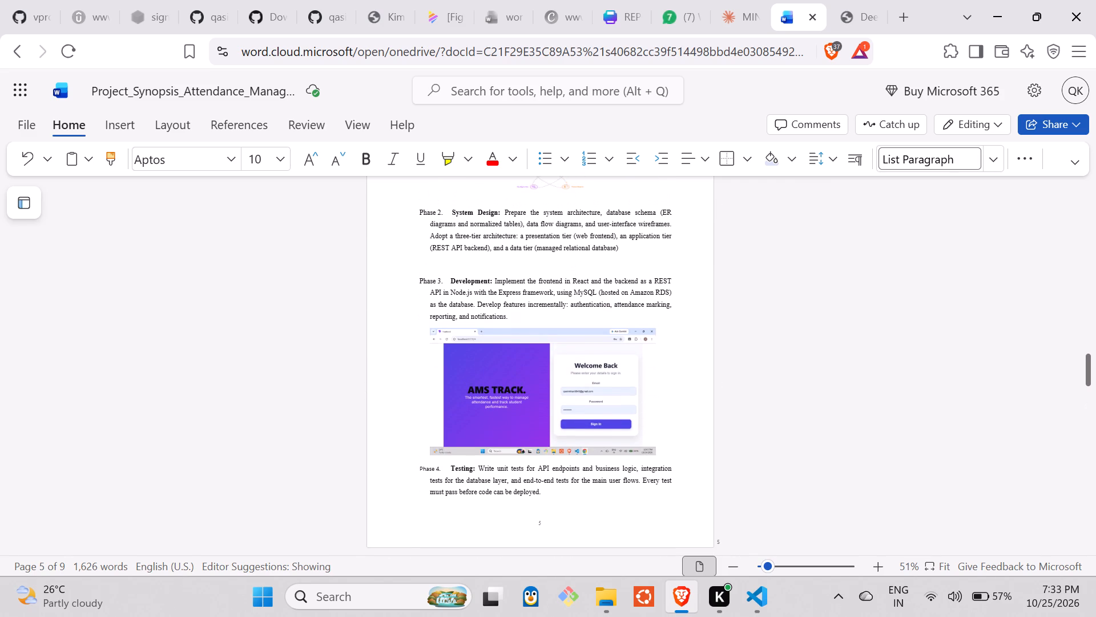
{"action": "scroll", "coordinate": [784, 370], "scroll_direction": "up", "scroll_amount": 1}
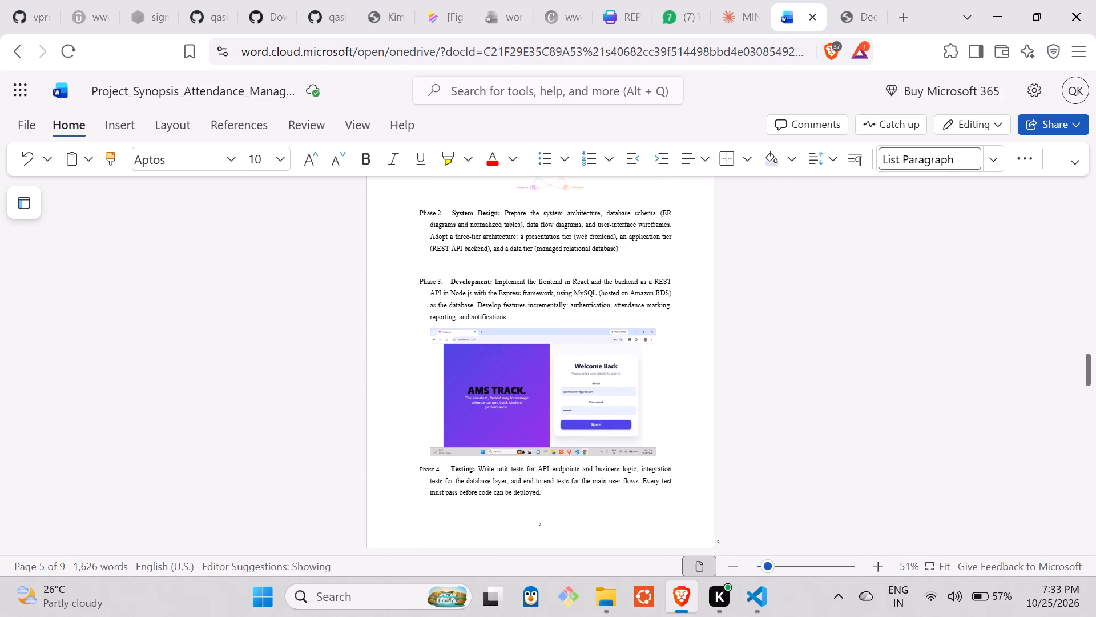
{"action": "scroll", "coordinate": [784, 370], "scroll_direction": "down", "scroll_amount": 3}
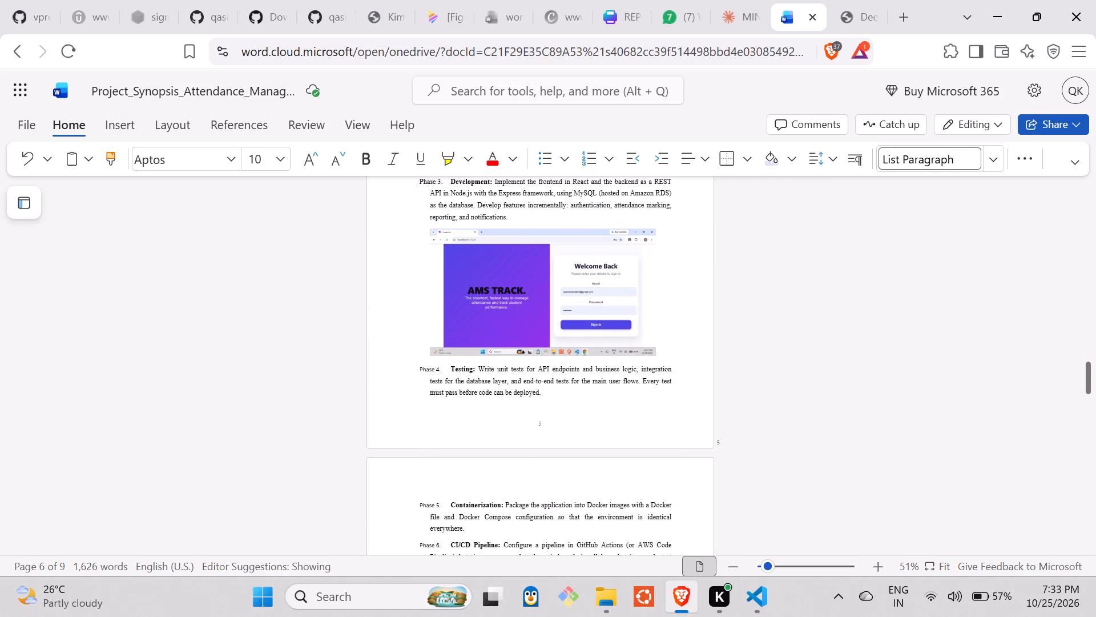
{"action": "scroll", "coordinate": [784, 370], "scroll_direction": "down", "scroll_amount": 4}
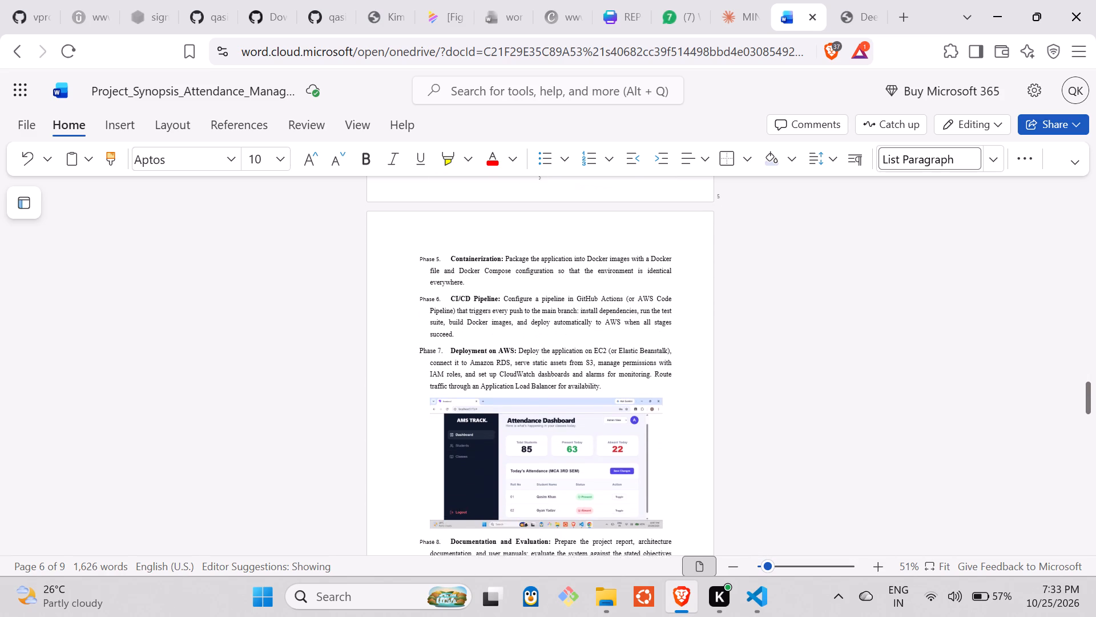
{"action": "scroll", "coordinate": [784, 370], "scroll_direction": "down", "scroll_amount": 2}
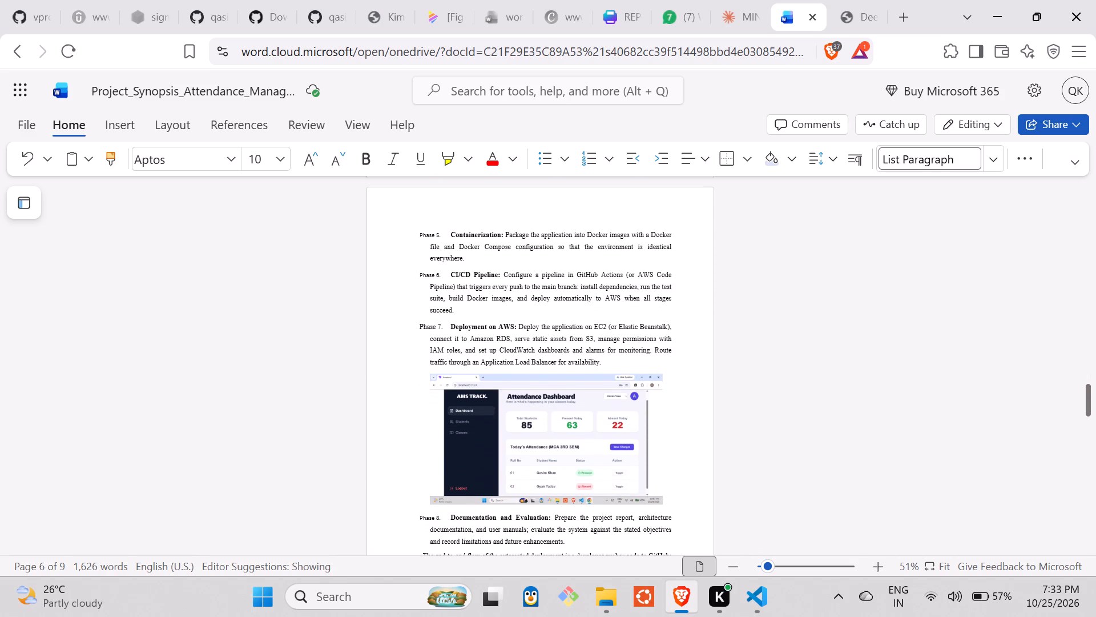
{"action": "scroll", "coordinate": [784, 370], "scroll_direction": "down", "scroll_amount": 1}
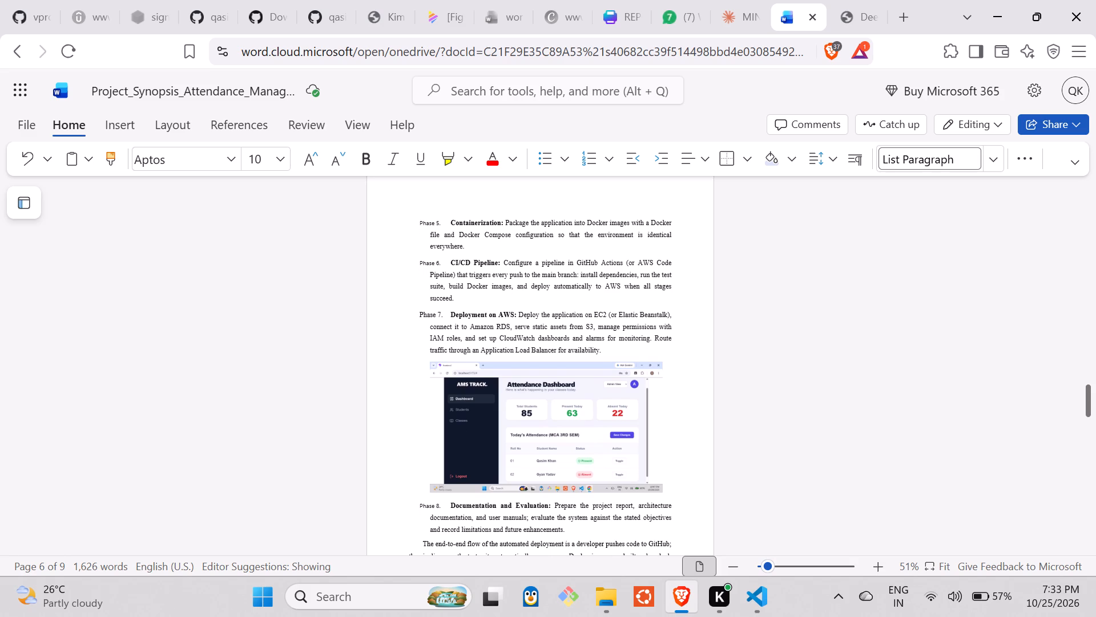
{"action": "scroll", "coordinate": [784, 370], "scroll_direction": "up", "scroll_amount": 4}
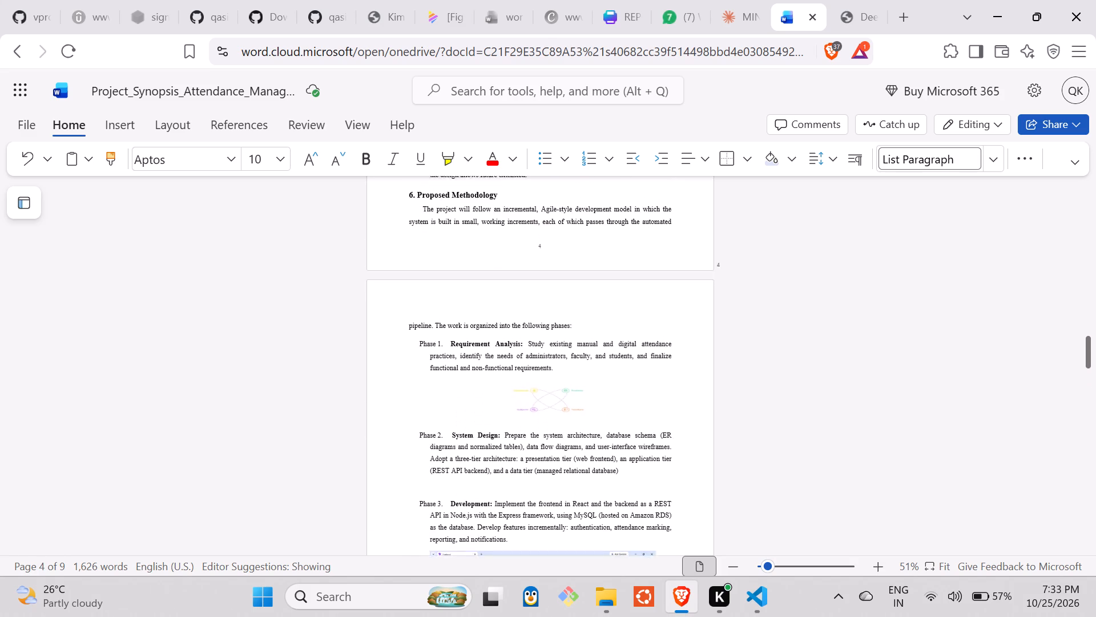
Review the page layout from the Objectives section through Scope of the Project to the first Proposed Methodology phases.
{"action": "scroll", "coordinate": [784, 370], "scroll_direction": "up", "scroll_amount": 2}
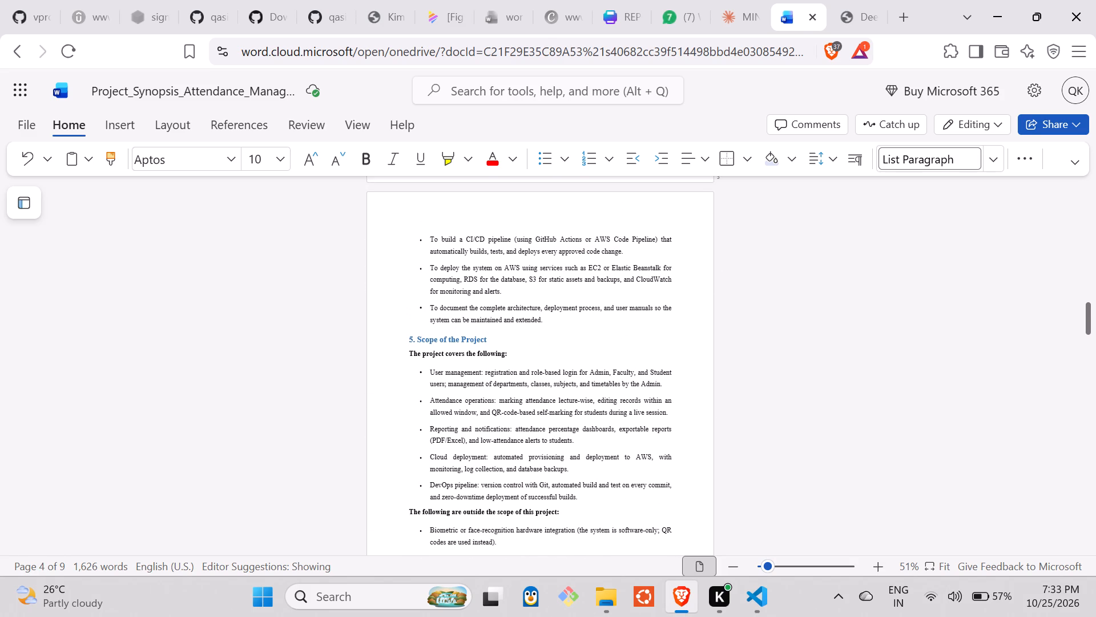
{"action": "scroll", "coordinate": [784, 370], "scroll_direction": "down", "scroll_amount": 2}
{"action": "scroll", "coordinate": [784, 370], "scroll_direction": "up", "scroll_amount": 1}
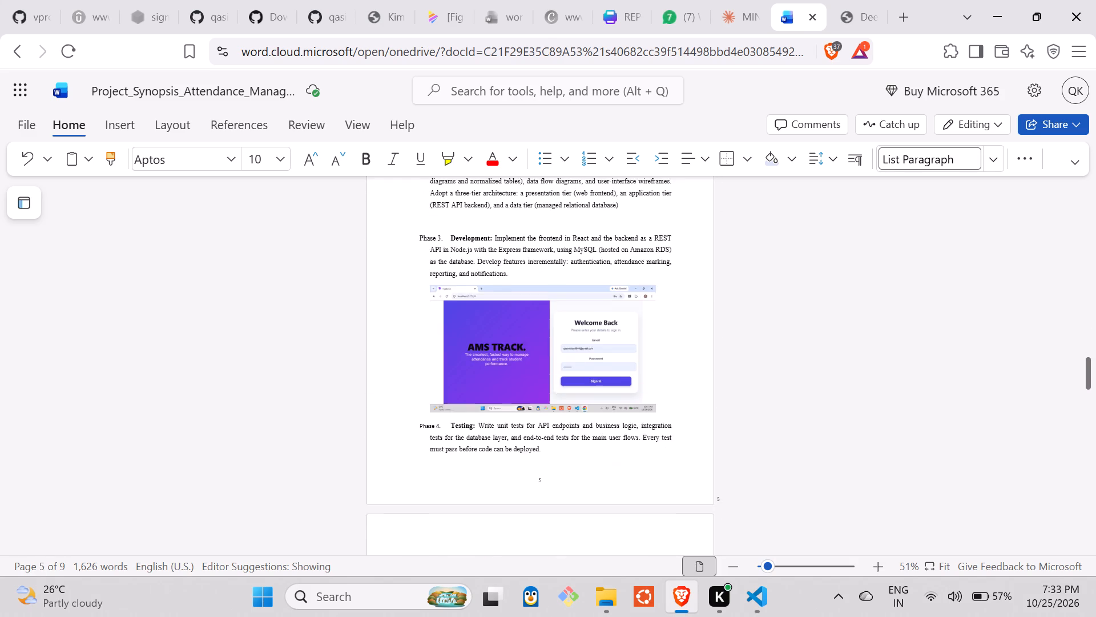
{"action": "scroll", "coordinate": [784, 370], "scroll_direction": "up", "scroll_amount": 1}
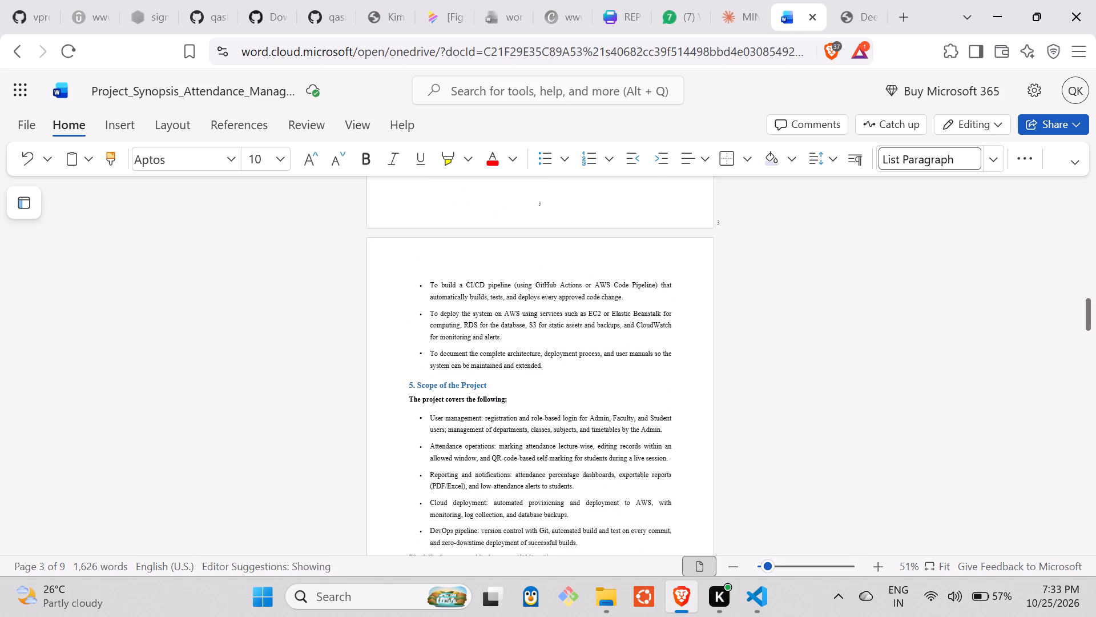
{"action": "scroll", "coordinate": [784, 370], "scroll_direction": "up", "scroll_amount": 2}
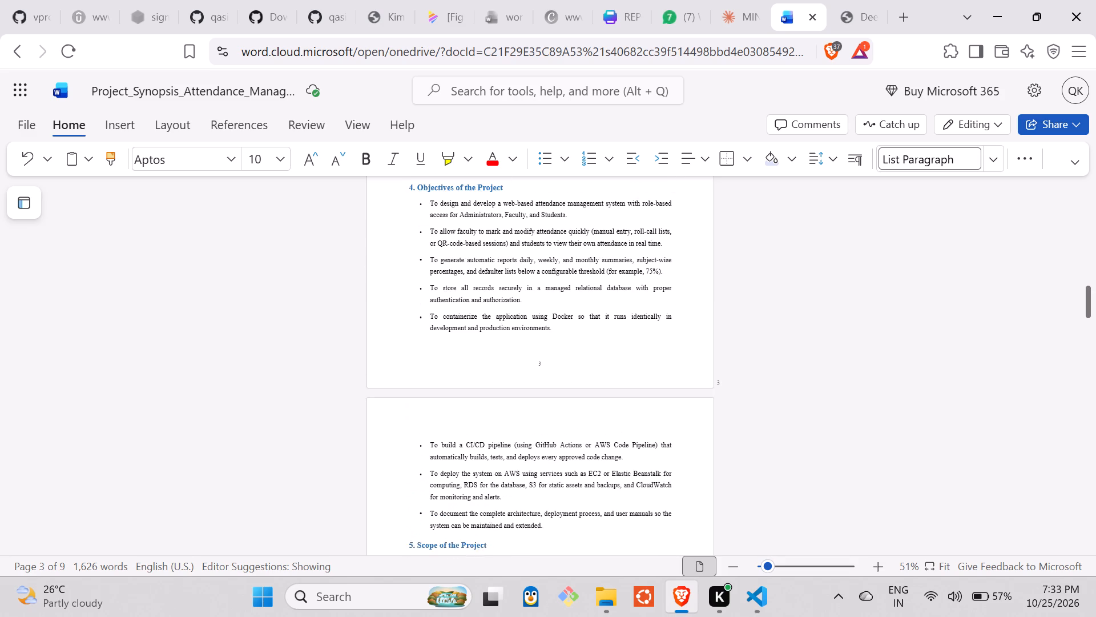
{"action": "scroll", "coordinate": [784, 370], "scroll_direction": "up", "scroll_amount": 2}
{"action": "scroll", "coordinate": [784, 370], "scroll_direction": "down", "scroll_amount": 1}
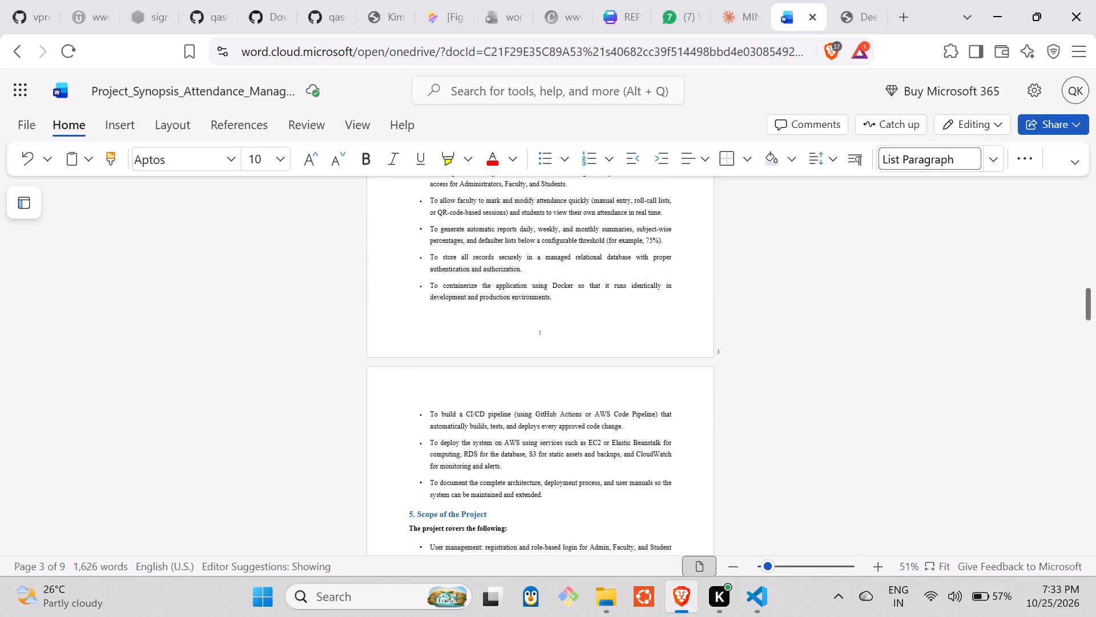
{"action": "scroll", "coordinate": [784, 370], "scroll_direction": "down", "scroll_amount": 3}
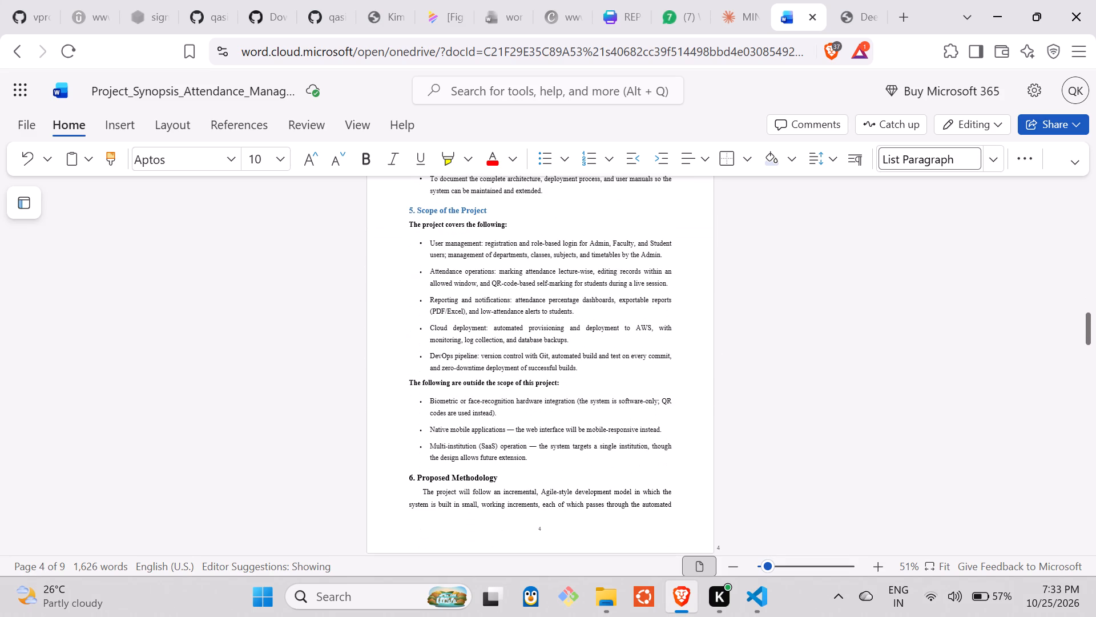
{"action": "scroll", "coordinate": [784, 370], "scroll_direction": "down", "scroll_amount": 1}
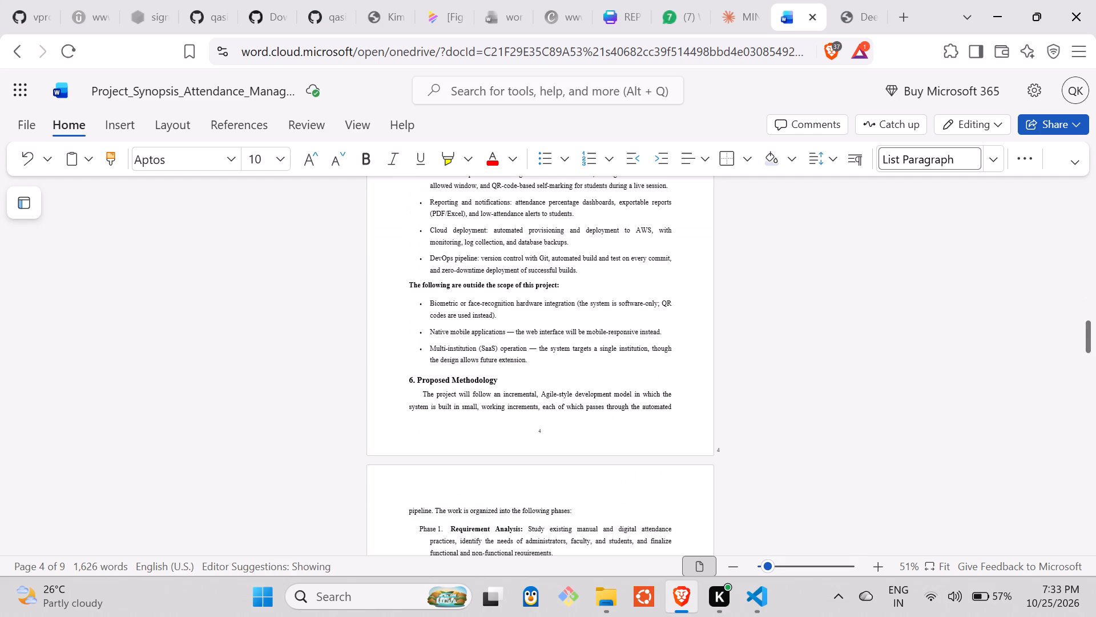
{"action": "scroll", "coordinate": [784, 370], "scroll_direction": "down", "scroll_amount": 3}
{"action": "scroll", "coordinate": [784, 370], "scroll_direction": "up", "scroll_amount": 1}
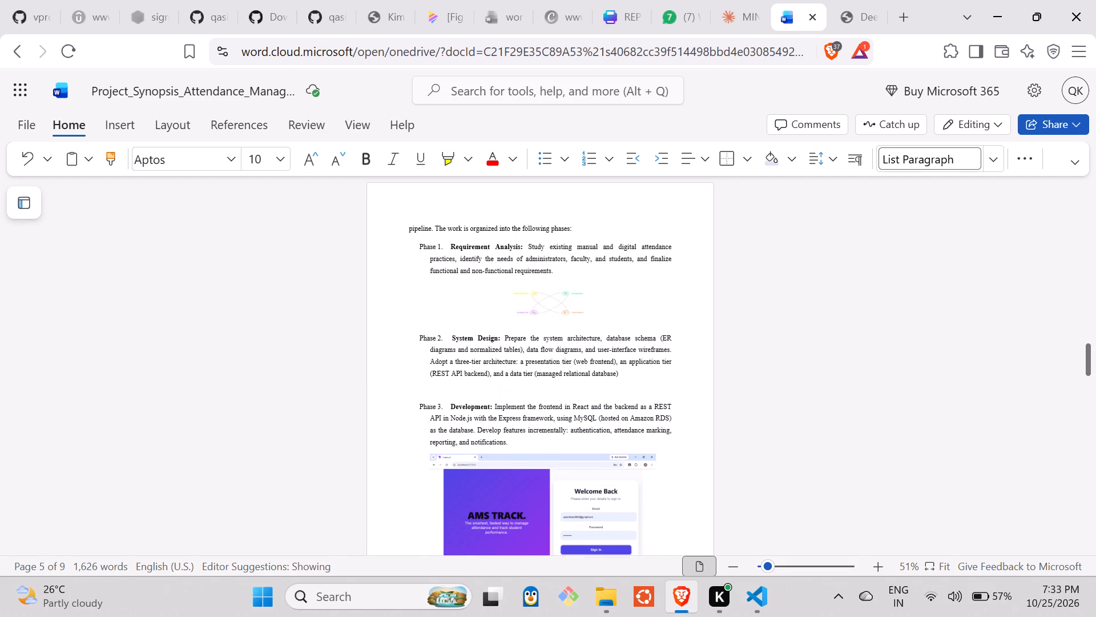
{"action": "scroll", "coordinate": [784, 370], "scroll_direction": "up", "scroll_amount": 1}
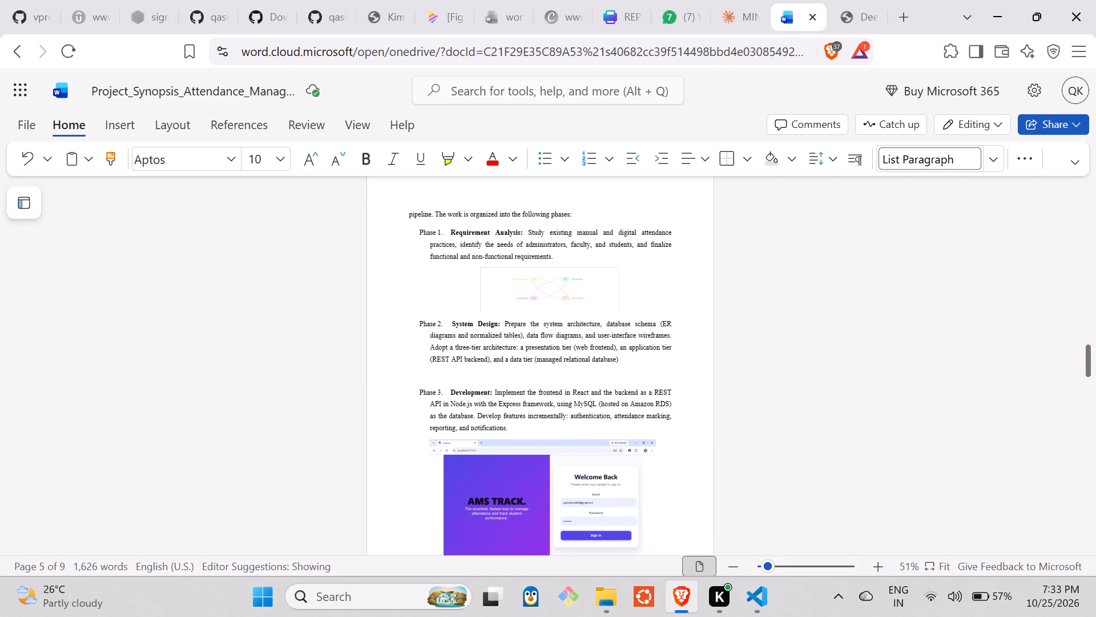
Move the diagram between the Phase 1 and Phase 2 paragraphs slightly left, keeping it directly below the Requirement Analysis text.
{"action": "left_click_drag", "start_coordinate": [549, 292], "coordinate": [524, 294]}
{"action": "left_click_drag", "start_coordinate": [524, 294], "coordinate": [504, 295]}
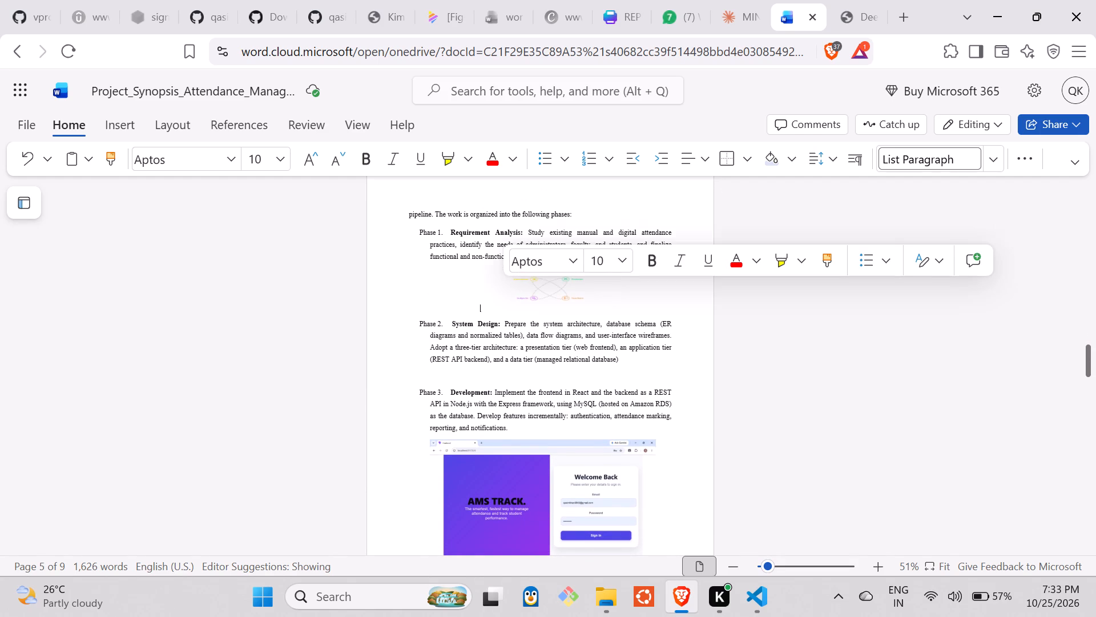
{"action": "left_click", "coordinate": [473, 296]}
{"action": "left_click_drag", "start_coordinate": [510, 297], "coordinate": [501, 297]}
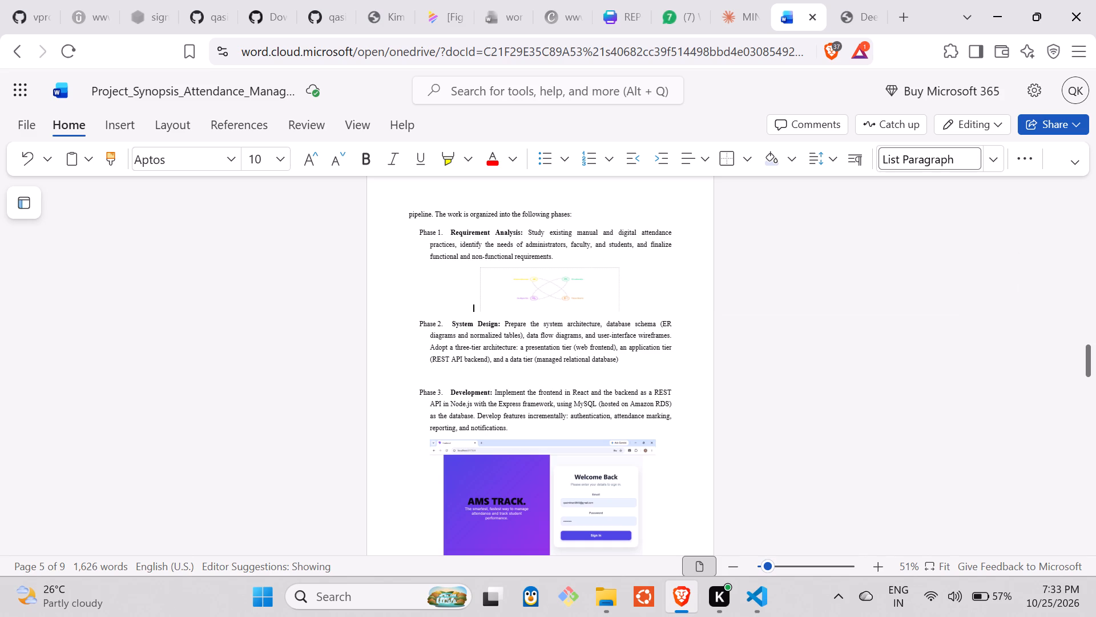
{"action": "left_click_drag", "start_coordinate": [501, 297], "coordinate": [469, 298]}
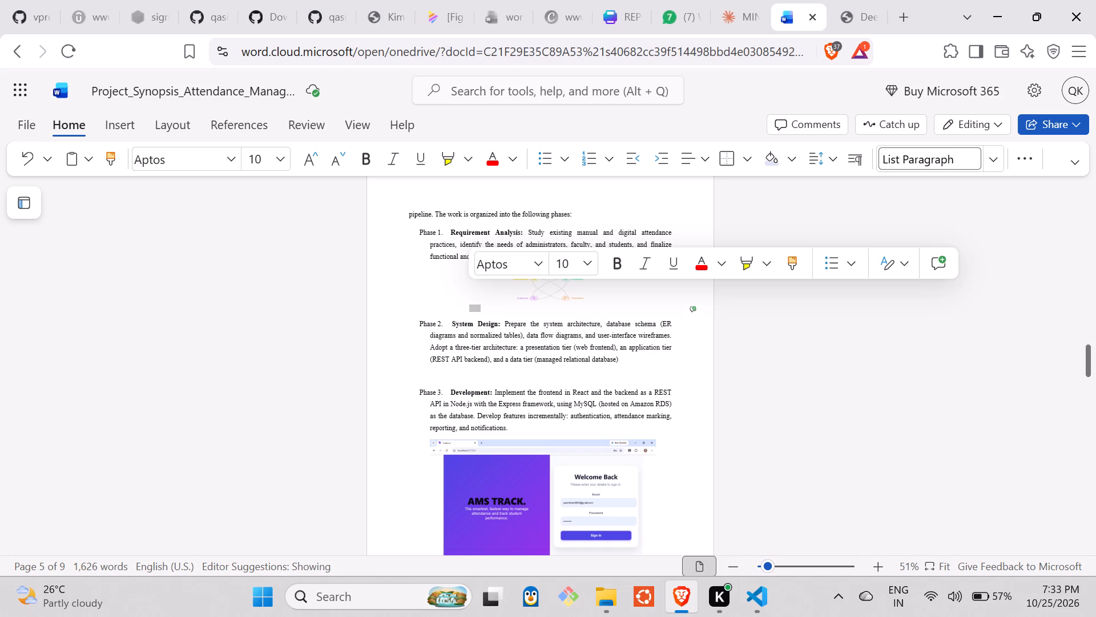
{"action": "left_click", "coordinate": [495, 298]}
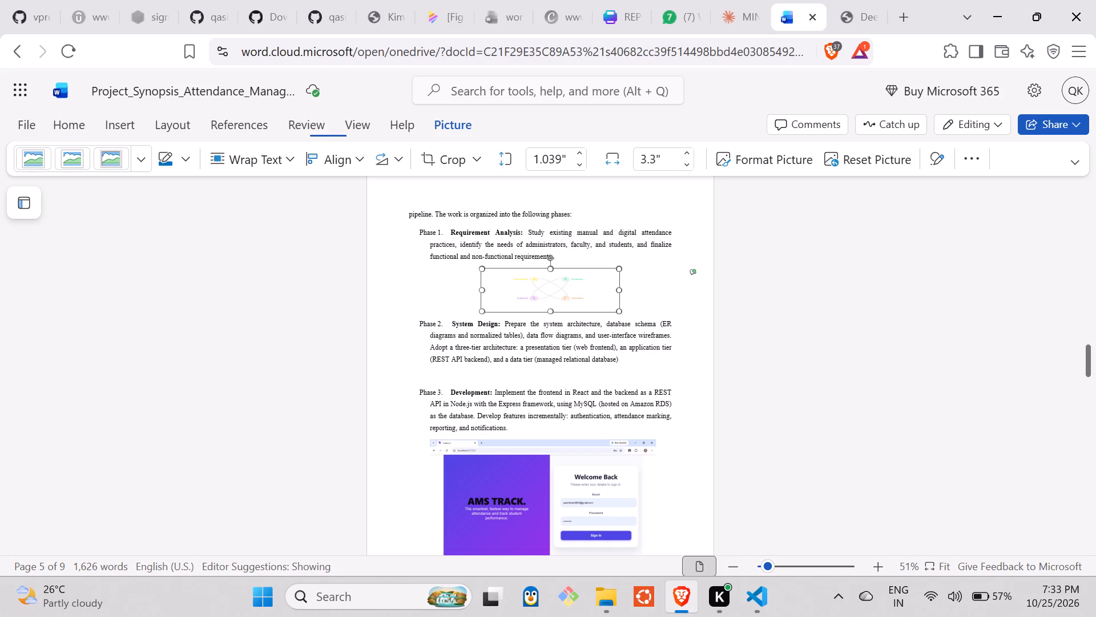
{"action": "left_click_drag", "start_coordinate": [495, 298], "coordinate": [474, 300]}
{"action": "left_click_drag", "start_coordinate": [474, 300], "coordinate": [470, 299]}
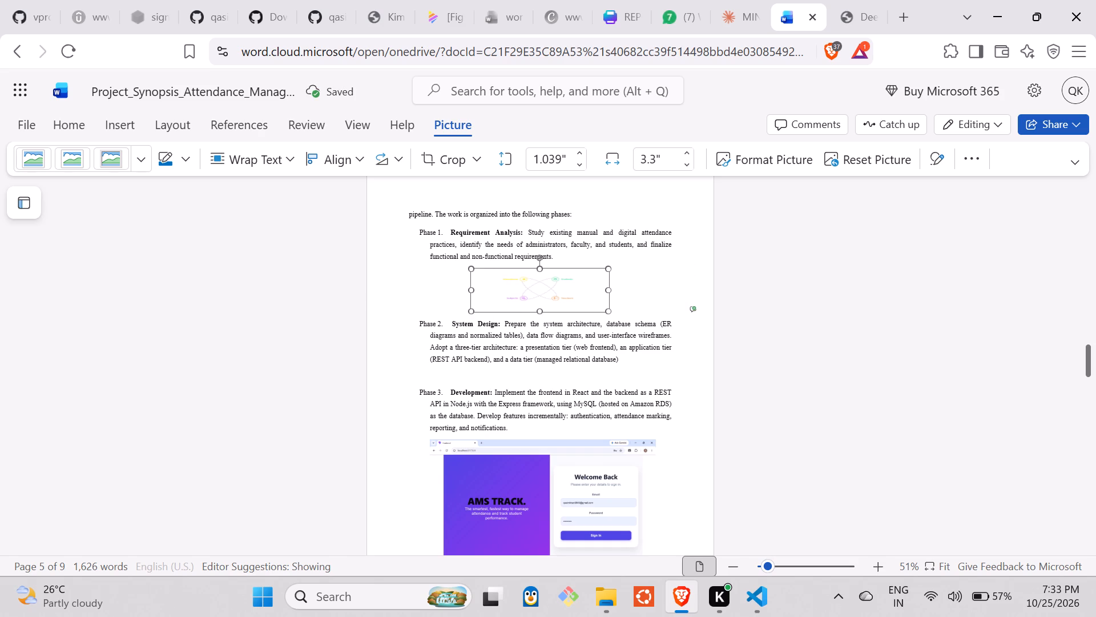
{"action": "left_click", "coordinate": [744, 318]}
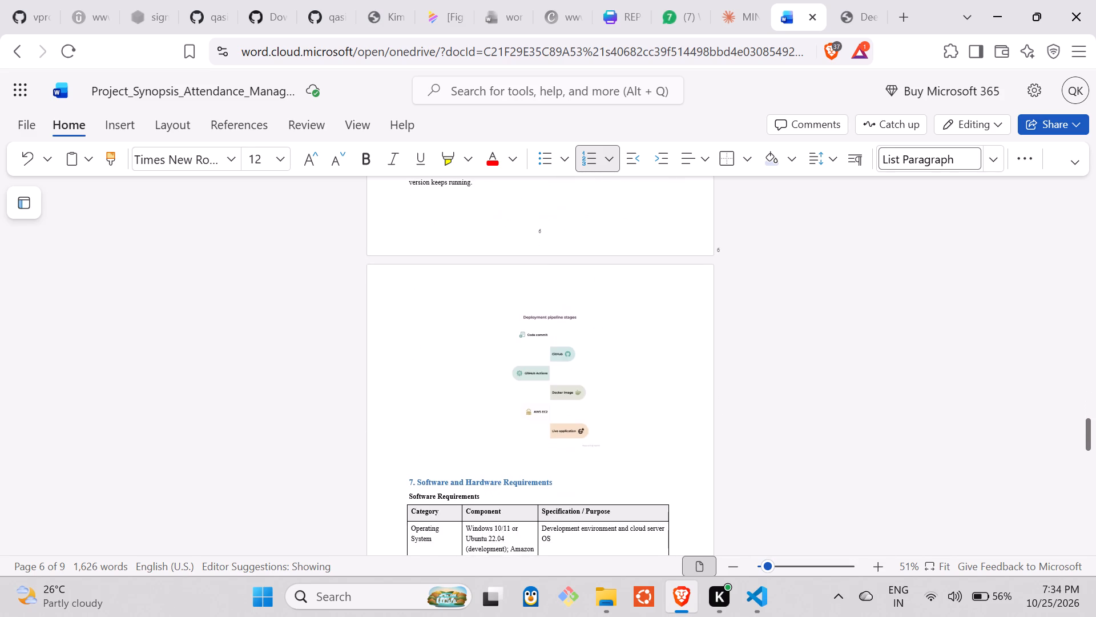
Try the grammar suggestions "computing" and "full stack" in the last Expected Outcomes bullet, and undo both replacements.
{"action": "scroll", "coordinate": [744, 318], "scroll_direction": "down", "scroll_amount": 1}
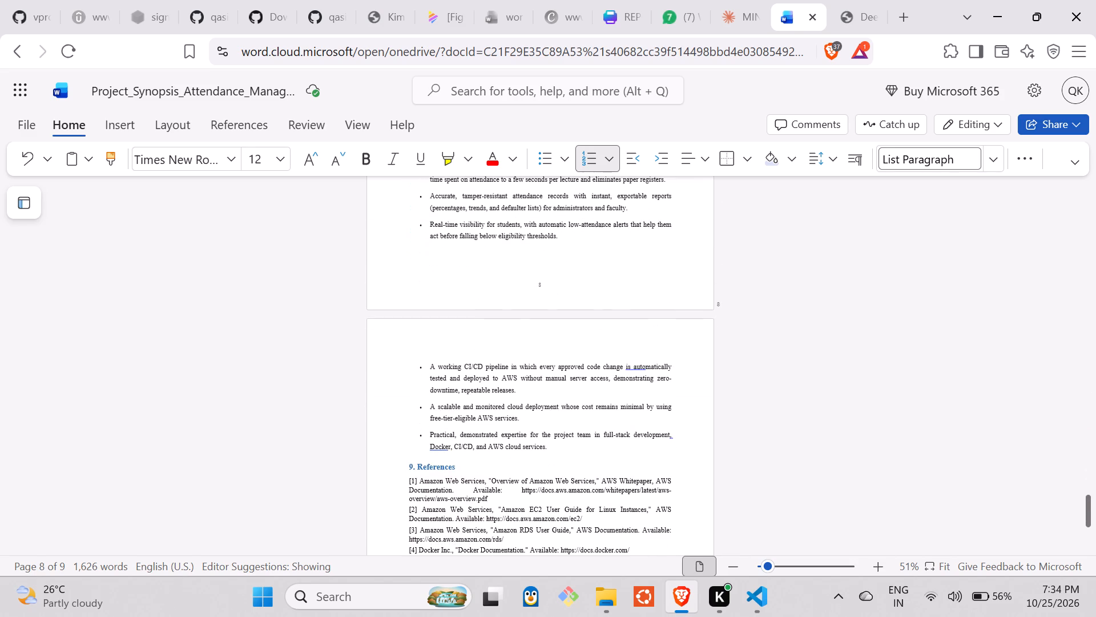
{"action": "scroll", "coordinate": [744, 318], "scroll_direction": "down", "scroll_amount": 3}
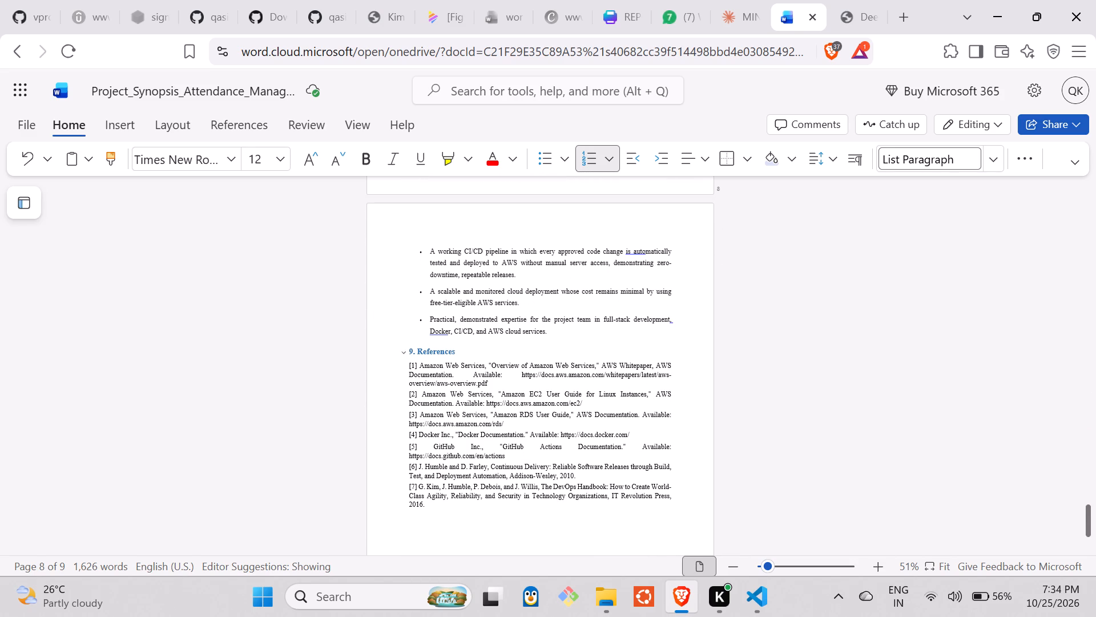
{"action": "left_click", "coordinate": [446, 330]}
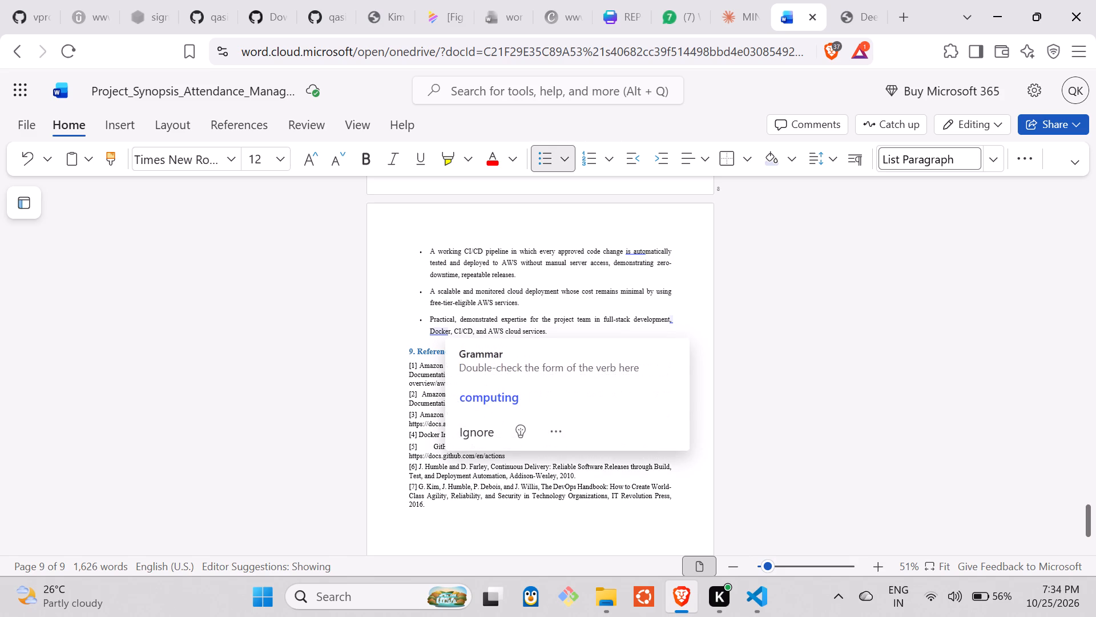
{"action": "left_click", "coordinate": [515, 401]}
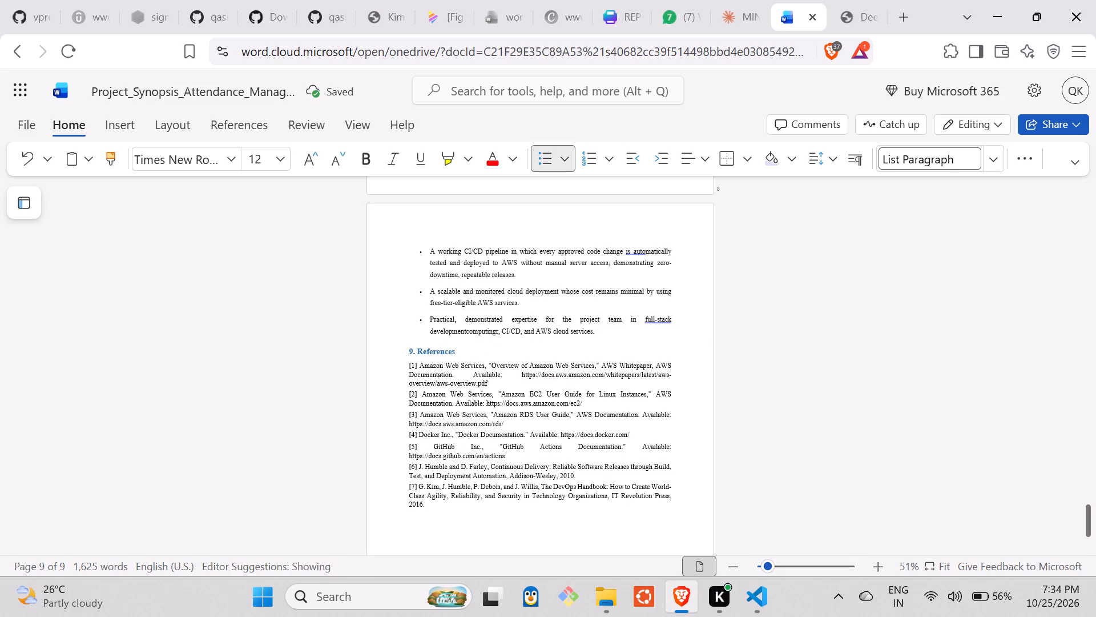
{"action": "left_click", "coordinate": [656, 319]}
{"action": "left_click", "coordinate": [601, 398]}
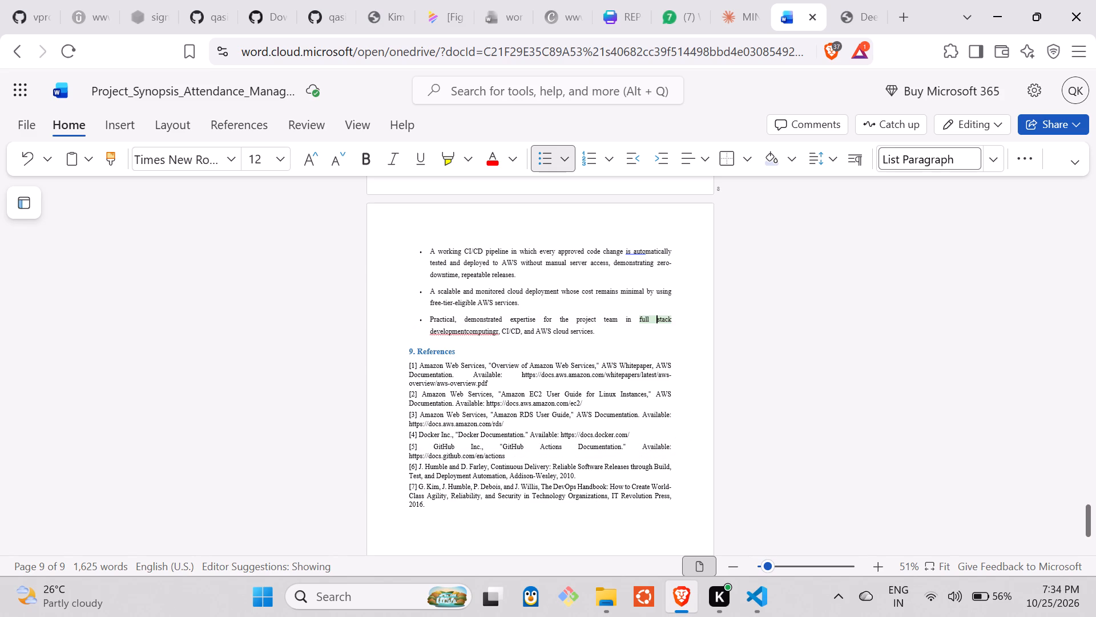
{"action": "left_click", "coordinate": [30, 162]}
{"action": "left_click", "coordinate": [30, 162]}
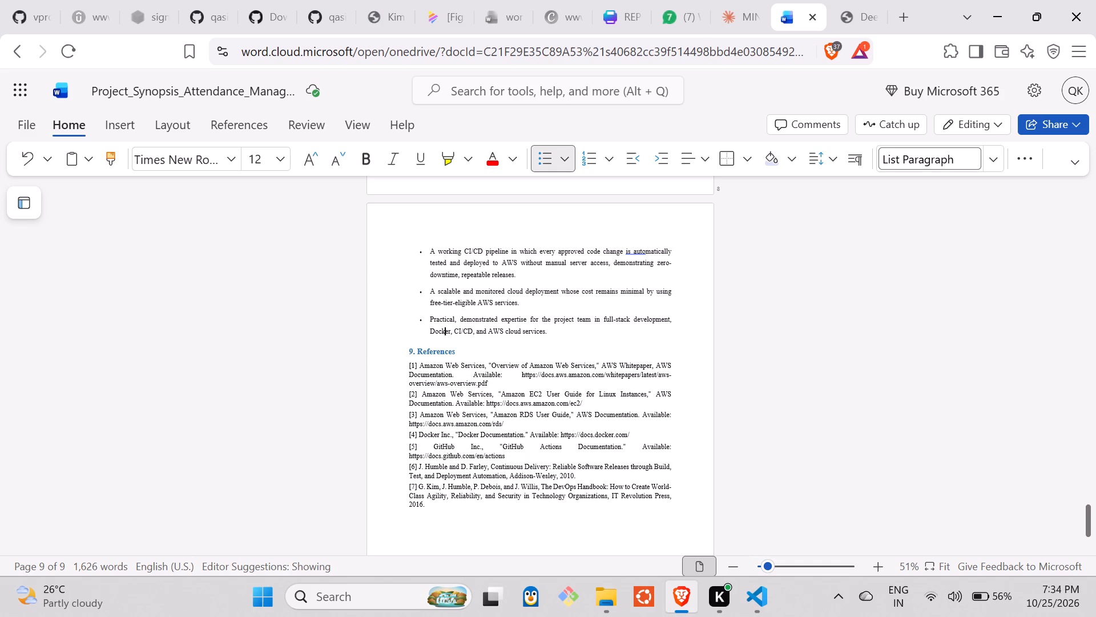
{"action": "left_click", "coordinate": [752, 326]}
Review the layout from the References back through the requirements tables and deployment pipeline diagram to the Proposed Methodology phases and screenshots.
{"action": "scroll", "coordinate": [752, 326], "scroll_direction": "down", "scroll_amount": 1}
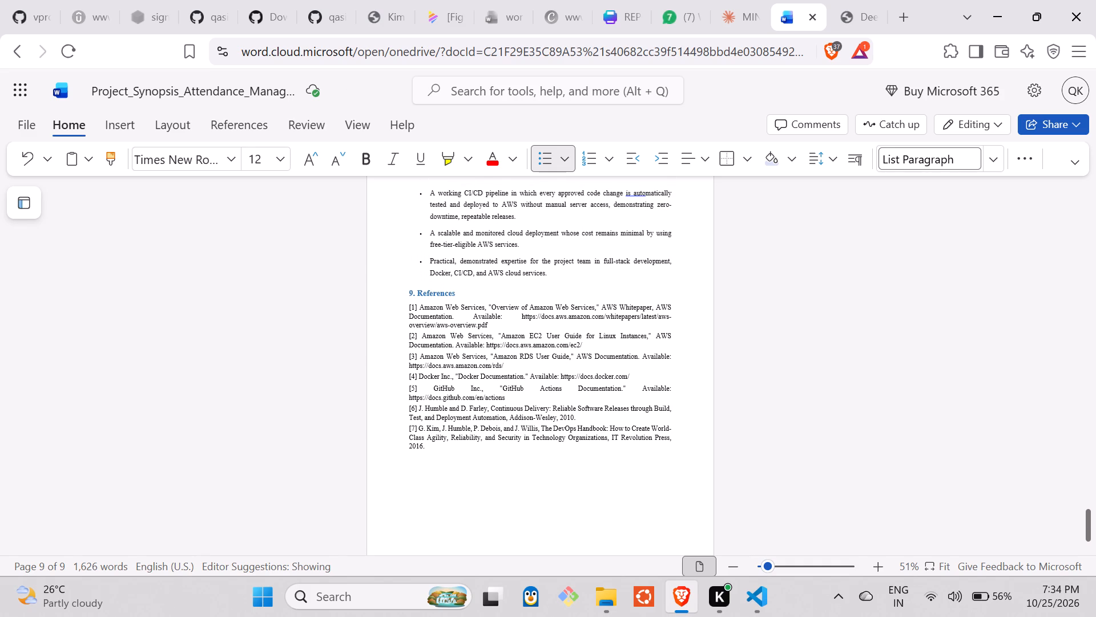
{"action": "scroll", "coordinate": [680, 294], "scroll_direction": "up", "scroll_amount": 4}
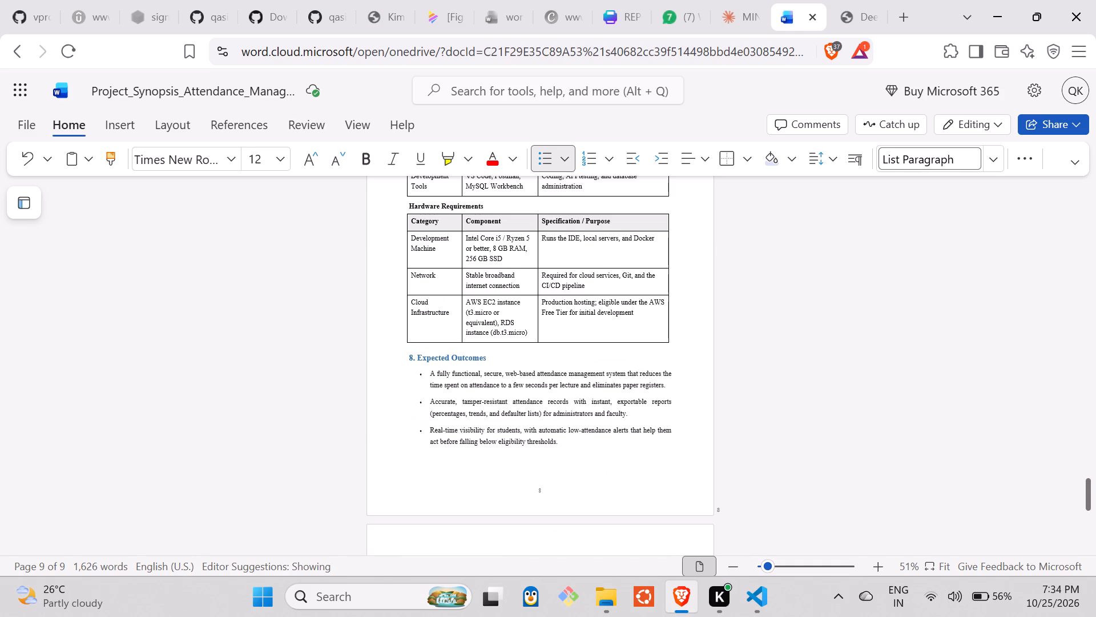
{"action": "scroll", "coordinate": [680, 294], "scroll_direction": "up", "scroll_amount": 4}
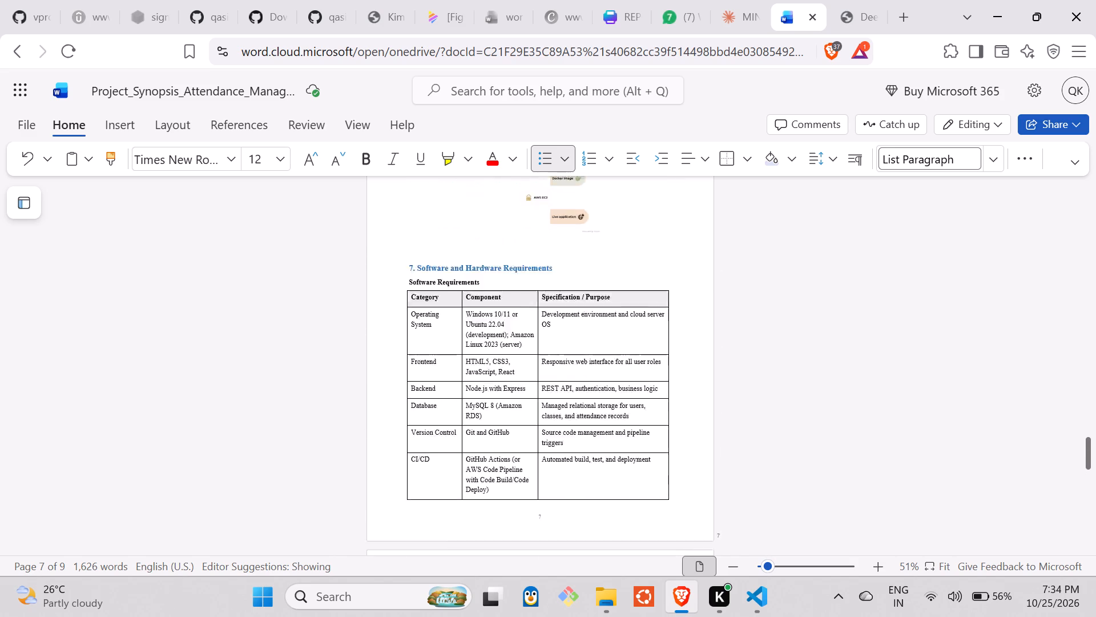
{"action": "scroll", "coordinate": [680, 294], "scroll_direction": "up", "scroll_amount": 4}
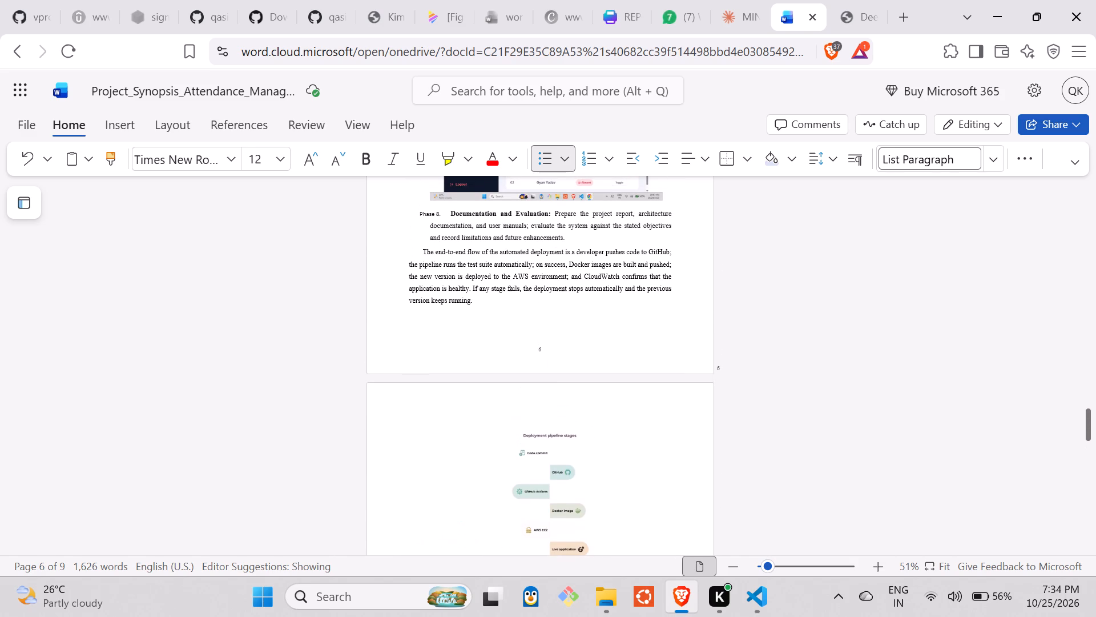
{"action": "scroll", "coordinate": [680, 294], "scroll_direction": "up", "scroll_amount": 1}
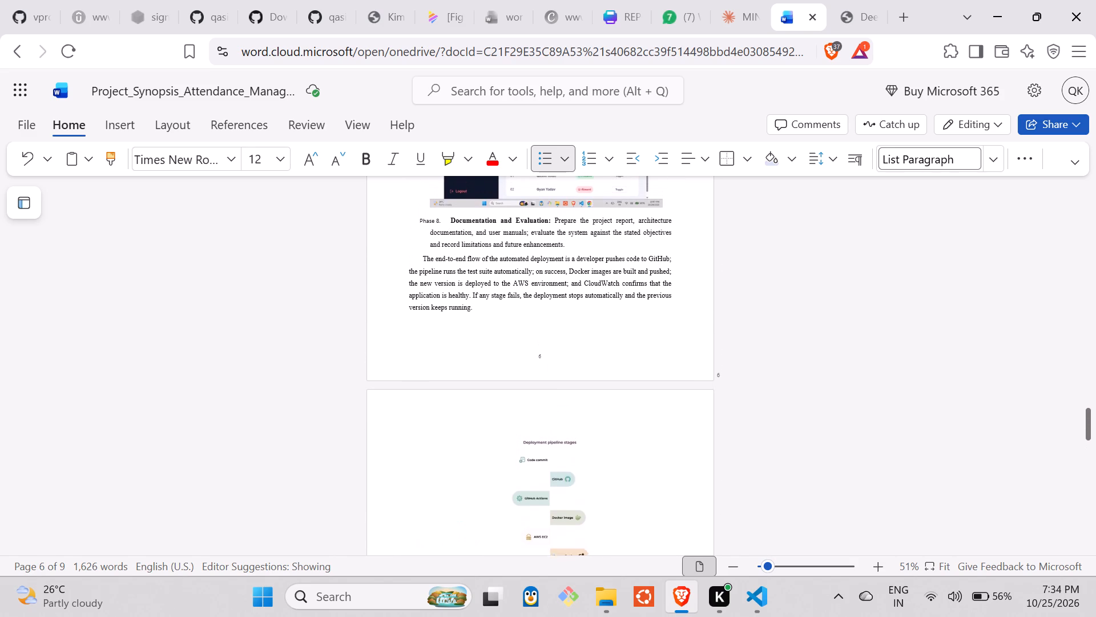
{"action": "scroll", "coordinate": [680, 294], "scroll_direction": "up", "scroll_amount": 2}
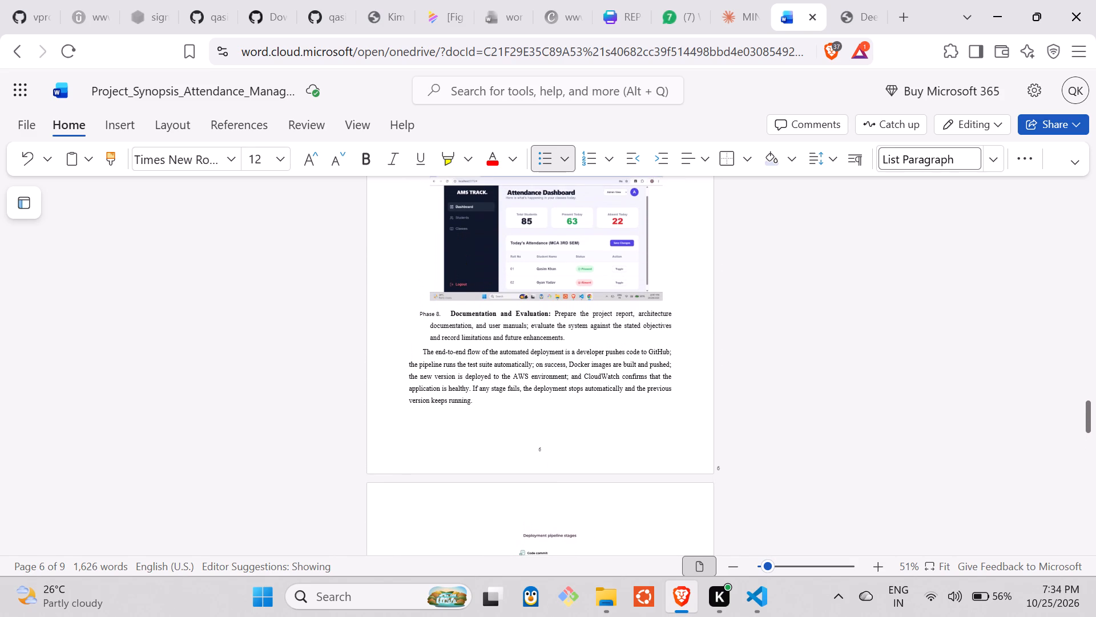
{"action": "scroll", "coordinate": [680, 294], "scroll_direction": "up", "scroll_amount": 1}
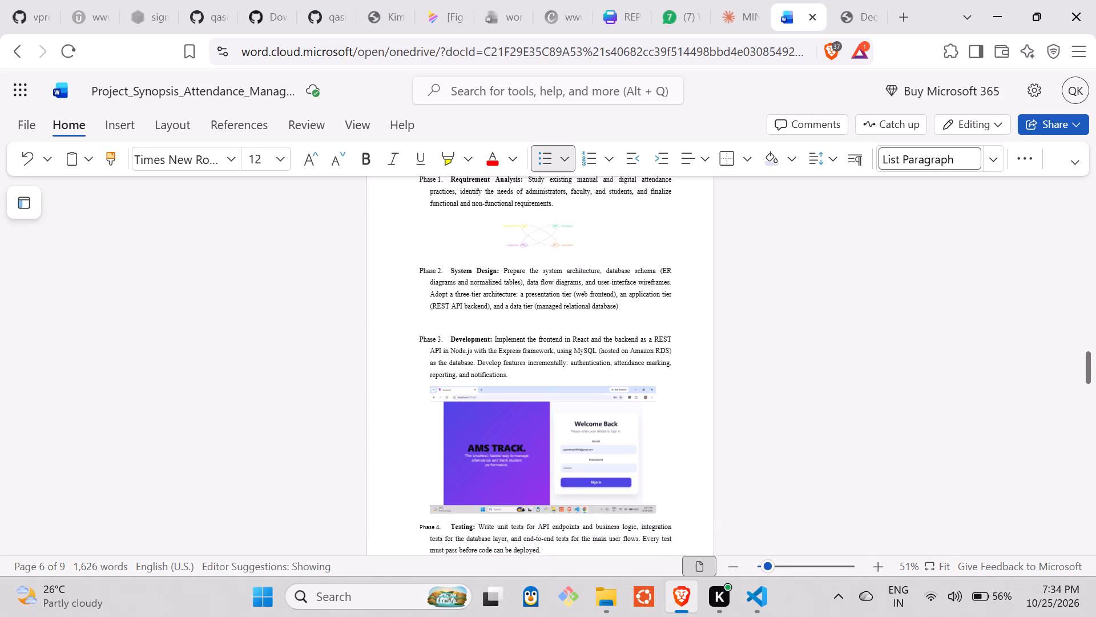
{"action": "scroll", "coordinate": [680, 294], "scroll_direction": "down", "scroll_amount": 2}
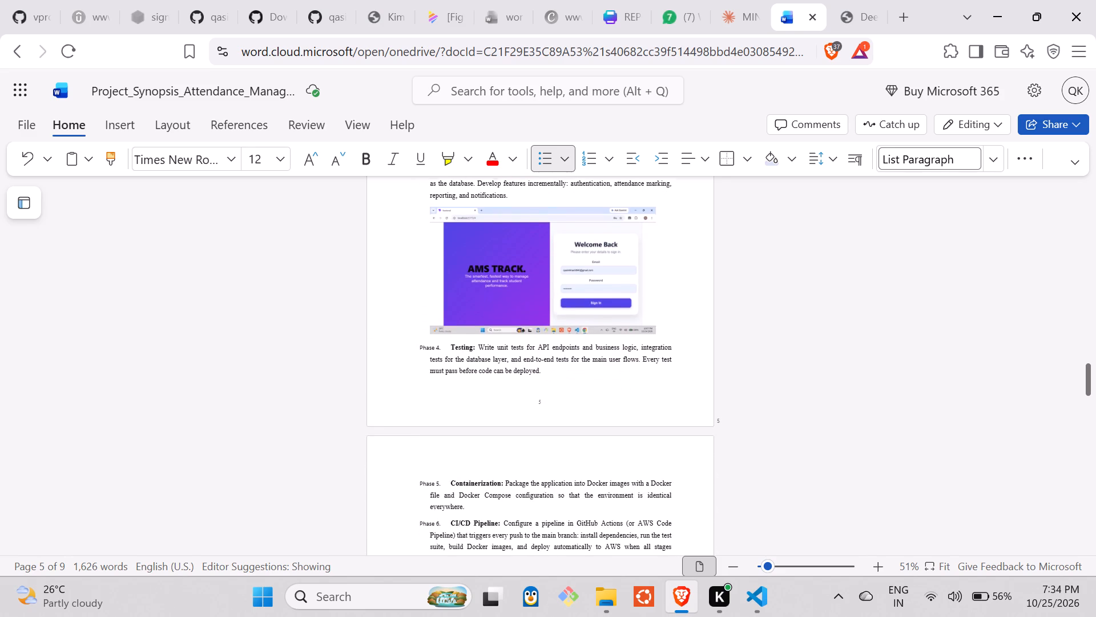
{"action": "scroll", "coordinate": [680, 294], "scroll_direction": "down", "scroll_amount": 2}
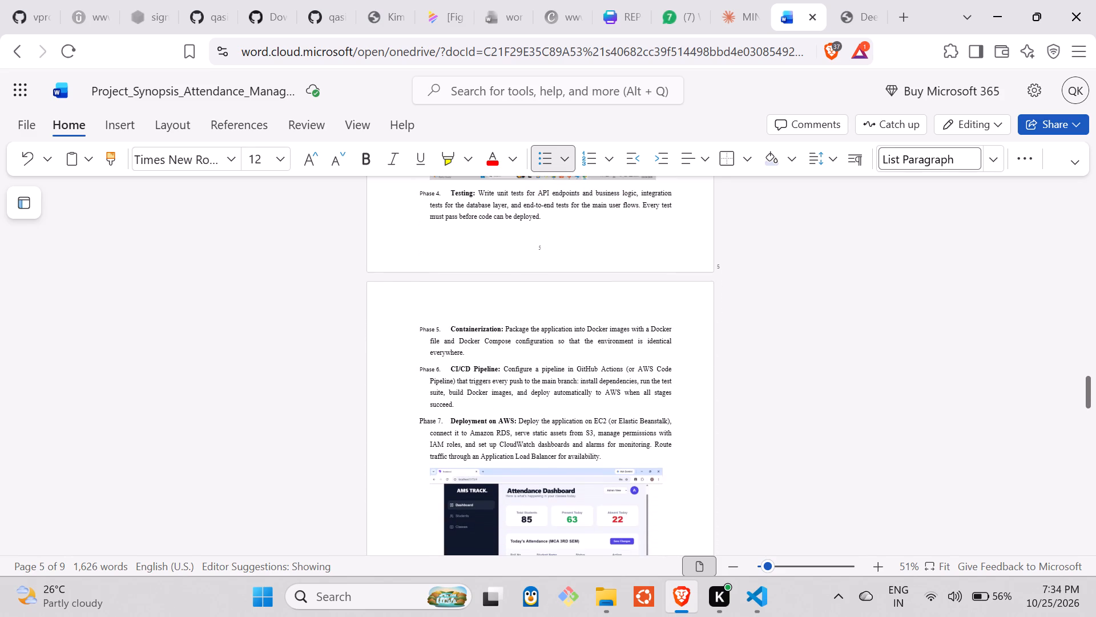
{"action": "scroll", "coordinate": [680, 294], "scroll_direction": "down", "scroll_amount": 3}
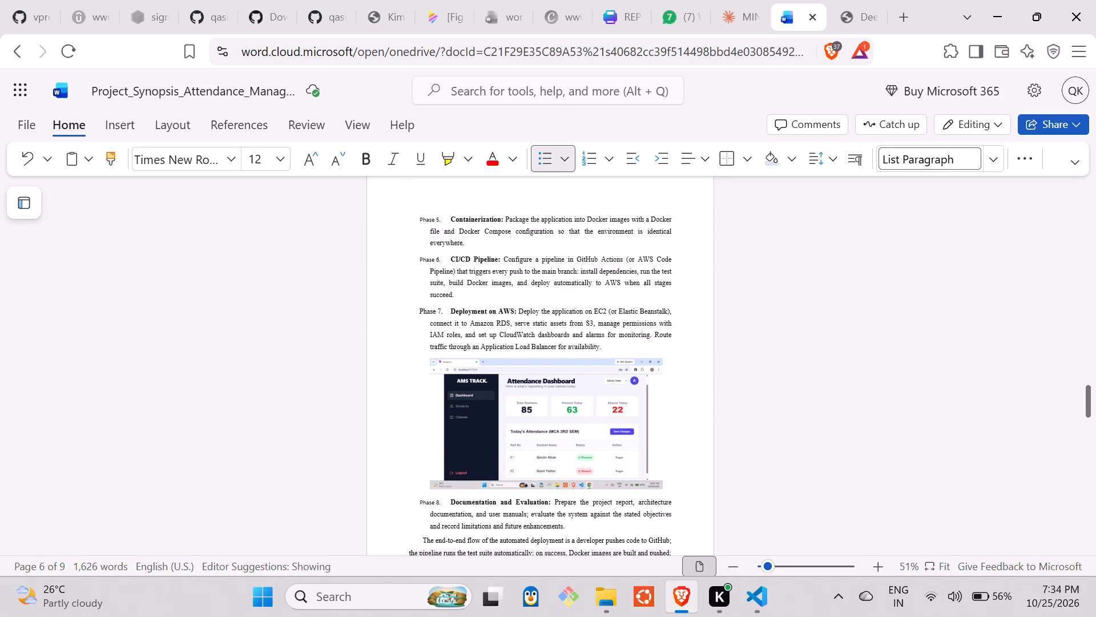
{"action": "scroll", "coordinate": [680, 294], "scroll_direction": "down", "scroll_amount": 3}
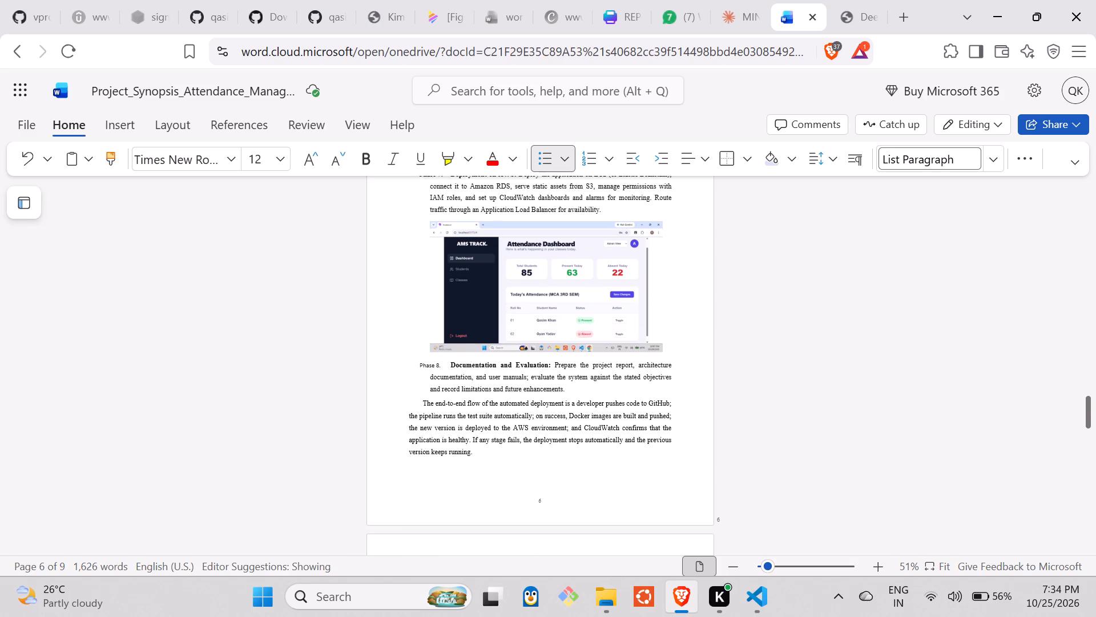
Review the layout from the last Proposed Methodology phases through the deployment pipeline diagram and requirements tables to the References.
{"action": "scroll", "coordinate": [680, 294], "scroll_direction": "down", "scroll_amount": 3}
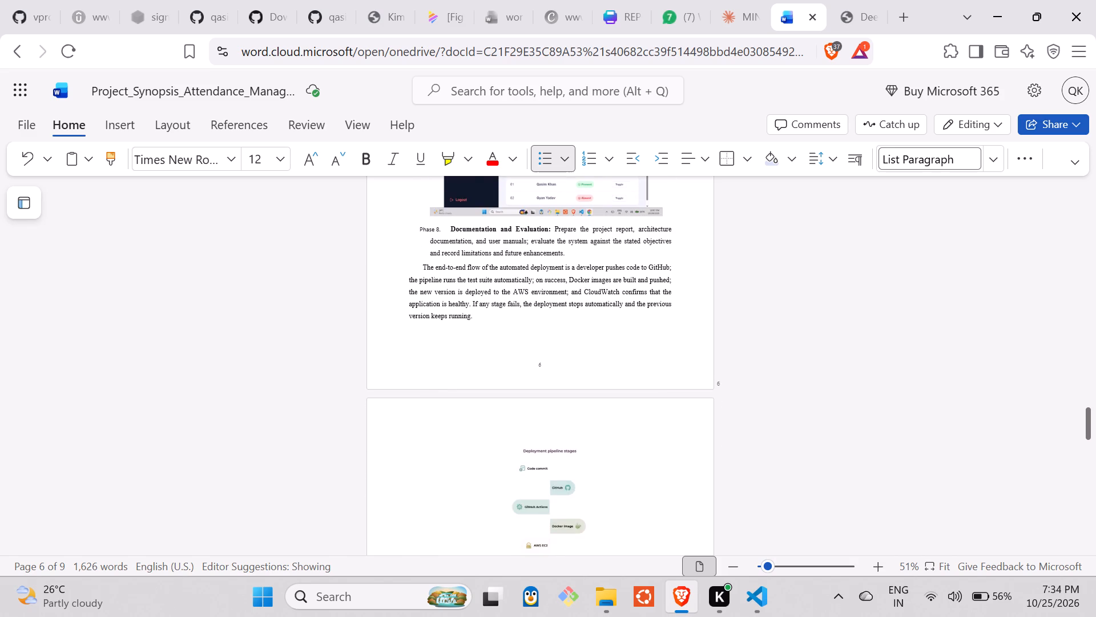
{"action": "scroll", "coordinate": [680, 294], "scroll_direction": "down", "scroll_amount": 3}
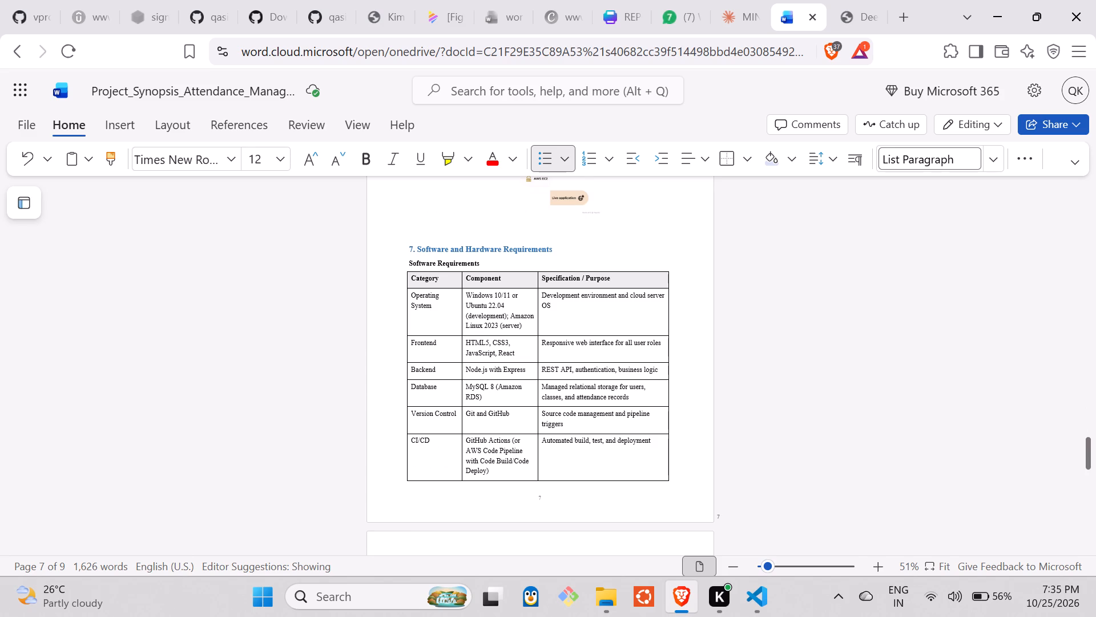
{"action": "scroll", "coordinate": [680, 294], "scroll_direction": "down", "scroll_amount": 5}
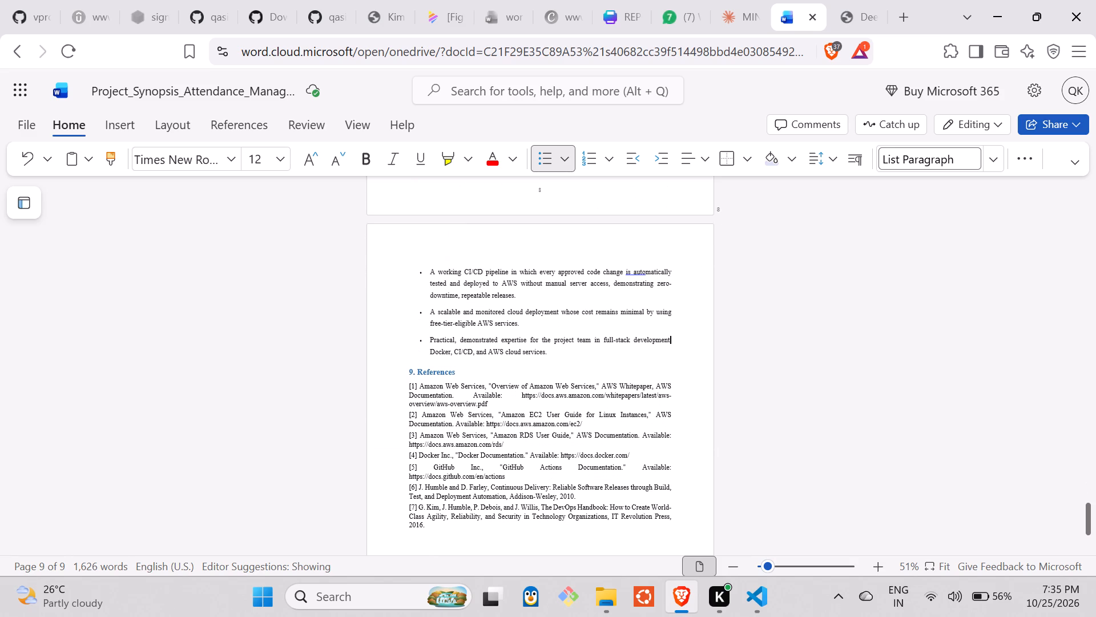
{"action": "scroll", "coordinate": [680, 294], "scroll_direction": "down", "scroll_amount": 1}
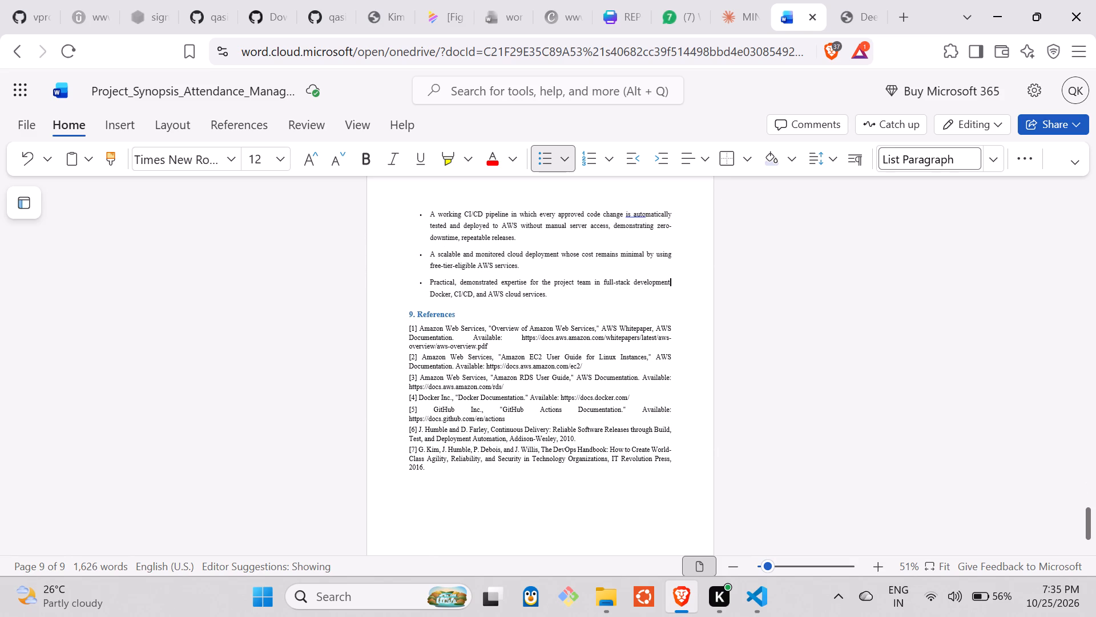
Delete the bracketed numbers [7] and [6] from the start of the last two entries under 9. References.
{"action": "left_click_drag", "start_coordinate": [765, 563], "coordinate": [773, 563]}
{"action": "scroll", "coordinate": [334, 452], "scroll_direction": "down", "scroll_amount": 1}
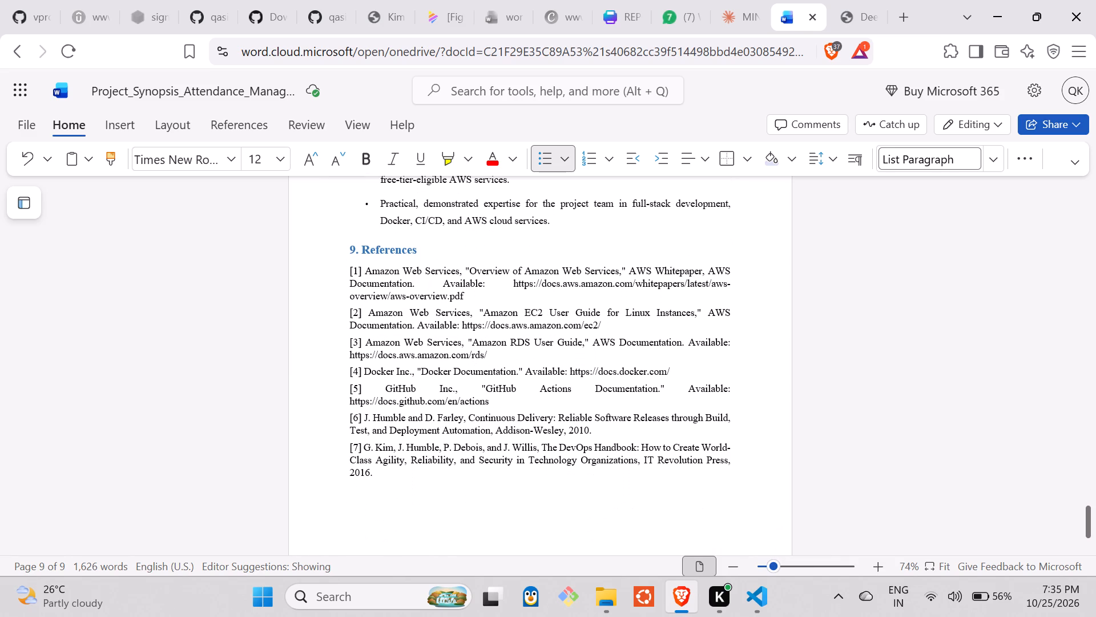
{"action": "left_click", "coordinate": [367, 450]}
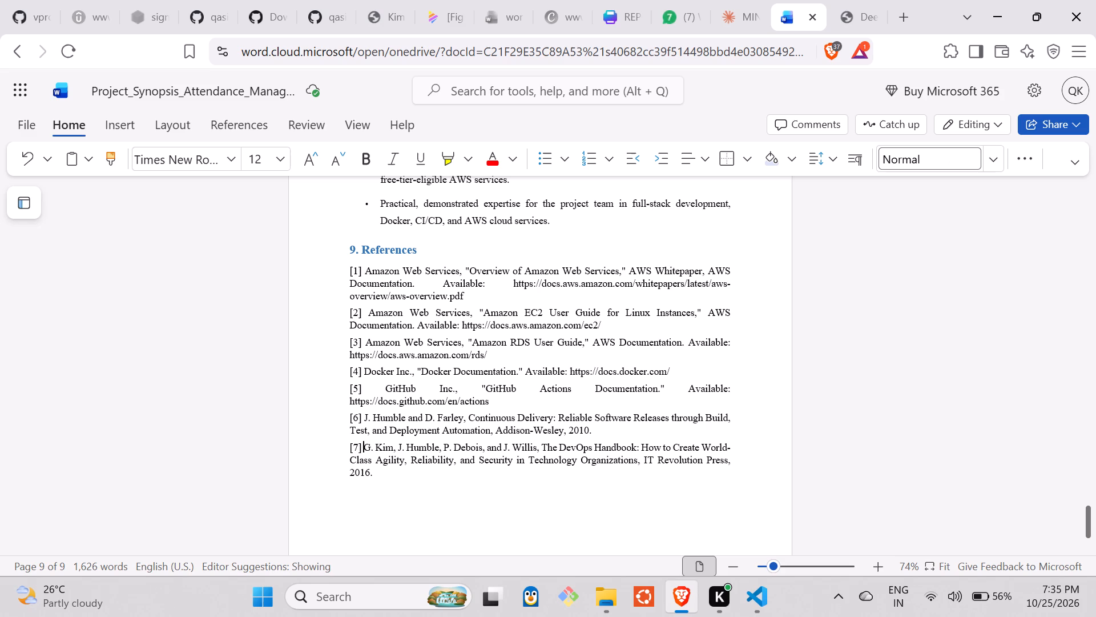
{"action": "key", "text": "Left"}
{"action": "key", "text": "BackSpace"}
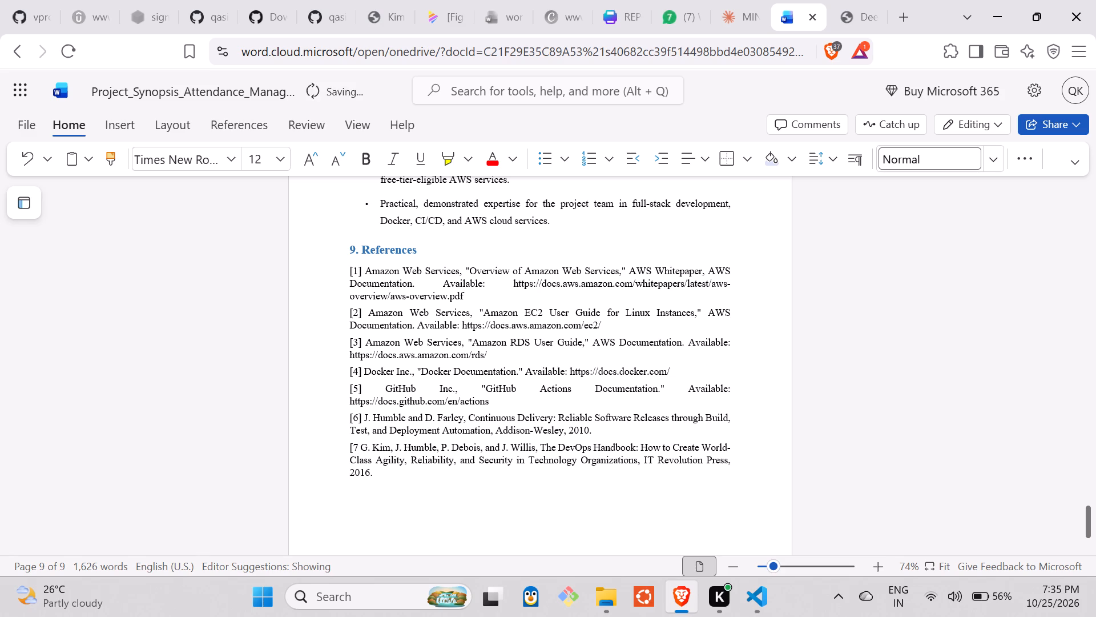
{"action": "key", "text": "BackSpace"}
{"action": "key", "text": "BackSpace"}
{"action": "key", "text": "Up"}
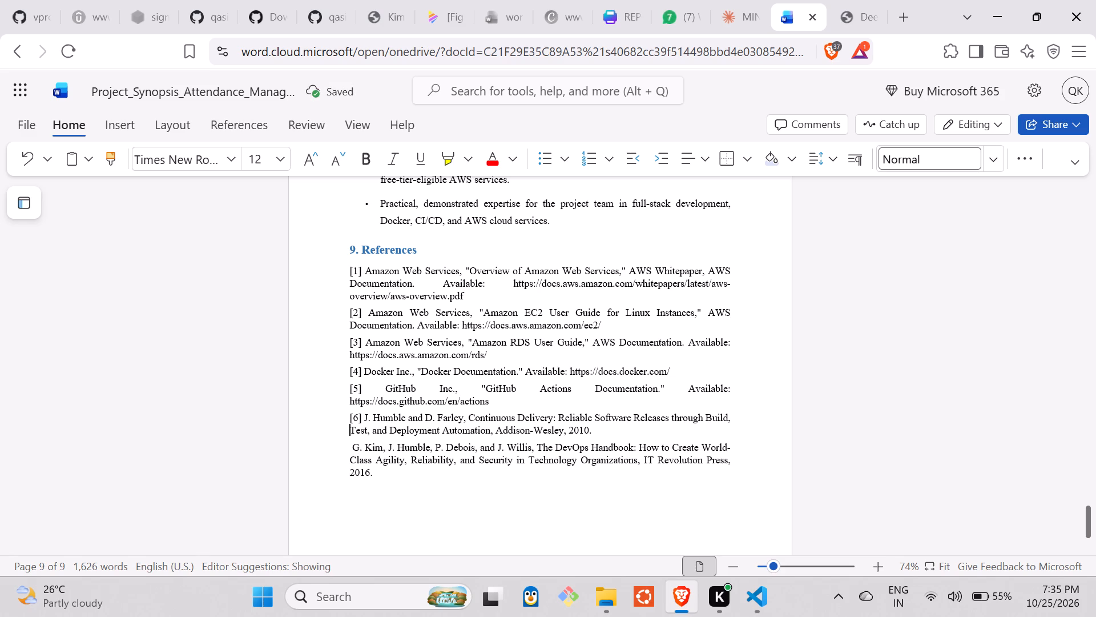
{"action": "key", "text": "Right"}
{"action": "key", "text": "Right"}
{"action": "key", "text": "Up"}
{"action": "key", "text": "Right"}
{"action": "key", "text": "BackSpace"}
{"action": "key", "text": "BackSpace"}
{"action": "key", "text": "BackSpace"}
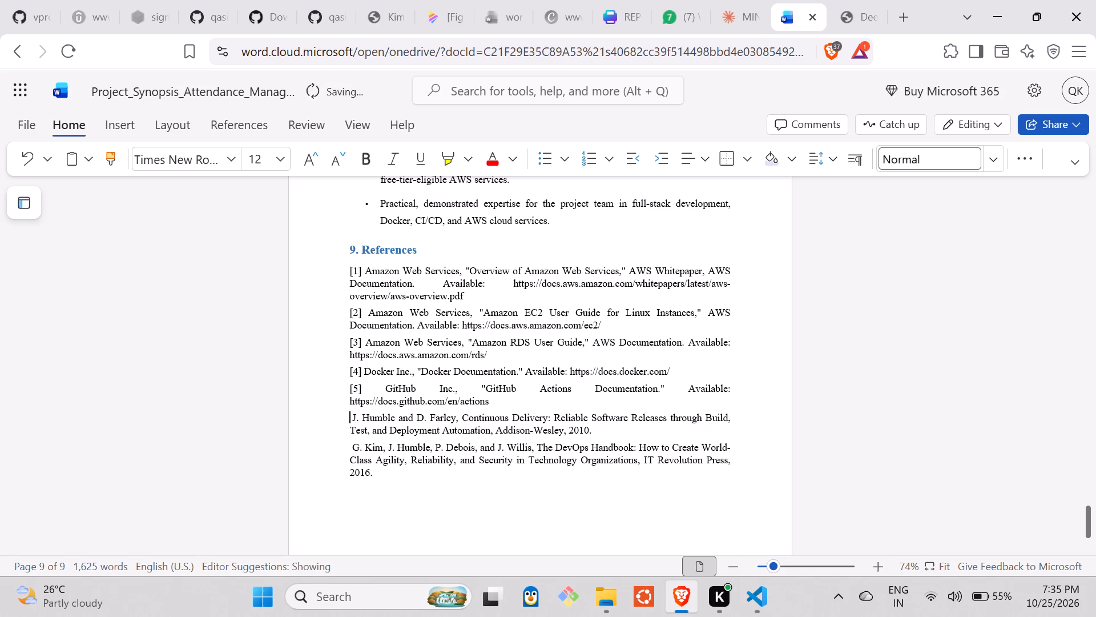
Delete the bracketed numbers [5] and [4] from the start of the GitHub and Docker references.
{"action": "key", "text": "Up"}
{"action": "key", "text": "Right"}
{"action": "key", "text": "Up"}
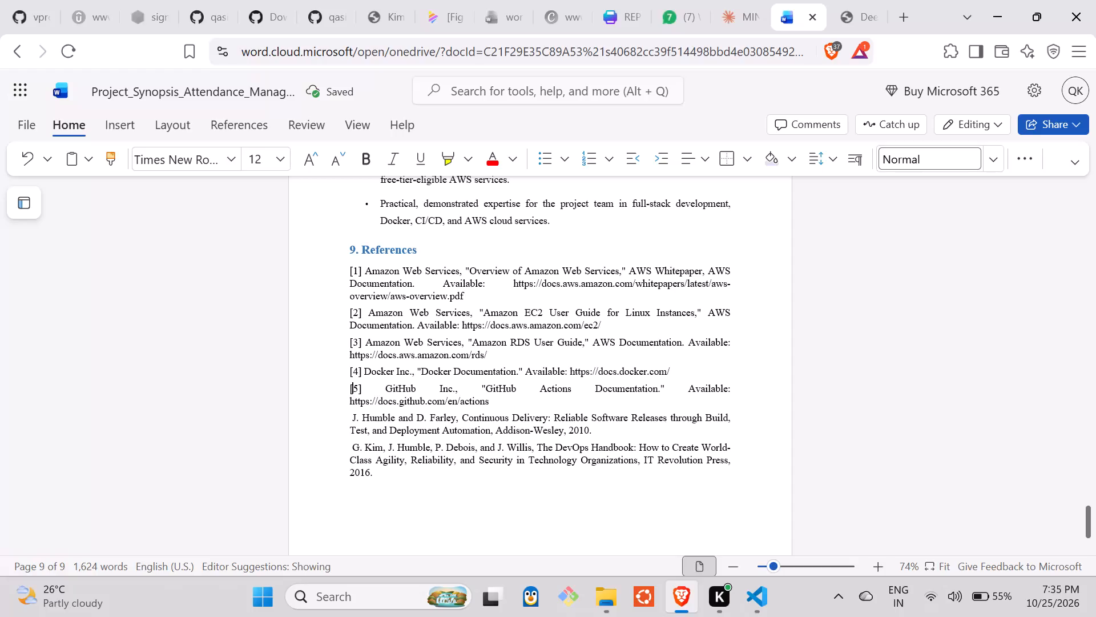
{"action": "key", "text": "Right"}
{"action": "key", "text": "Right"}
{"action": "key", "text": "BackSpace"}
{"action": "key", "text": "BackSpace"}
{"action": "key", "text": "BackSpace"}
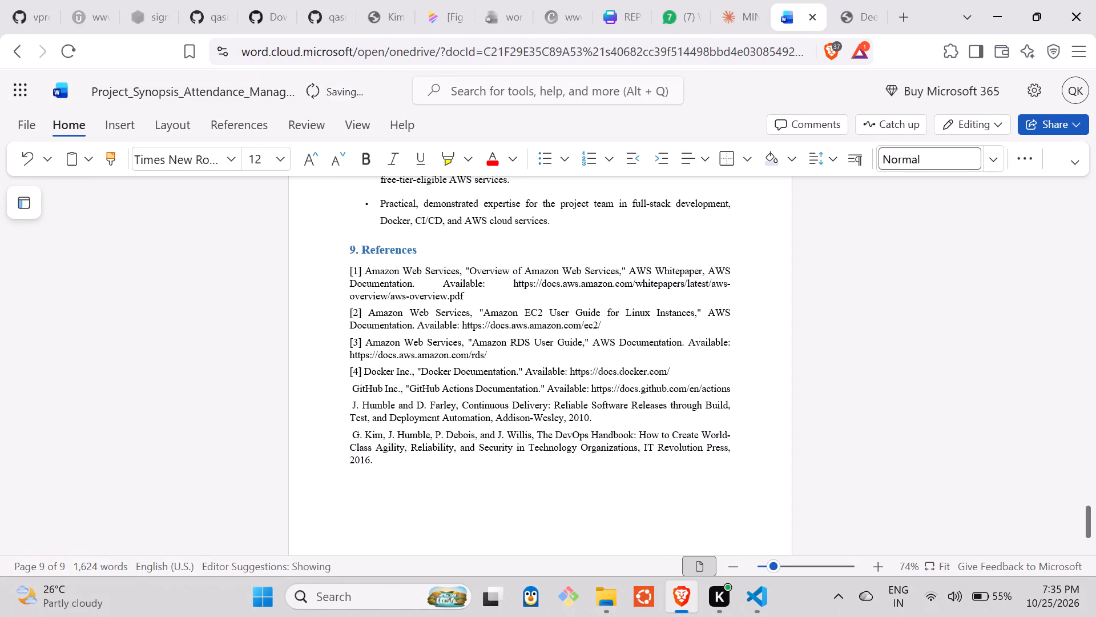
{"action": "key", "text": "Return"}
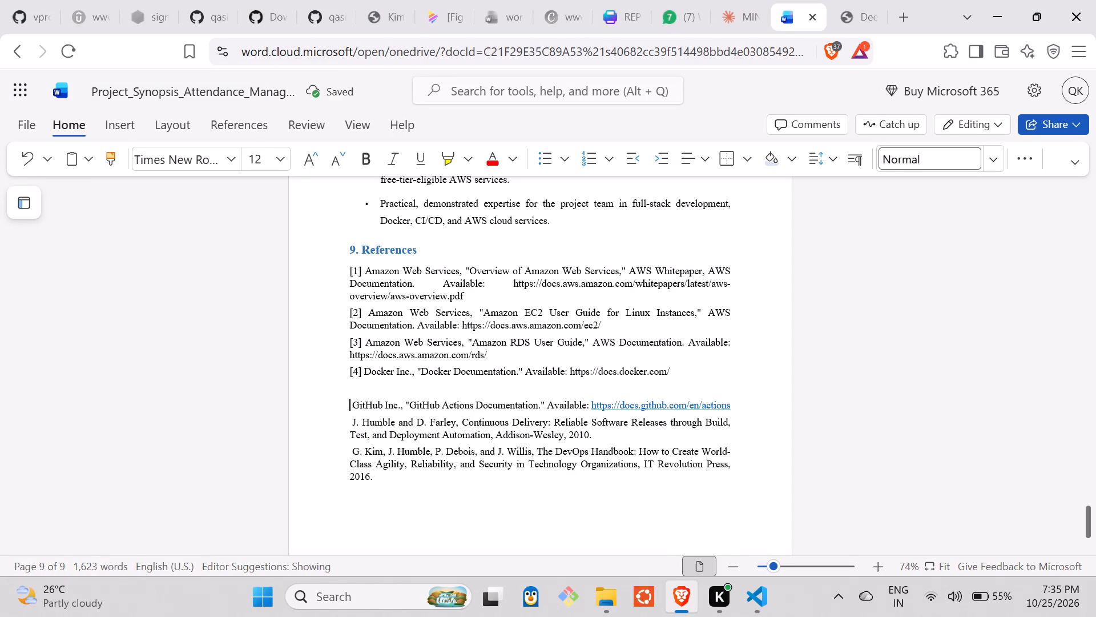
{"action": "key", "text": "BackSpace"}
{"action": "key", "text": "Up"}
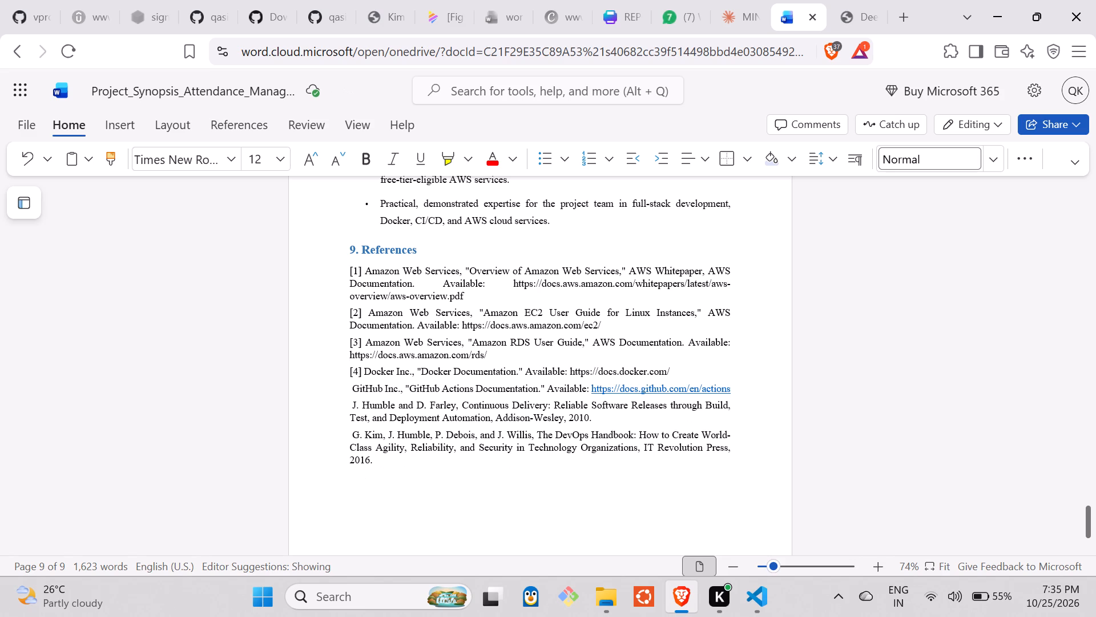
{"action": "key", "text": "Right"}
{"action": "key", "text": "Right"}
{"action": "key", "text": "Right"}
{"action": "key", "text": "BackSpace"}
{"action": "key", "text": "BackSpace"}
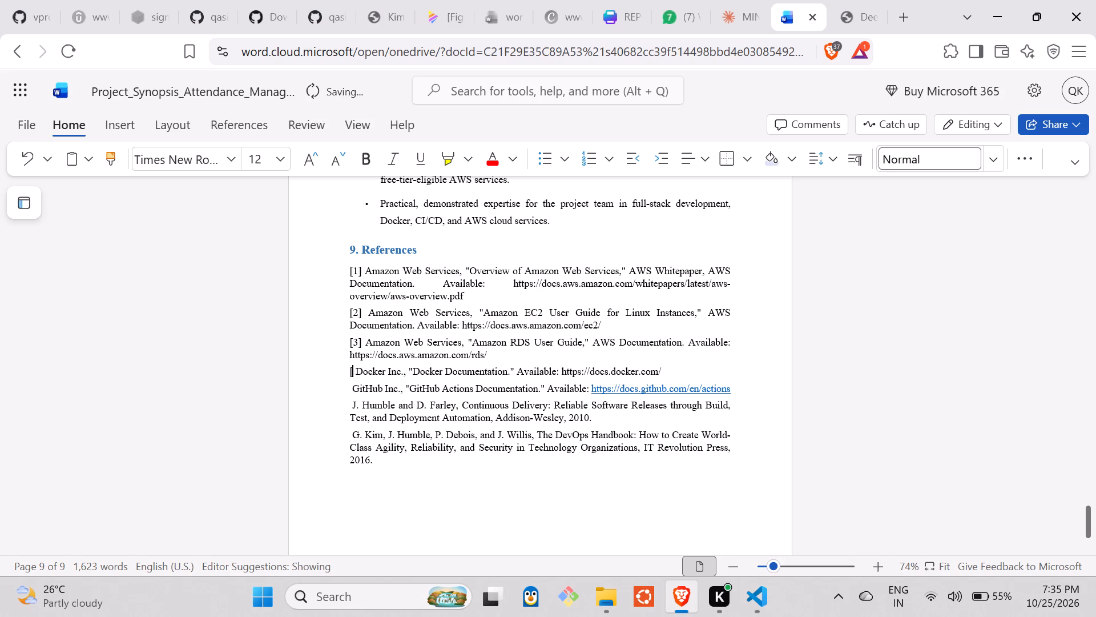
{"action": "key", "text": "BackSpace"}
Delete the bracketed number [3] from the start of the Amazon RDS User Guide reference.
{"action": "key", "text": "Right"}
{"action": "key", "text": "Right"}
{"action": "key", "text": "Right"}
{"action": "key", "text": "Right"}
{"action": "key", "text": "Right"}
{"action": "key", "text": "Right"}
{"action": "key", "text": "Right"}
{"action": "key", "text": "Right"}
{"action": "key", "text": "Right"}
{"action": "key", "text": "Right"}
{"action": "key", "text": "Right"}
{"action": "key", "text": "Right"}
{"action": "key", "text": "Right"}
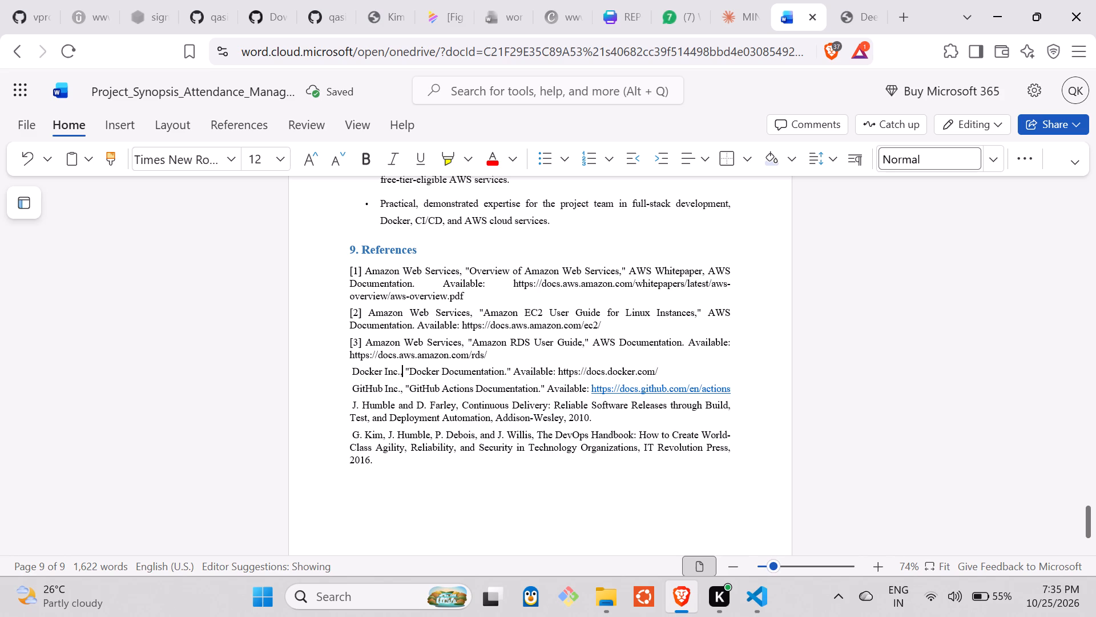
{"action": "left_click", "coordinate": [363, 337]}
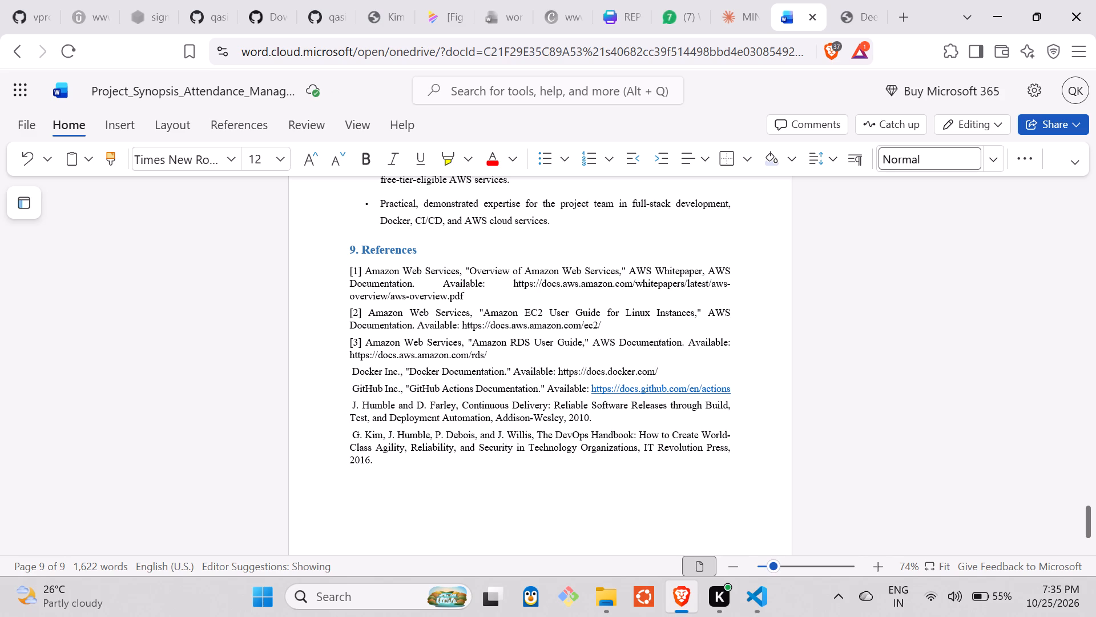
{"action": "key", "text": "BackSpace"}
{"action": "key", "text": "BackSpace"}
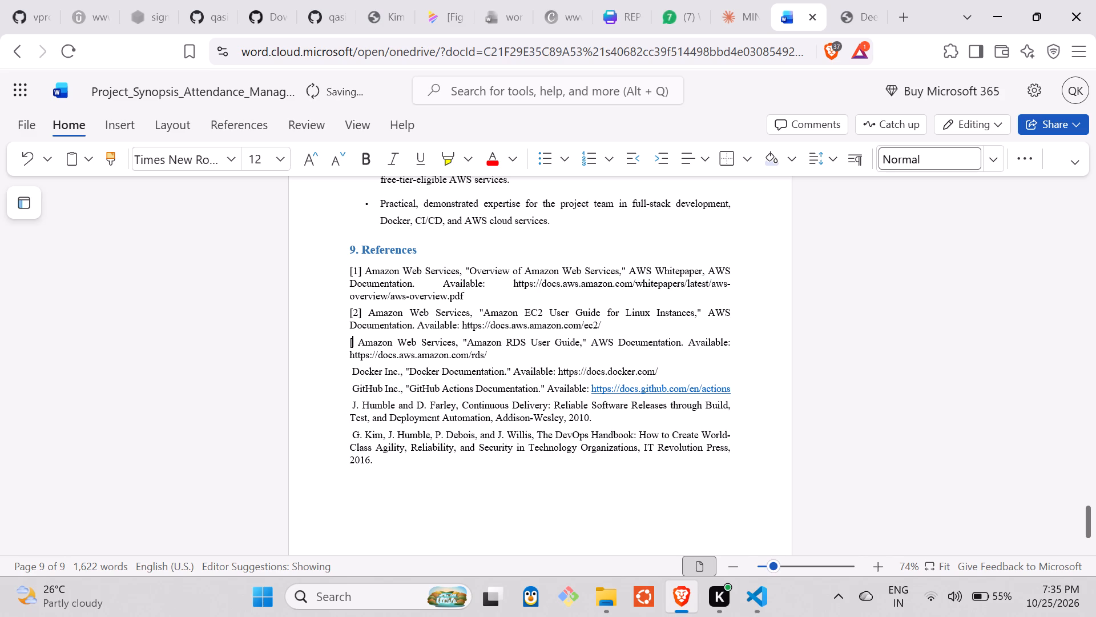
{"action": "key", "text": "BackSpace"}
Delete the bracketed numbers [2] and [1] from the first two references, keeping one leading space before each entry.
{"action": "left_click", "coordinate": [364, 318]}
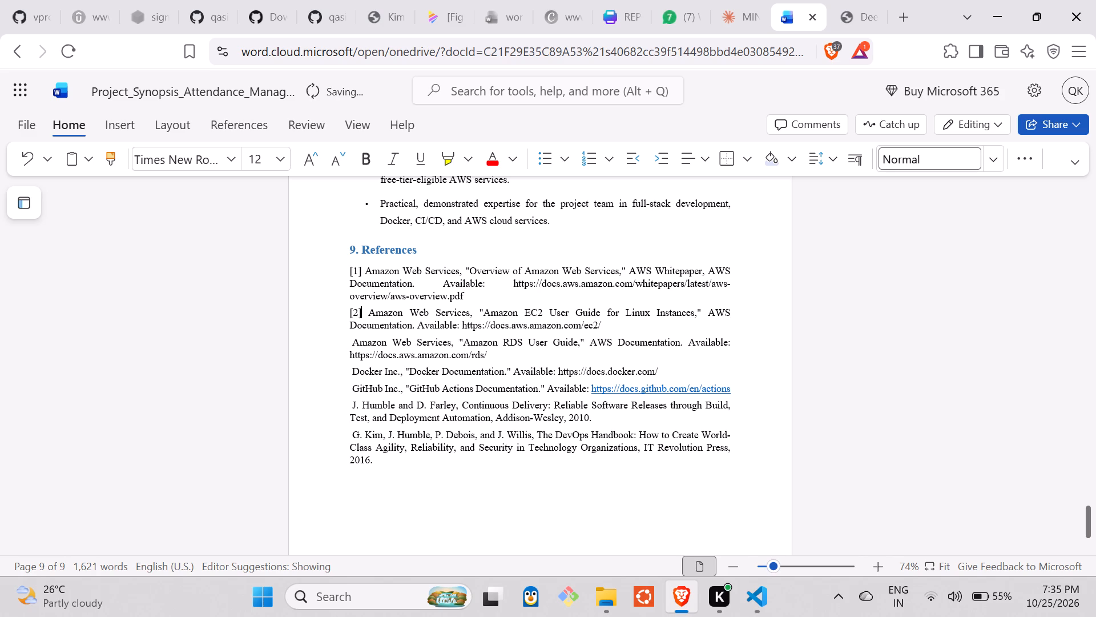
{"action": "key", "text": "BackSpace"}
{"action": "key", "text": "BackSpace"}
{"action": "key", "text": "BackSpace"}
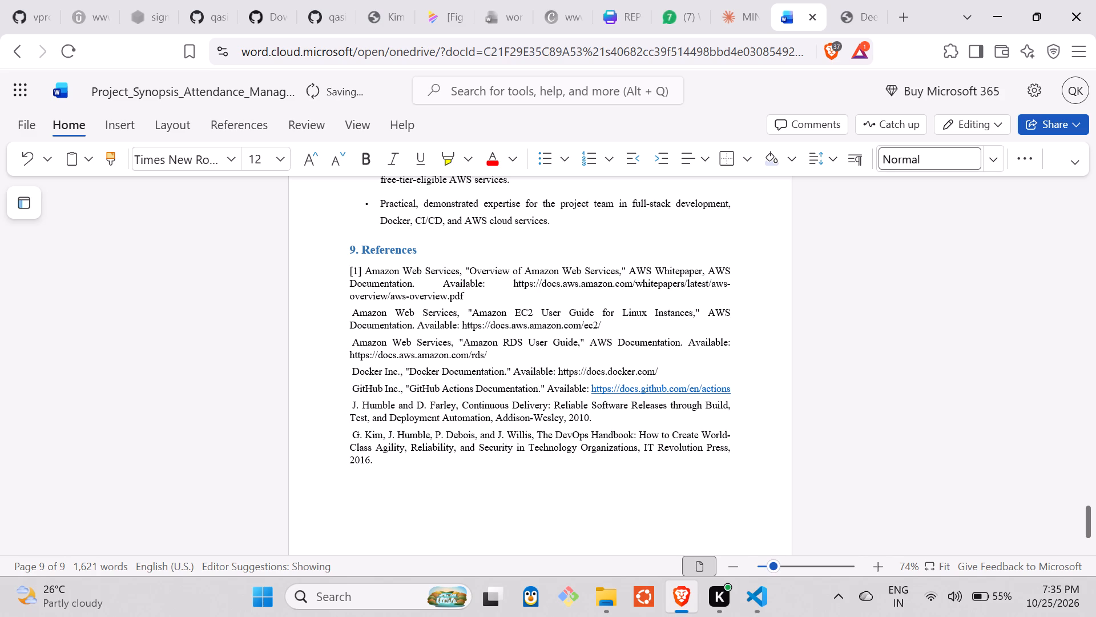
{"action": "key", "text": "Right"}
{"action": "key", "text": "BackSpace"}
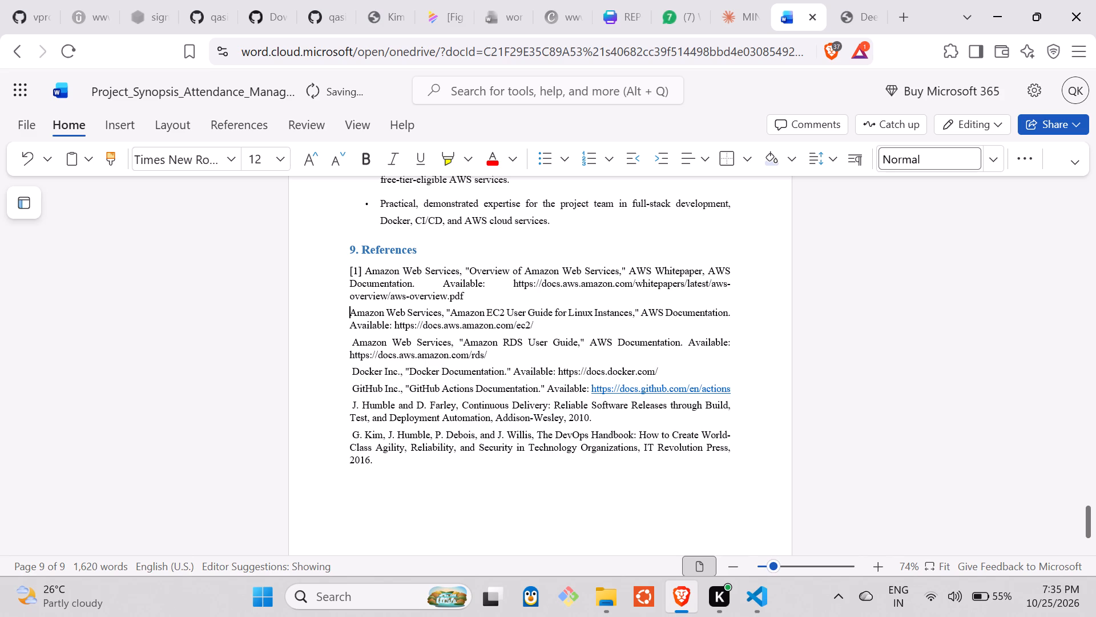
{"action": "key", "text": "space"}
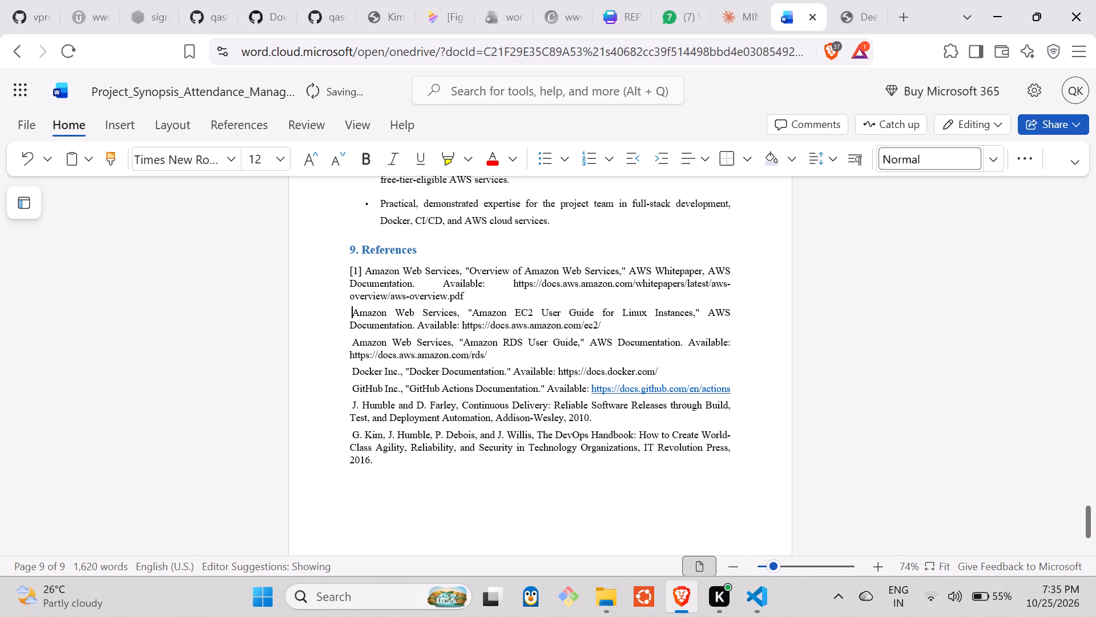
{"action": "left_click_drag", "start_coordinate": [361, 266], "coordinate": [349, 267]}
{"action": "key", "text": "BackSpace"}
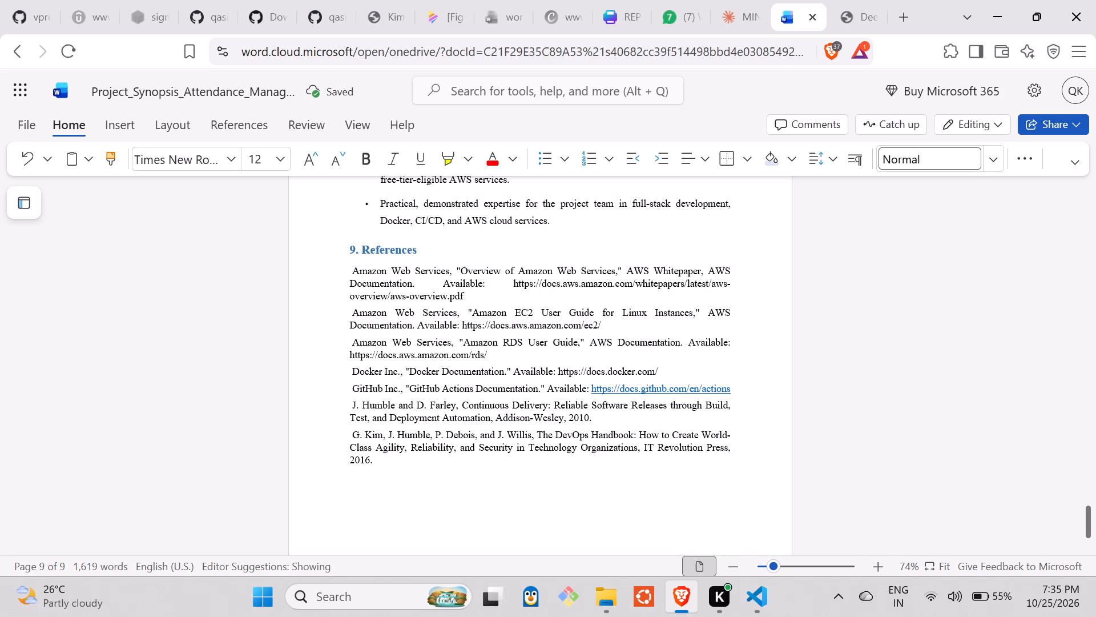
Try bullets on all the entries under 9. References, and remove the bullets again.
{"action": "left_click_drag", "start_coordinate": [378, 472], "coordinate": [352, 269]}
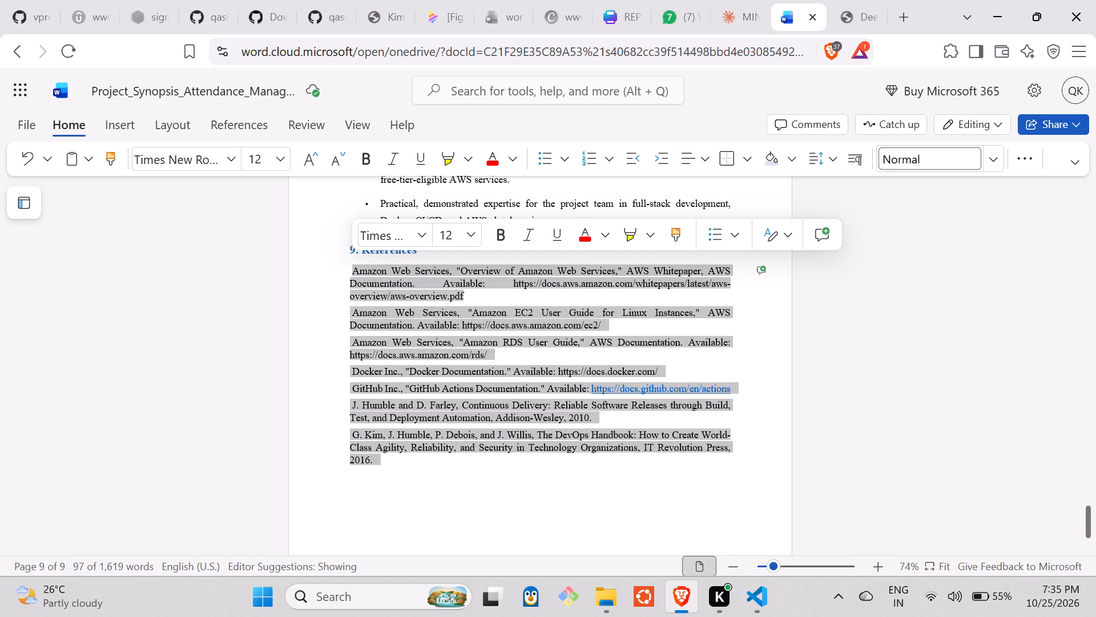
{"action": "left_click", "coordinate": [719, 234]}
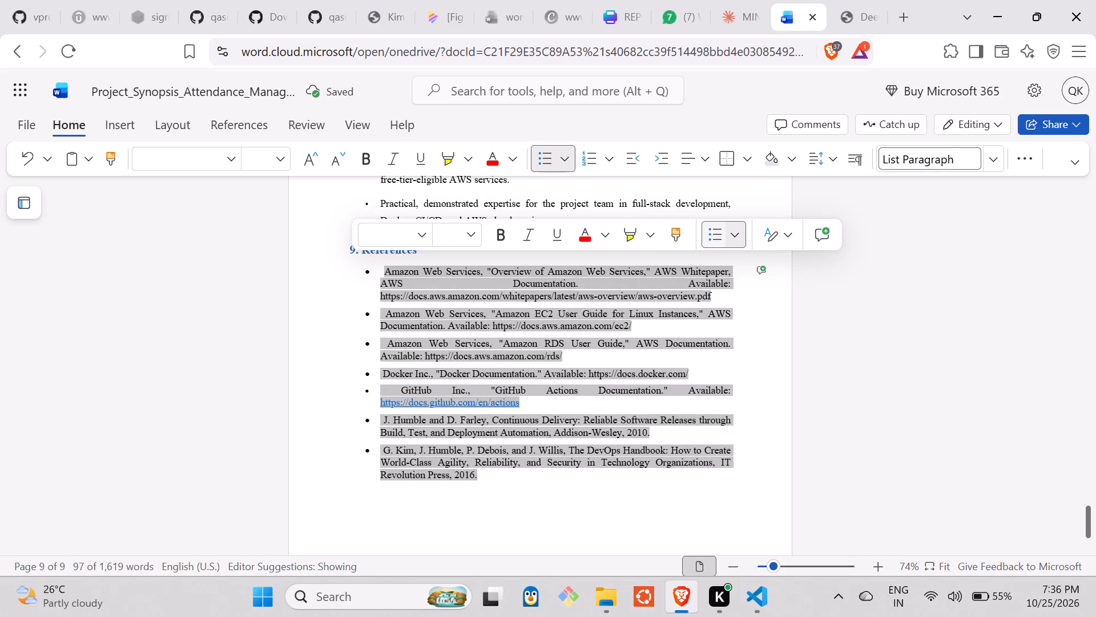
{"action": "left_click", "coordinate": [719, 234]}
Try centre alignment on all the reference entries, and set them to left alignment instead.
{"action": "left_click", "coordinate": [699, 158]}
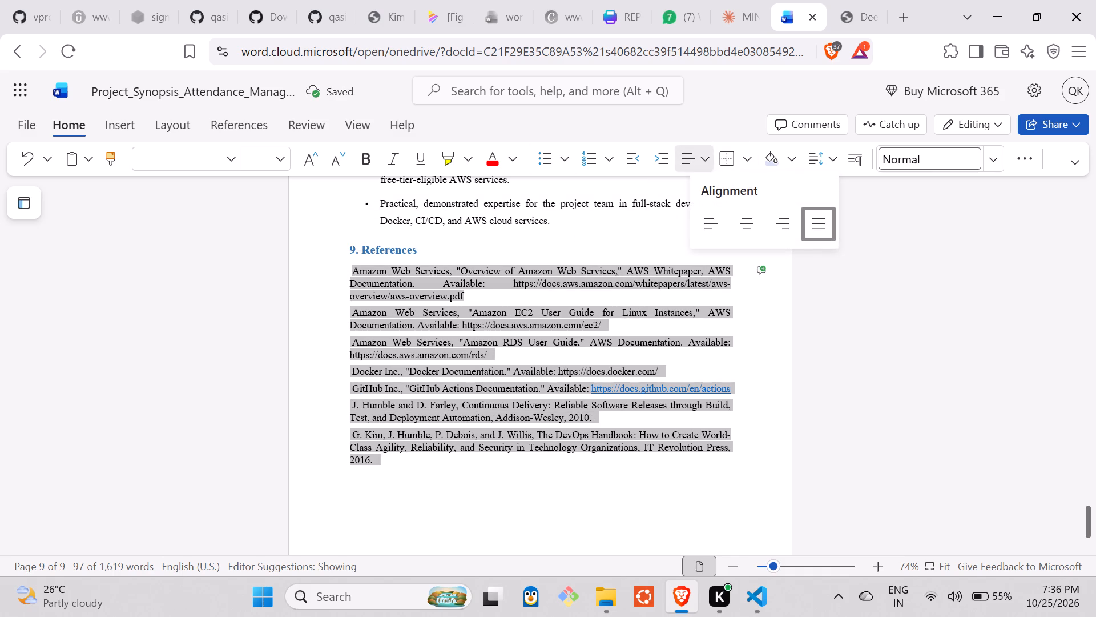
{"action": "left_click", "coordinate": [749, 219]}
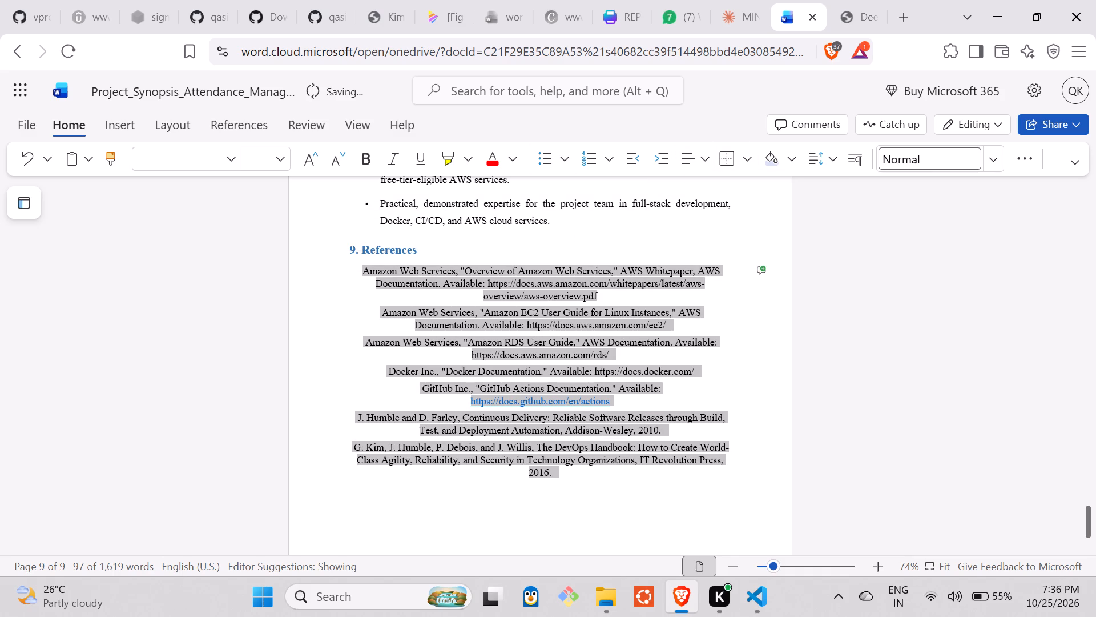
{"action": "left_click", "coordinate": [698, 156]}
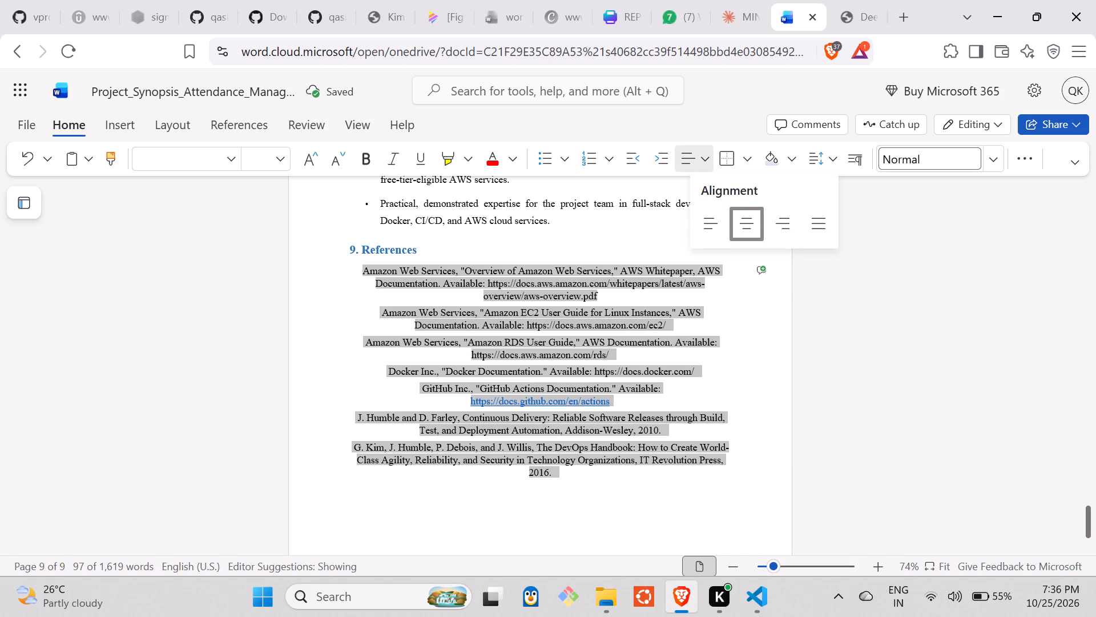
{"action": "left_click", "coordinate": [707, 220]}
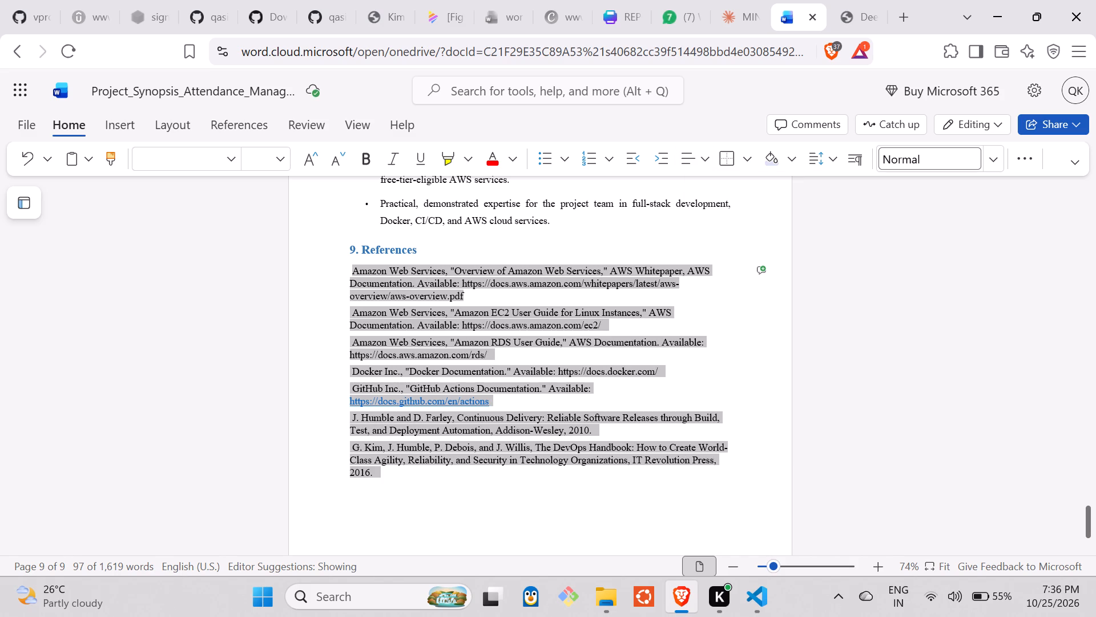
{"action": "left_click", "coordinate": [732, 322]}
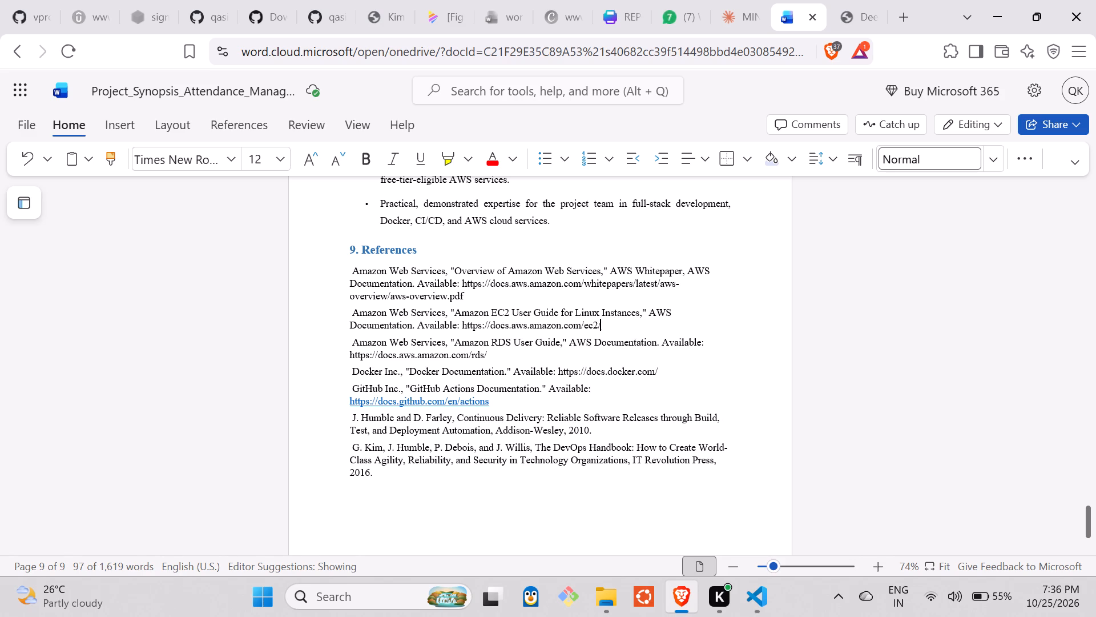
Justify all the reference entries under 9. References.
{"action": "scroll", "coordinate": [732, 322], "scroll_direction": "up", "scroll_amount": 2}
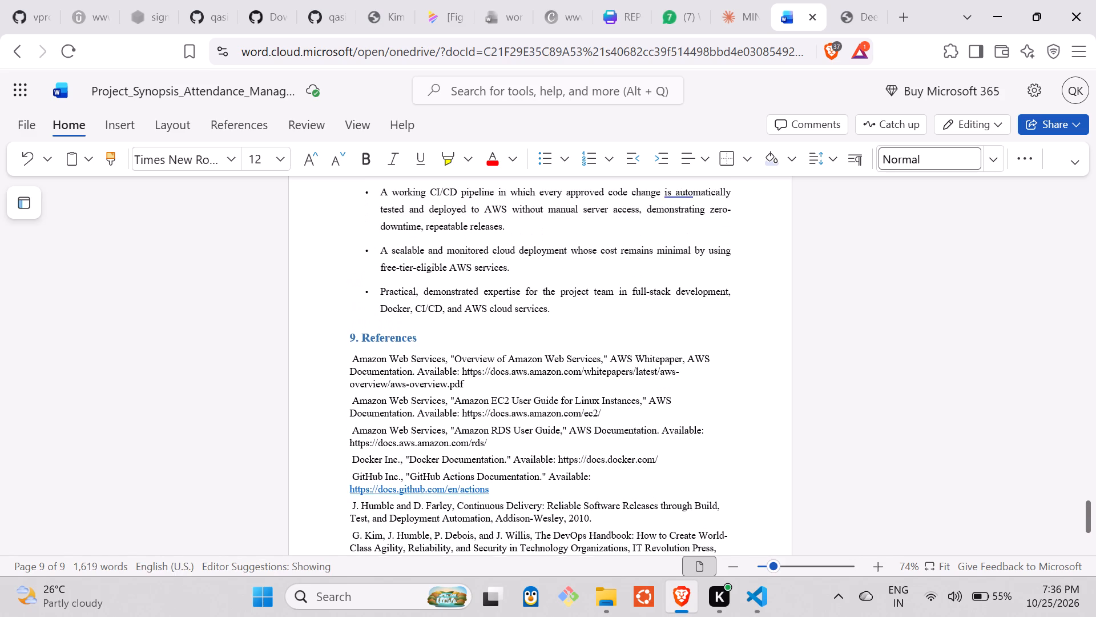
{"action": "scroll", "coordinate": [732, 322], "scroll_direction": "down", "scroll_amount": 1}
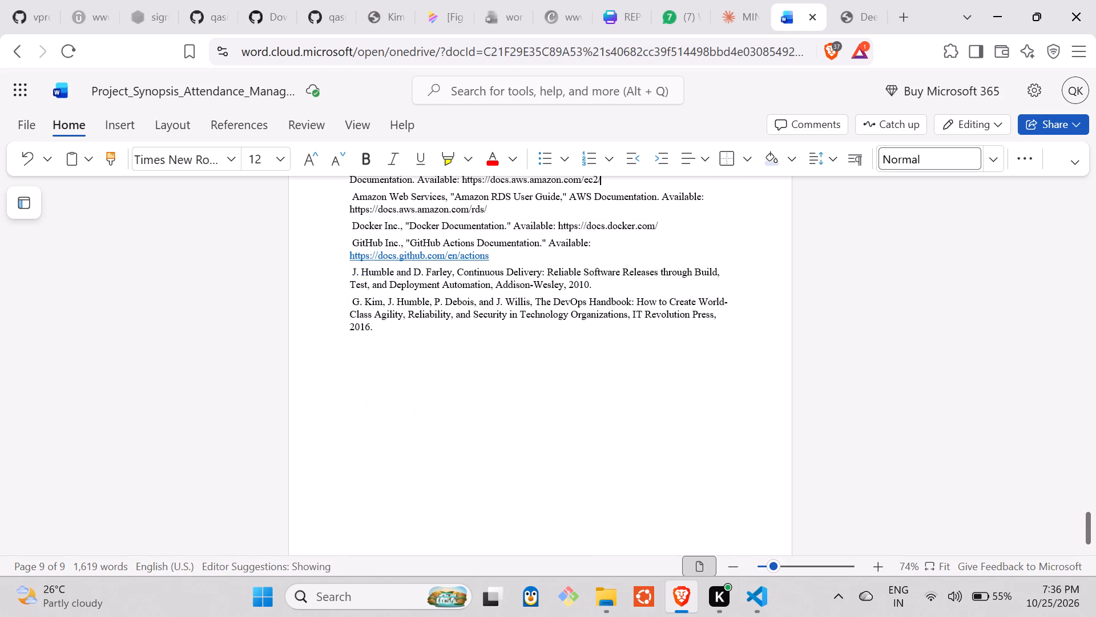
{"action": "scroll", "coordinate": [732, 322], "scroll_direction": "up", "scroll_amount": 3}
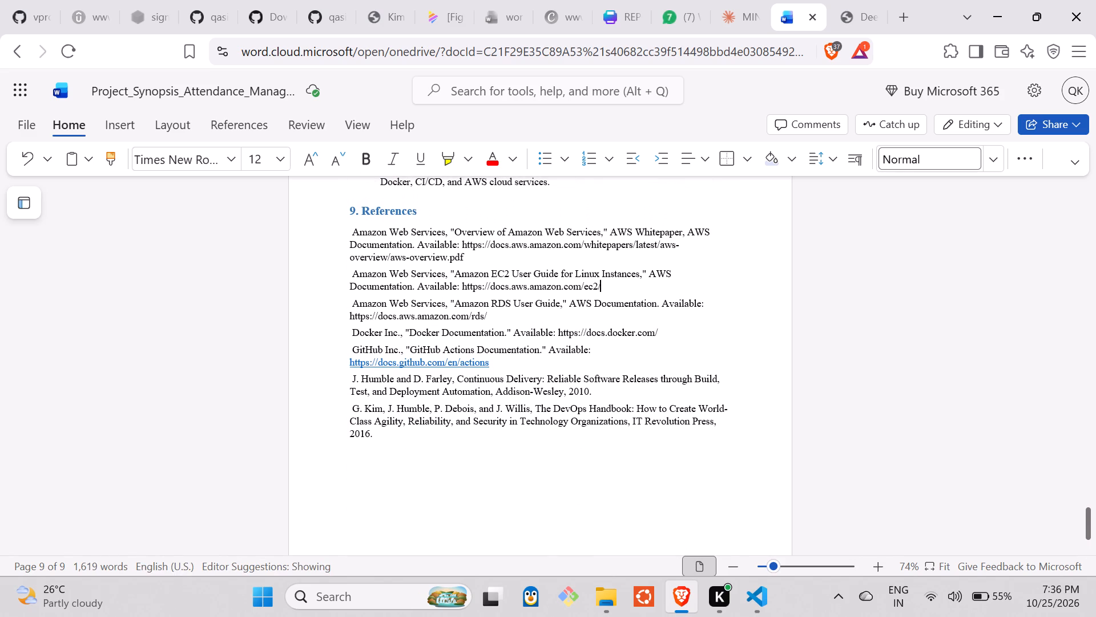
{"action": "left_click_drag", "start_coordinate": [380, 446], "coordinate": [359, 378]}
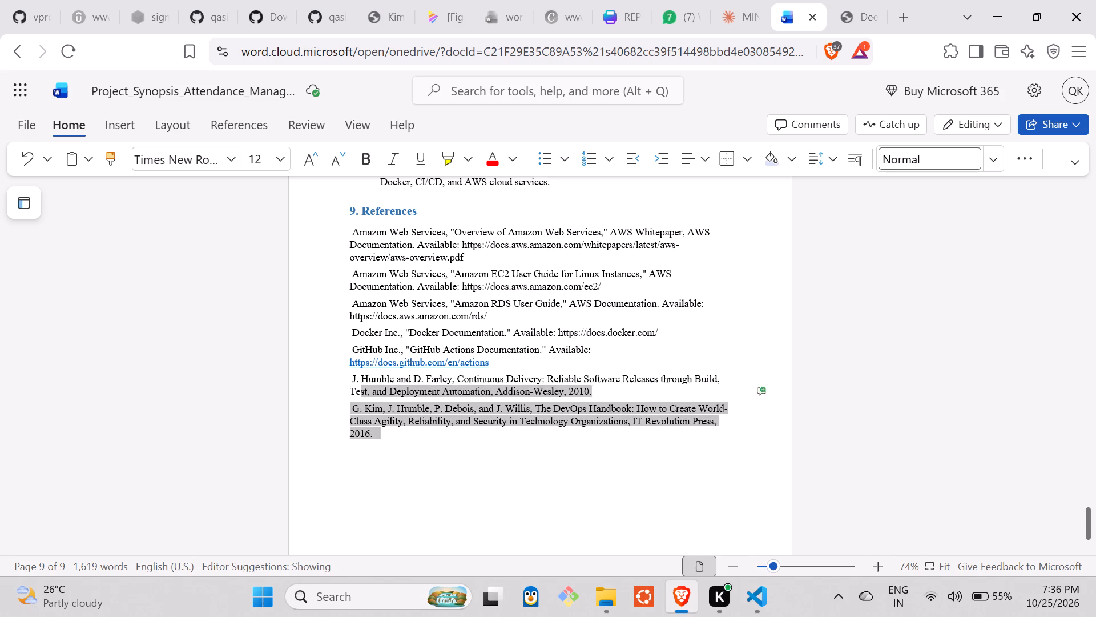
{"action": "left_click_drag", "start_coordinate": [359, 378], "coordinate": [349, 236]}
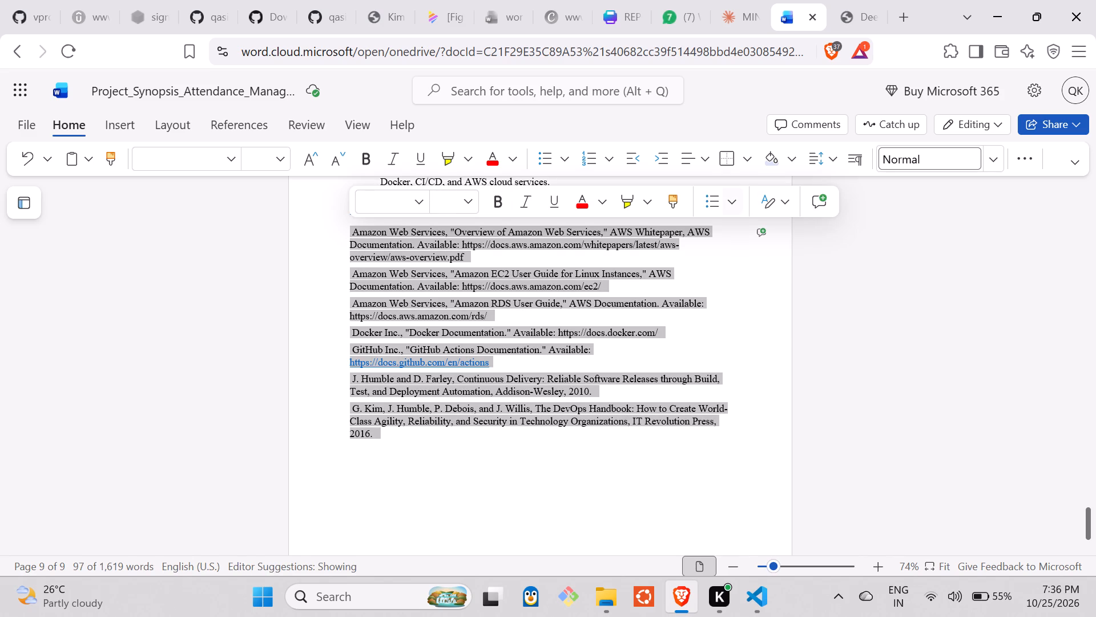
{"action": "left_click", "coordinate": [707, 163]}
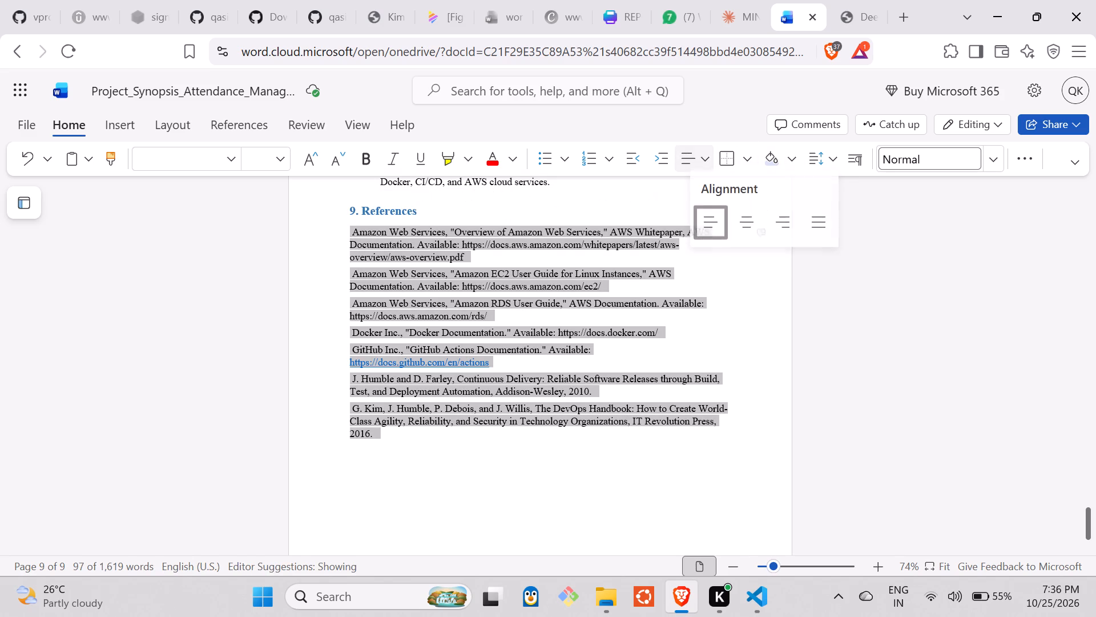
{"action": "left_click", "coordinate": [807, 227]}
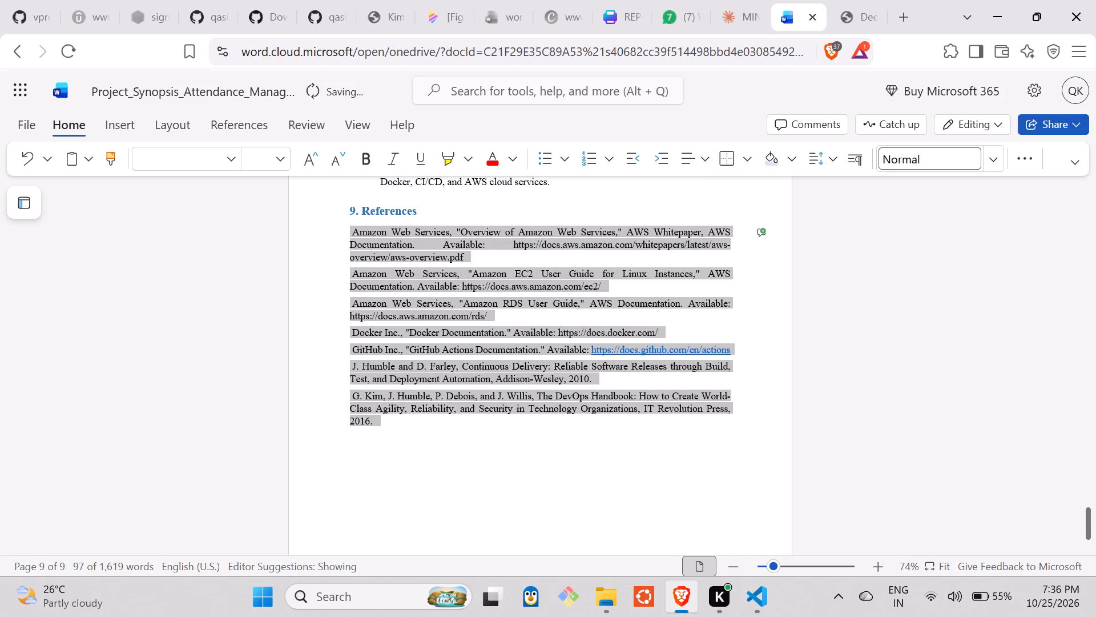
{"action": "left_click", "coordinate": [770, 326]}
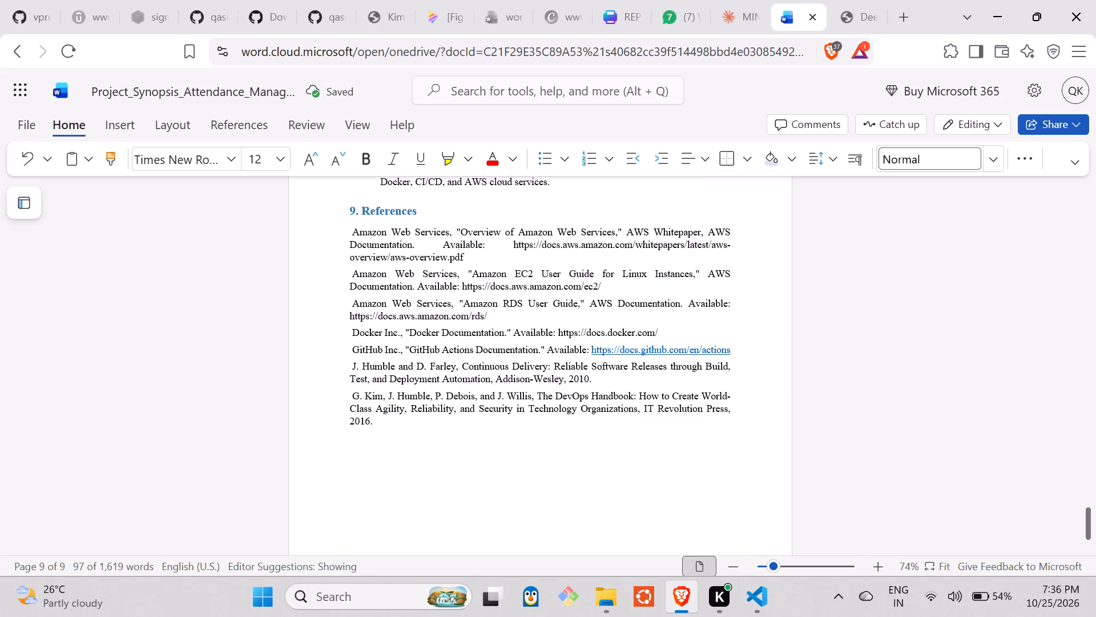
Check the grammar suggestion flagged on "is automatically" in the CI/CD pipeline bullet above 9. References.
{"action": "scroll", "coordinate": [770, 326], "scroll_direction": "up", "scroll_amount": 1}
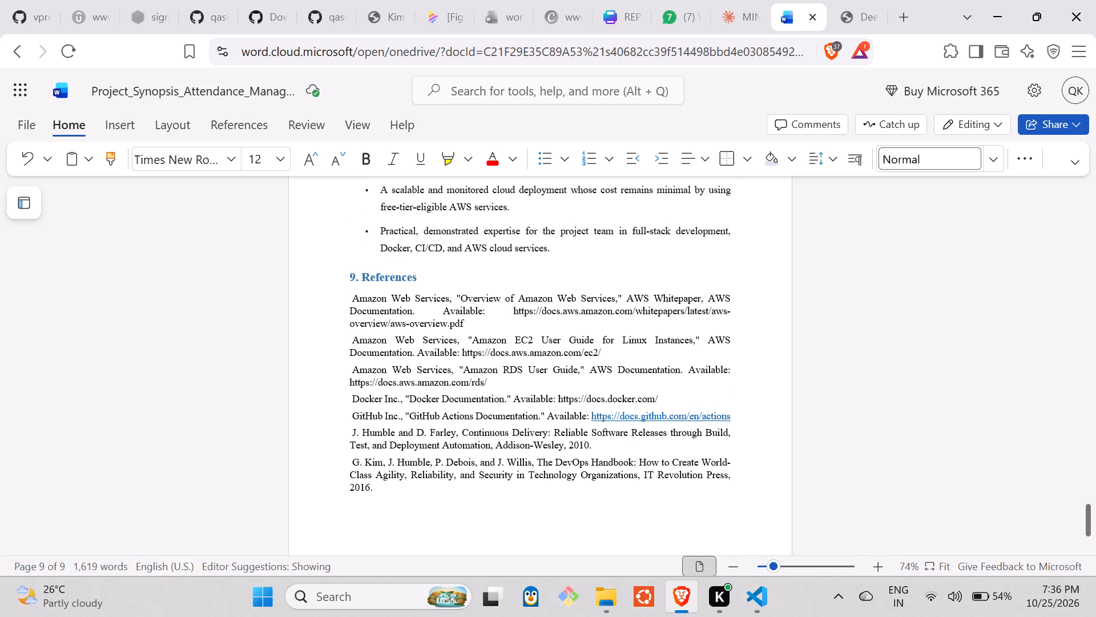
{"action": "scroll", "coordinate": [770, 326], "scroll_direction": "up", "scroll_amount": 3}
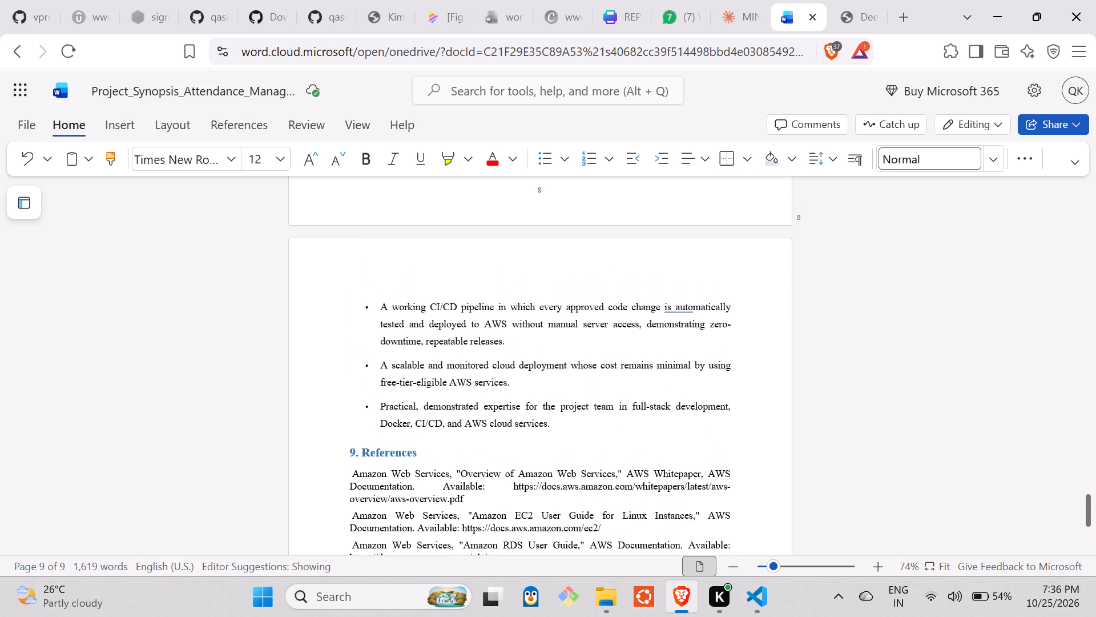
{"action": "scroll", "coordinate": [770, 326], "scroll_direction": "up", "scroll_amount": 1}
{"action": "left_click", "coordinate": [672, 329]}
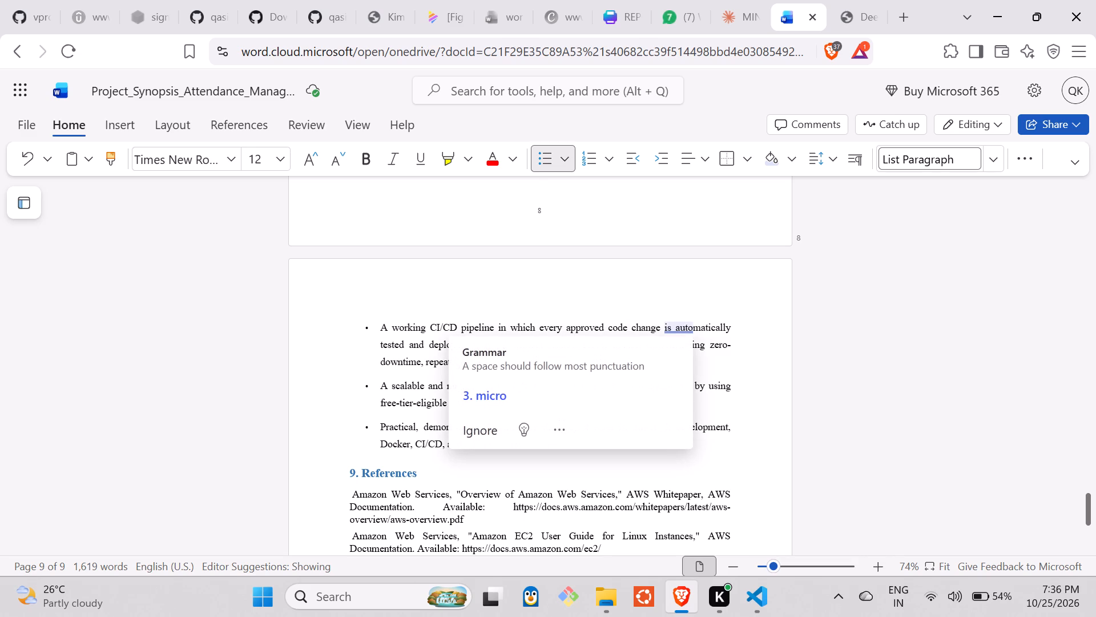
{"action": "left_click", "coordinate": [717, 296]}
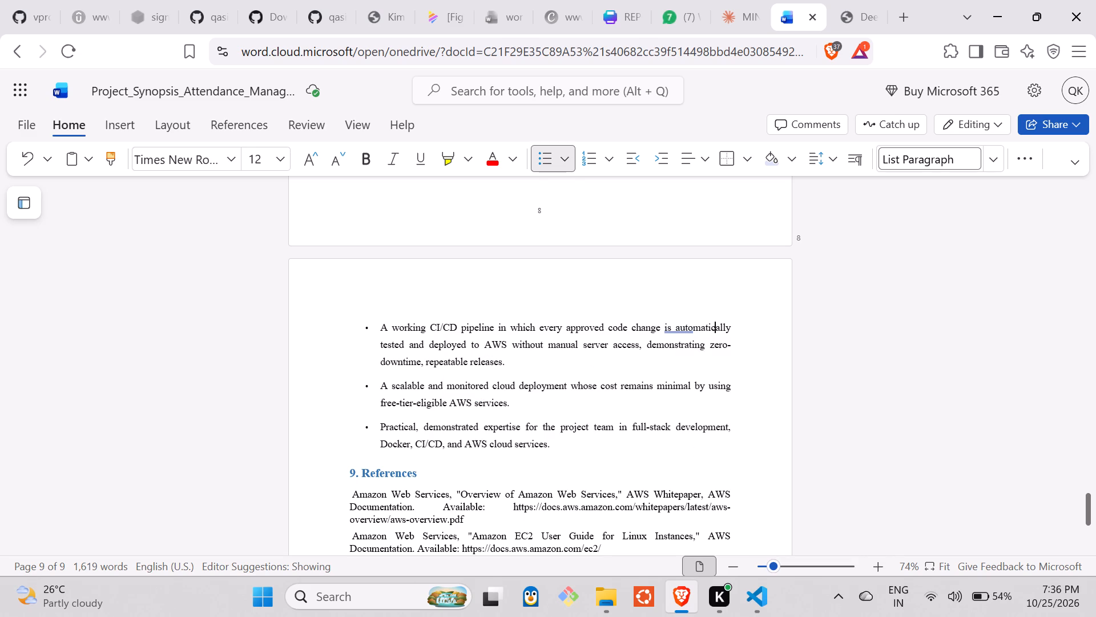
{"action": "left_click", "coordinate": [702, 296]}
Review the document's layout from the cover page through the scope and Proposed Methodology sections.
{"action": "scroll", "coordinate": [702, 296], "scroll_direction": "up", "scroll_amount": 4}
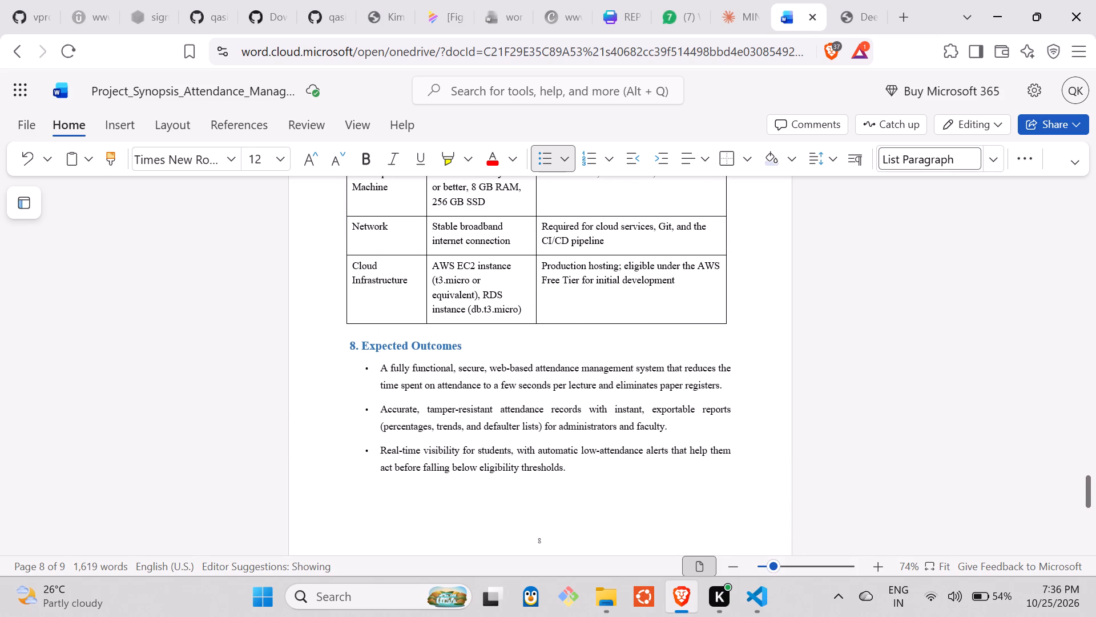
{"action": "scroll", "coordinate": [702, 296], "scroll_direction": "up", "scroll_amount": 11}
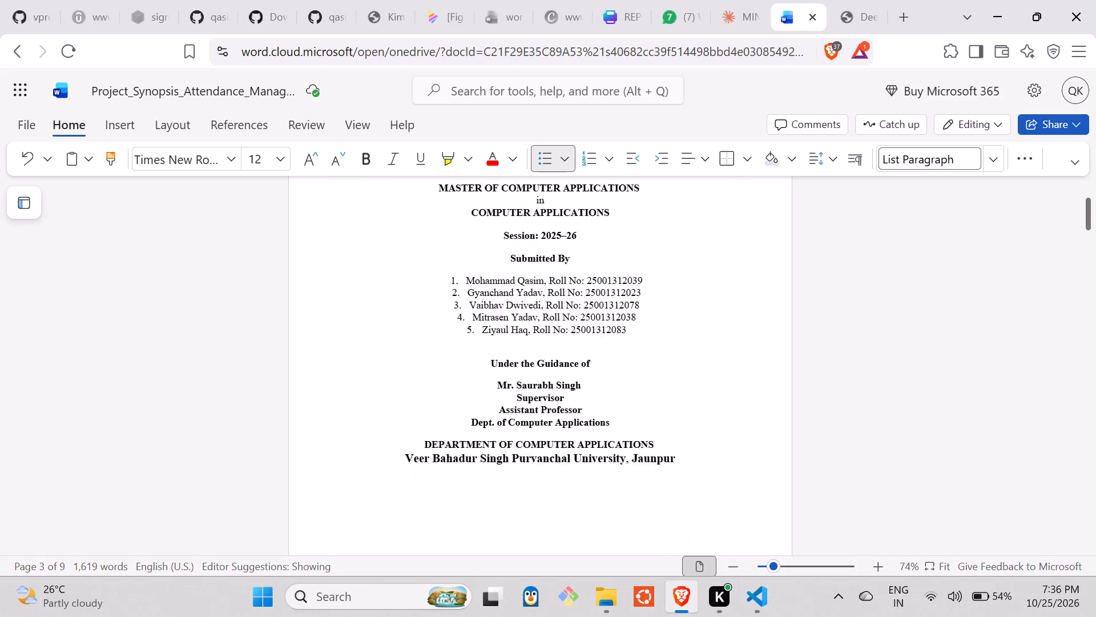
{"action": "scroll", "coordinate": [702, 296], "scroll_direction": "up", "scroll_amount": 3}
{"action": "scroll", "coordinate": [702, 296], "scroll_direction": "down", "scroll_amount": 2}
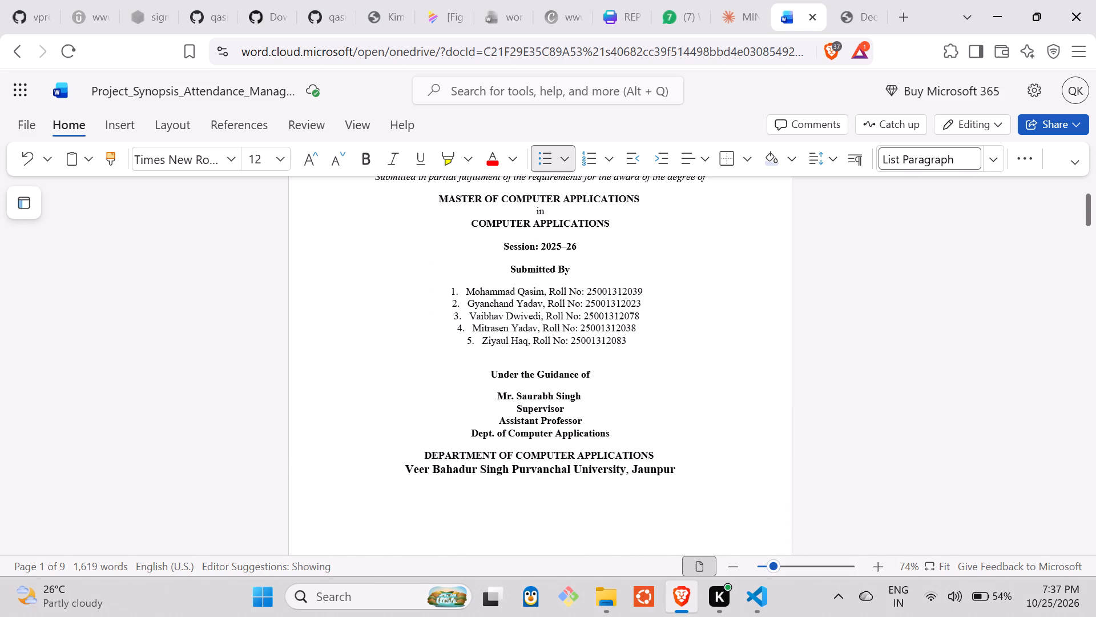
{"action": "scroll", "coordinate": [702, 296], "scroll_direction": "down", "scroll_amount": 1}
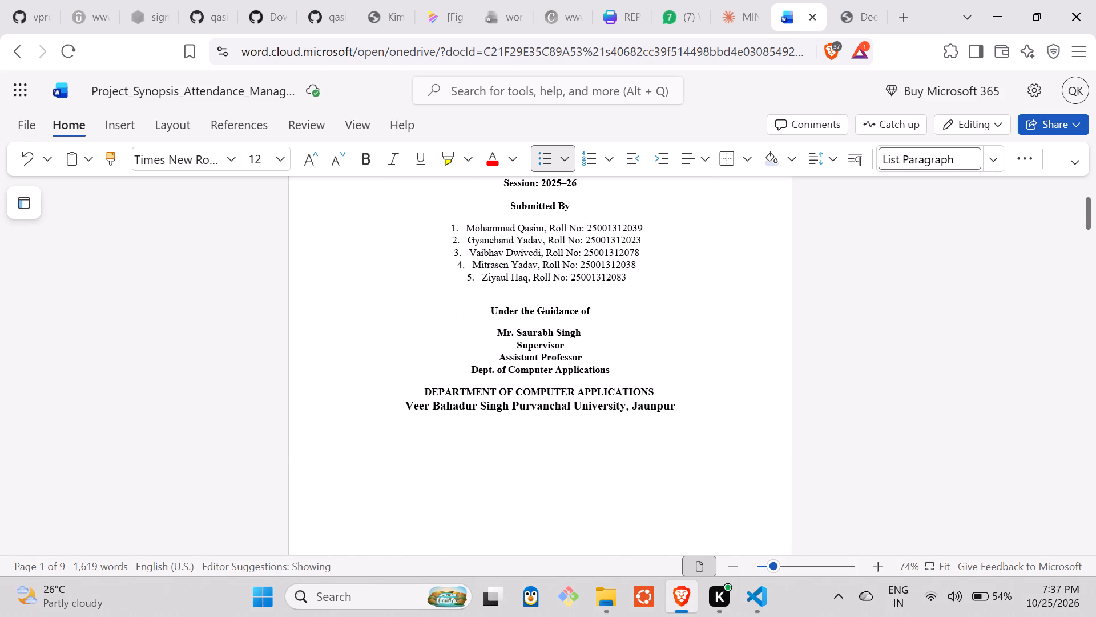
{"action": "scroll", "coordinate": [702, 296], "scroll_direction": "down", "scroll_amount": 4}
{"action": "scroll", "coordinate": [702, 296], "scroll_direction": "up", "scroll_amount": 1}
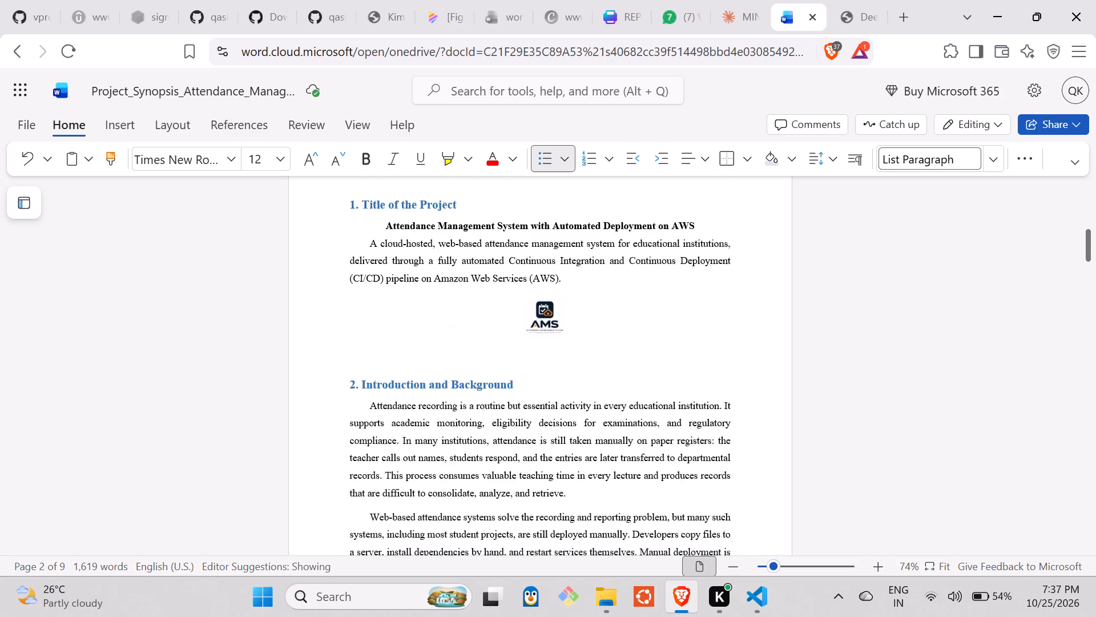
{"action": "scroll", "coordinate": [702, 296], "scroll_direction": "up", "scroll_amount": 2}
{"action": "scroll", "coordinate": [702, 296], "scroll_direction": "down", "scroll_amount": 3}
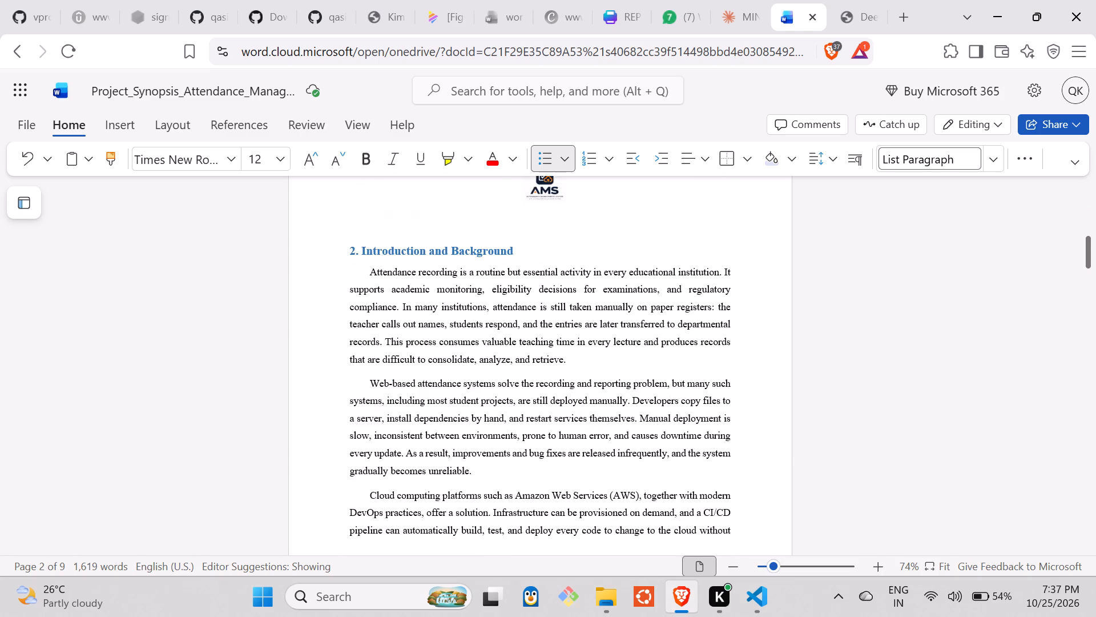
{"action": "scroll", "coordinate": [702, 296], "scroll_direction": "down", "scroll_amount": 3}
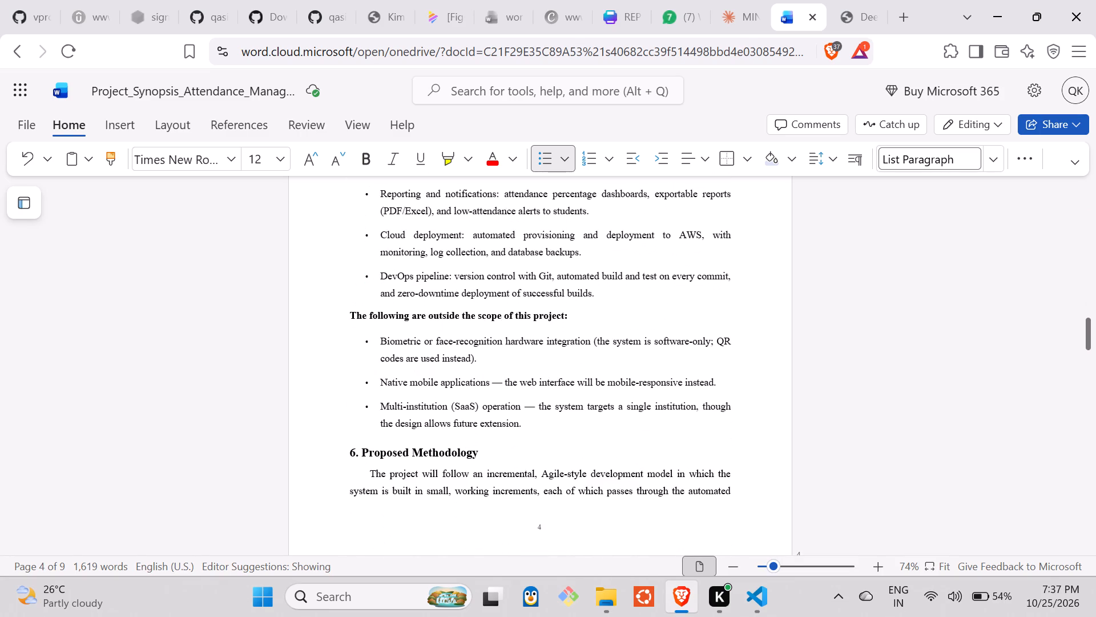
{"action": "scroll", "coordinate": [702, 296], "scroll_direction": "down", "scroll_amount": 7}
Recheck the Proposed Methodology phases with their screenshots, the project scope, and the cover page layout.
{"action": "scroll", "coordinate": [702, 296], "scroll_direction": "up", "scroll_amount": 2}
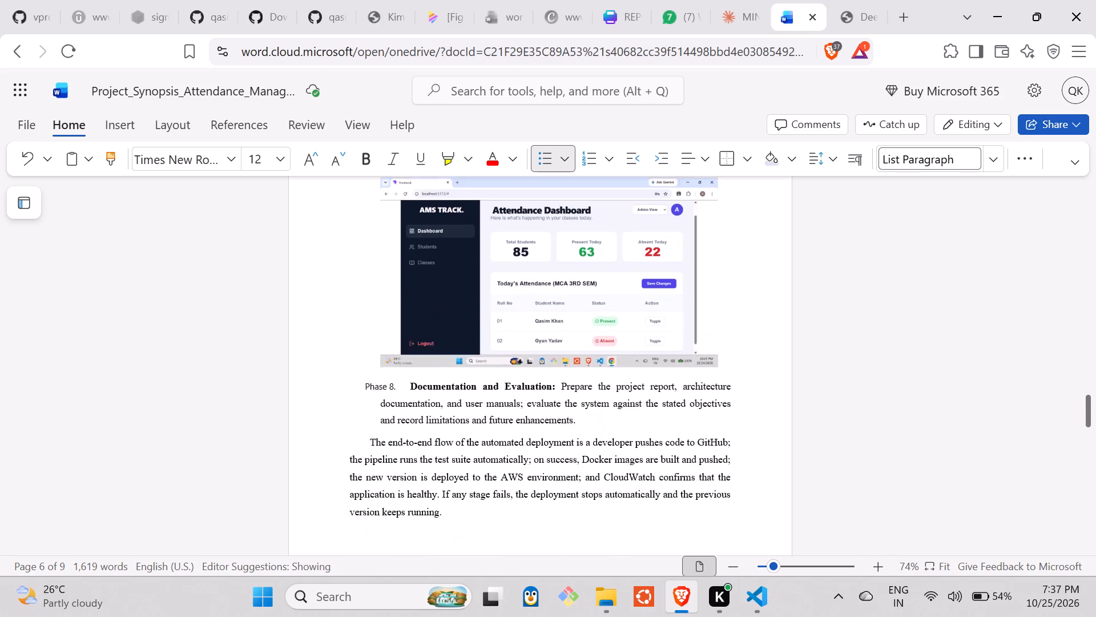
{"action": "scroll", "coordinate": [702, 296], "scroll_direction": "up", "scroll_amount": 4}
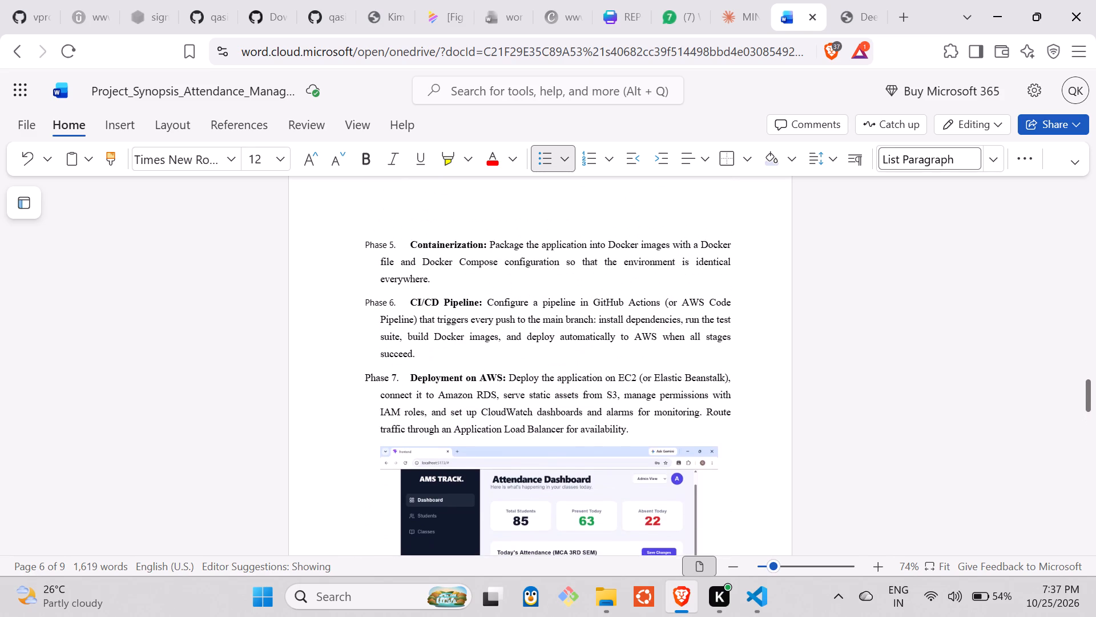
{"action": "scroll", "coordinate": [702, 296], "scroll_direction": "up", "scroll_amount": 3}
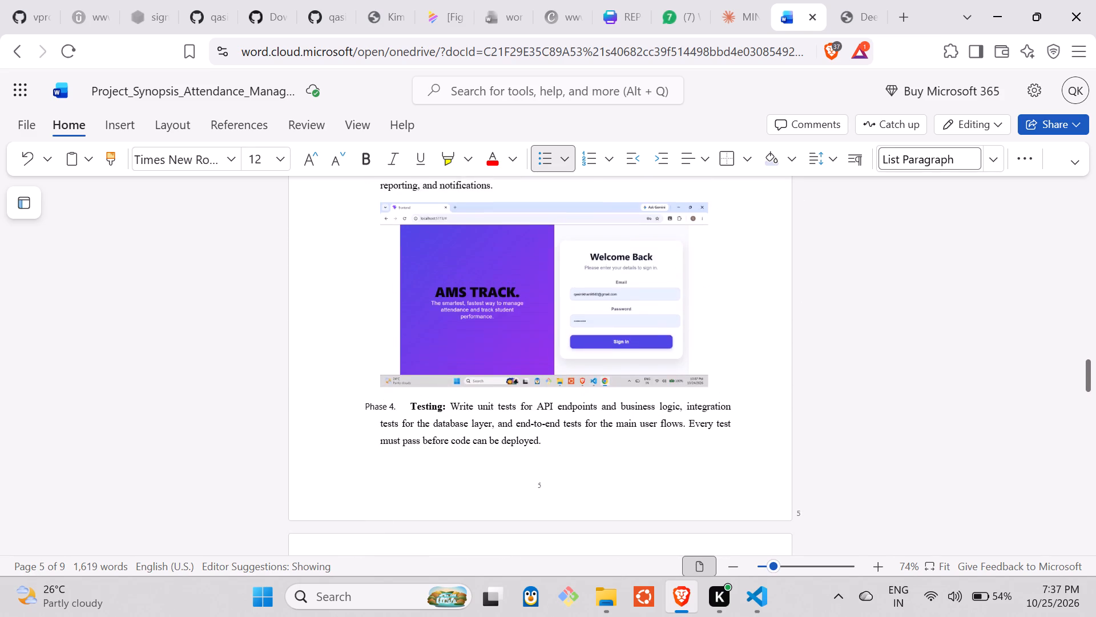
{"action": "scroll", "coordinate": [702, 296], "scroll_direction": "up", "scroll_amount": 4}
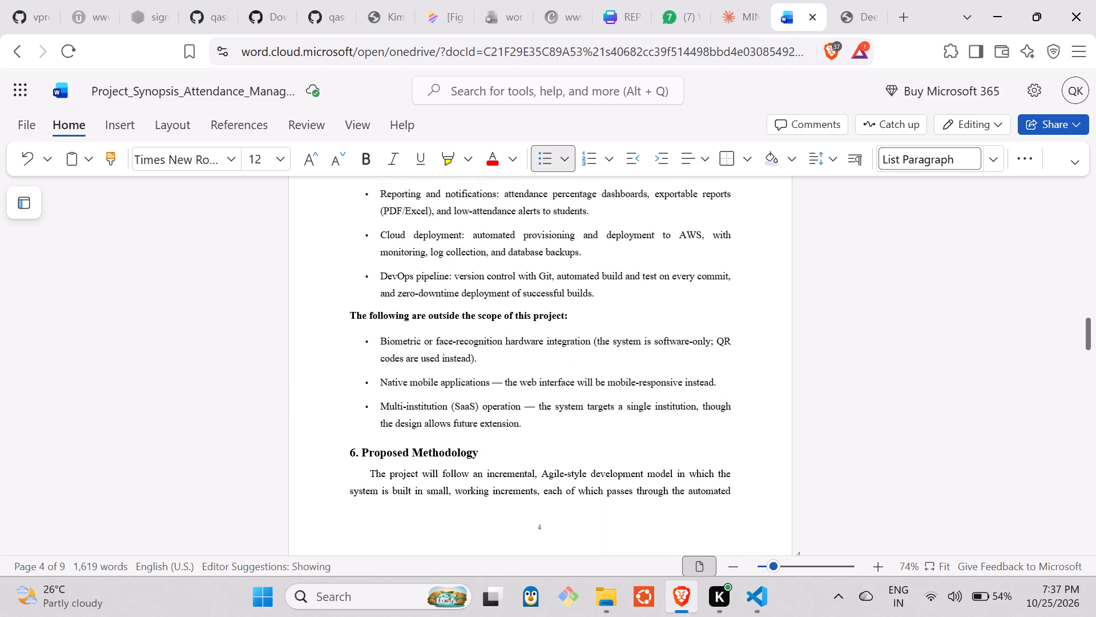
{"action": "scroll", "coordinate": [702, 296], "scroll_direction": "up", "scroll_amount": 9}
{"action": "scroll", "coordinate": [702, 296], "scroll_direction": "down", "scroll_amount": 1}
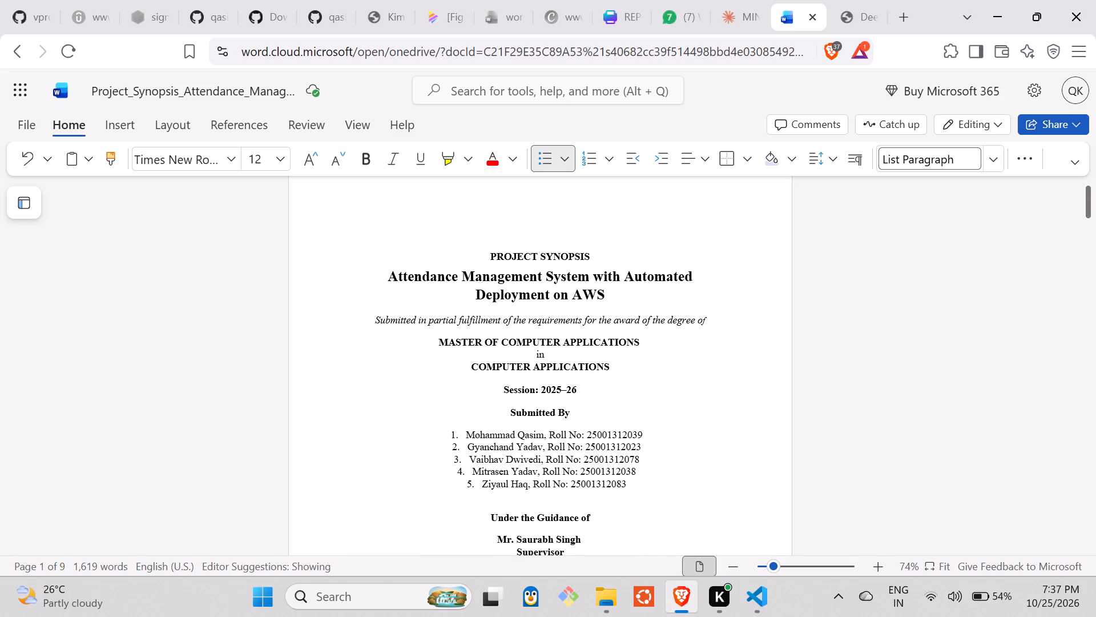
{"action": "scroll", "coordinate": [702, 296], "scroll_direction": "up", "scroll_amount": 2}
{"action": "scroll", "coordinate": [702, 296], "scroll_direction": "down", "scroll_amount": 2}
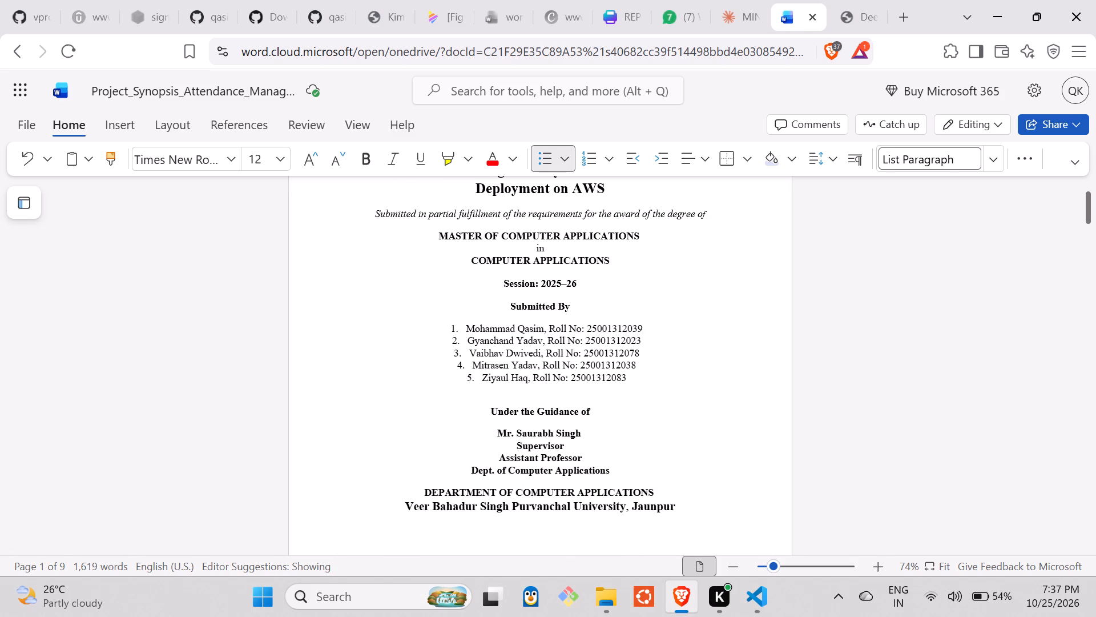
{"action": "scroll", "coordinate": [702, 296], "scroll_direction": "down", "scroll_amount": 3}
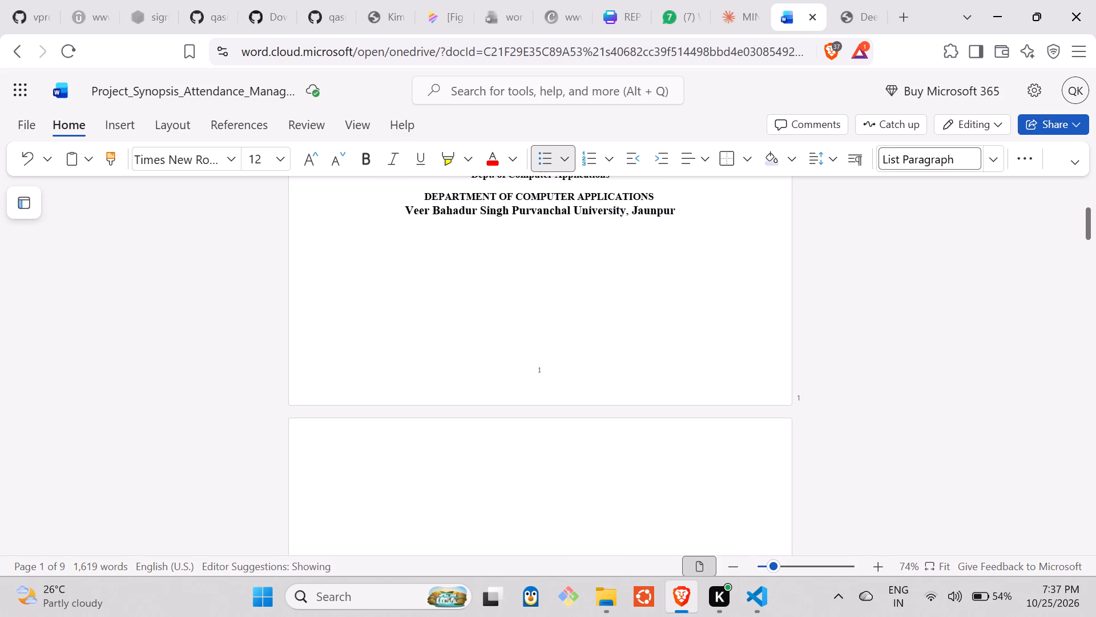
{"action": "scroll", "coordinate": [702, 296], "scroll_direction": "down", "scroll_amount": 2}
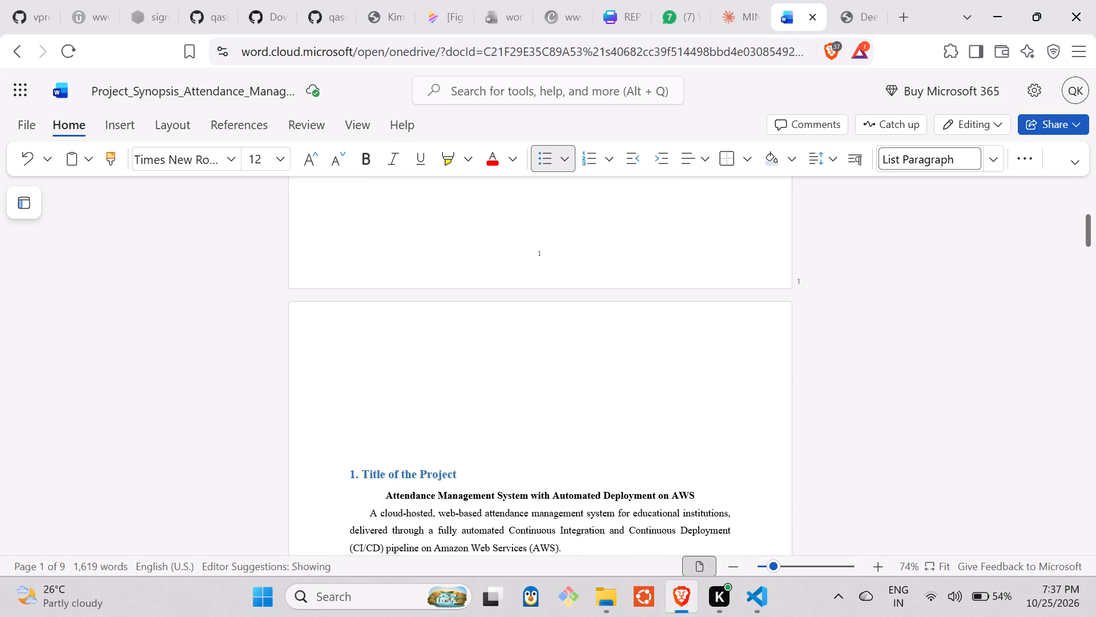
Export the project synopsis as a PDF download.
{"action": "left_click", "coordinate": [42, 124]}
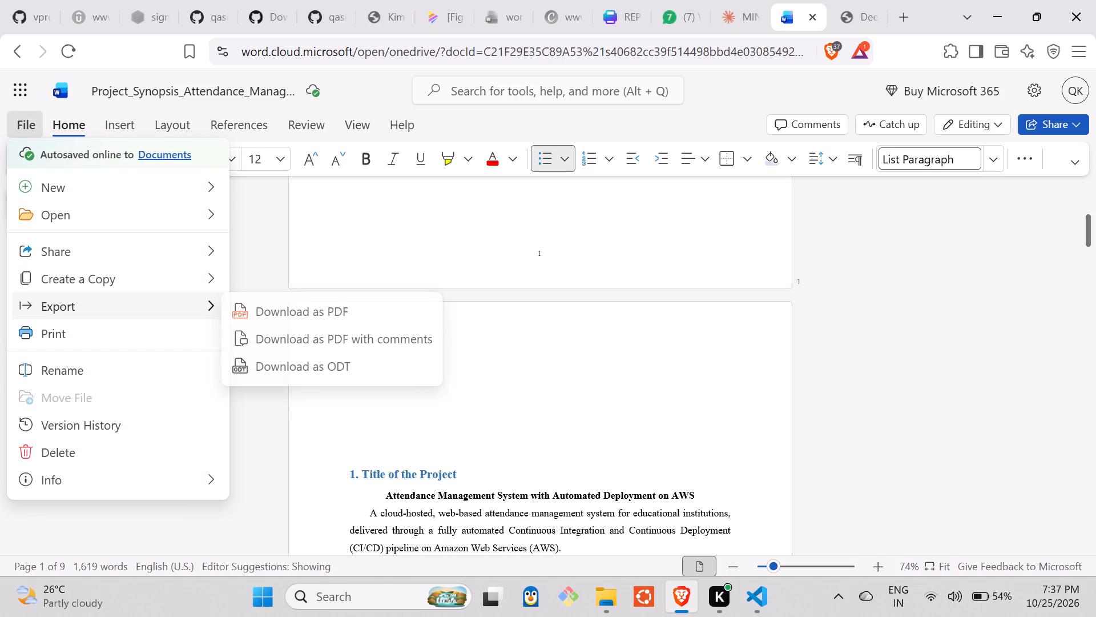
{"action": "left_click", "coordinate": [253, 314]}
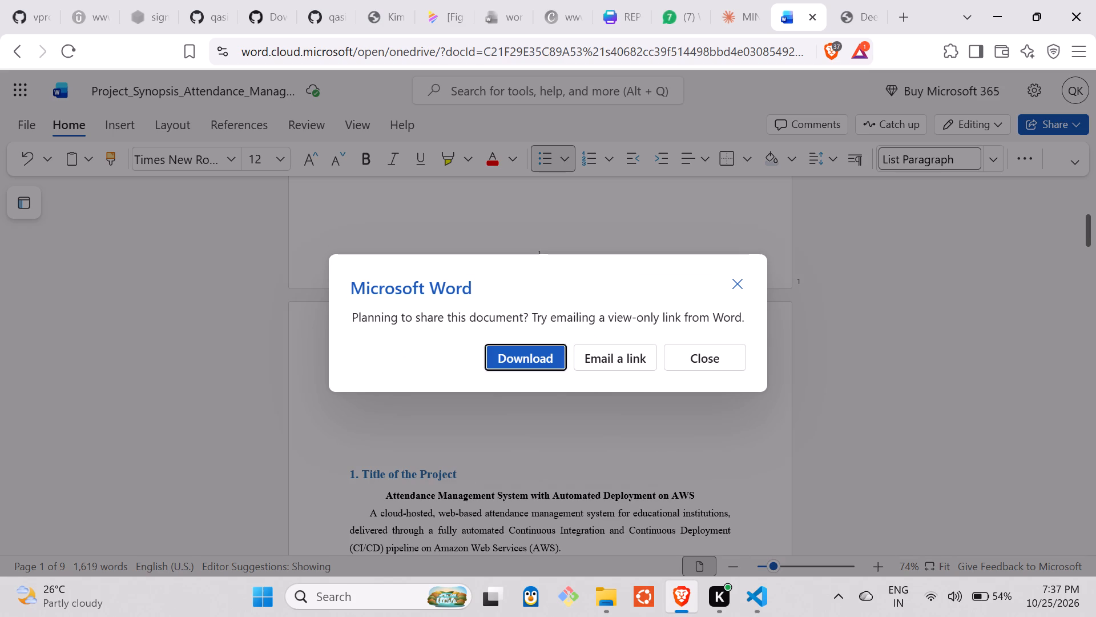
Download the PDF to the Downloads folder as an Adobe Acrobat Document named Synopsis_Attendance_Management_System.
{"action": "left_click", "coordinate": [537, 354]}
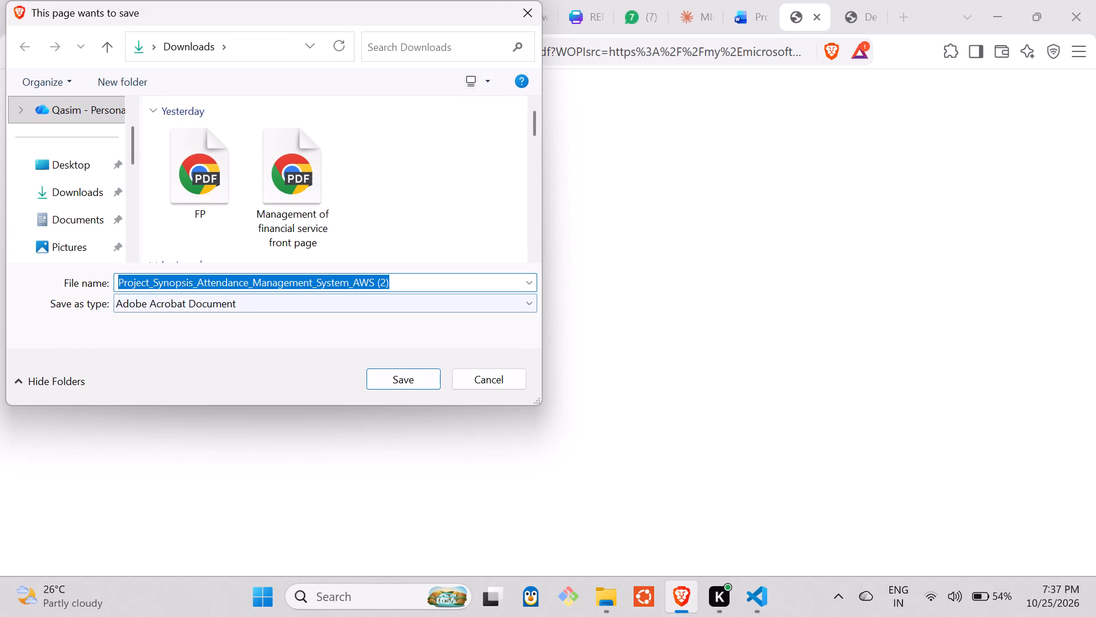
{"action": "left_click", "coordinate": [412, 277]}
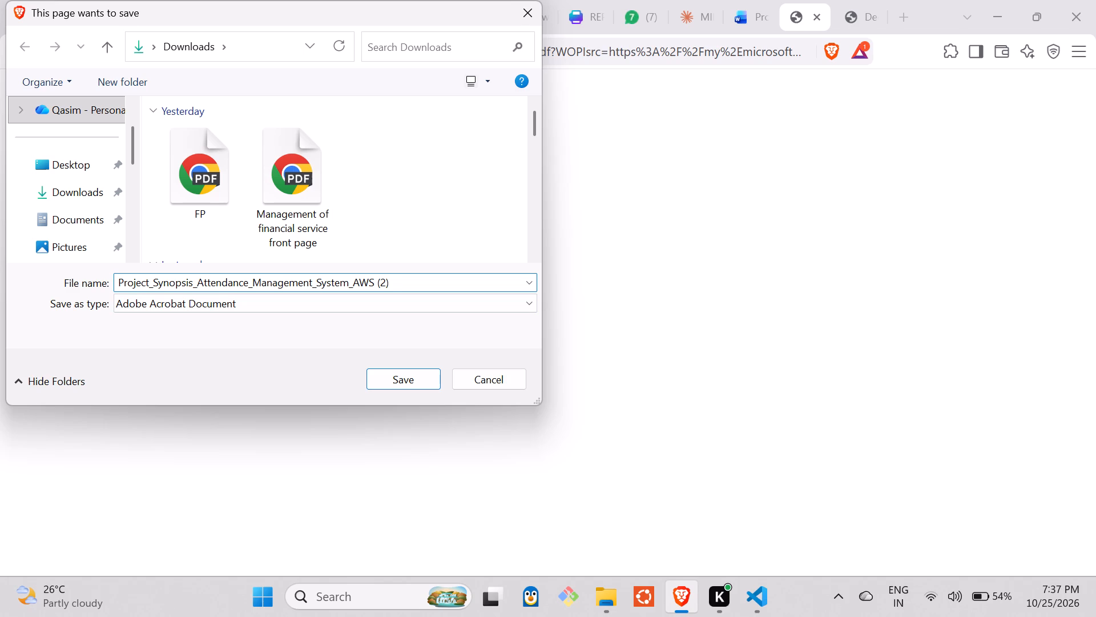
{"action": "key", "text": "BackSpace"}
{"action": "key", "text": "BackSpace"}
{"action": "key", "text": "BackSpace"}
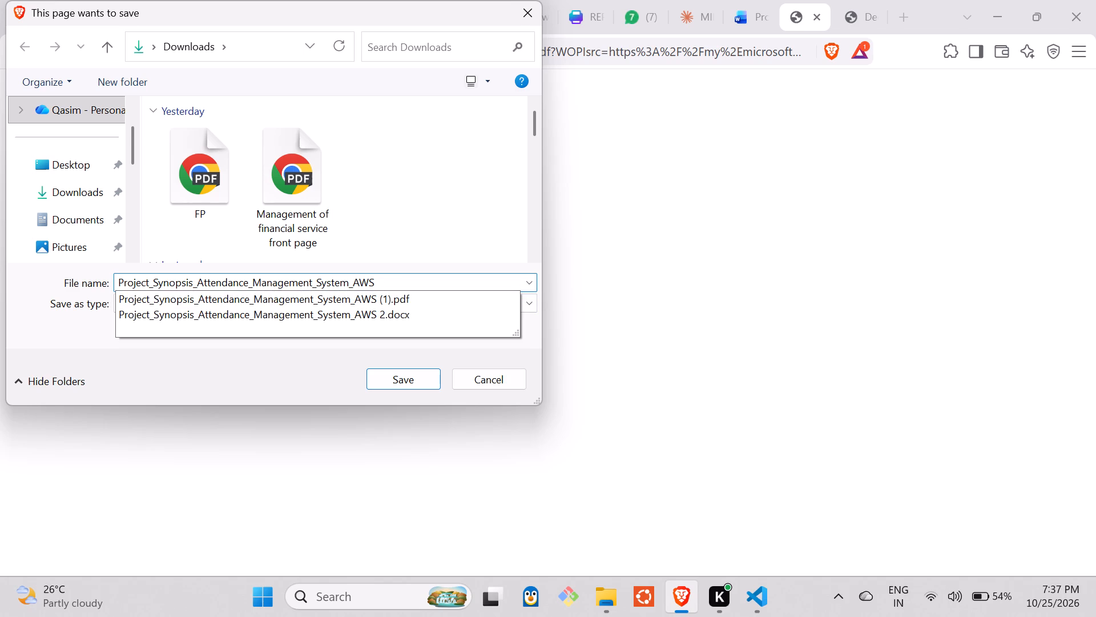
{"action": "key", "text": "Left"}
{"action": "key", "text": "Left"}
{"action": "key", "text": "Left"}
{"action": "key", "text": "Left"}
{"action": "key", "text": "Left"}
{"action": "key", "text": "Left"}
{"action": "key", "text": "Left"}
{"action": "key", "text": "Left"}
{"action": "key", "text": "Left"}
{"action": "key", "text": "Left"}
{"action": "key", "text": "Left"}
{"action": "key", "text": "Left"}
{"action": "key", "text": "Left"}
{"action": "key", "text": "Left"}
{"action": "key", "text": "Left"}
{"action": "key", "text": "Left"}
{"action": "key", "text": "Left"}
{"action": "key", "text": "Left"}
{"action": "key", "text": "Left"}
{"action": "key", "text": "Left"}
{"action": "key", "text": "Left"}
{"action": "key", "text": "BackSpace"}
{"action": "key", "text": "BackSpace"}
{"action": "key", "text": "BackSpace"}
{"action": "key", "text": "BackSpace"}
{"action": "key", "text": "BackSpace"}
{"action": "key", "text": "BackSpace"}
{"action": "key", "text": "BackSpace"}
{"action": "key", "text": "BackSpace"}
{"action": "key", "text": "BackSpace"}
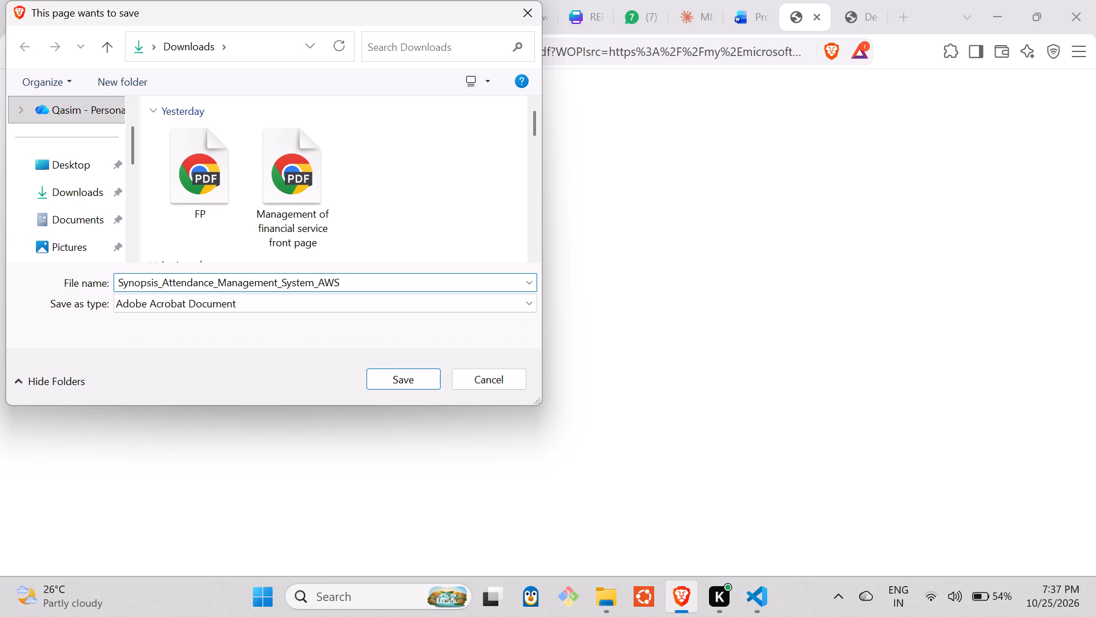
{"action": "left_click", "coordinate": [412, 277]}
{"action": "key", "text": "BackSpace"}
{"action": "key", "text": "BackSpace"}
{"action": "key", "text": "BackSpace"}
{"action": "key", "text": "BackSpace"}
{"action": "key", "text": "BackSpace"}
{"action": "left_click", "coordinate": [398, 301]}
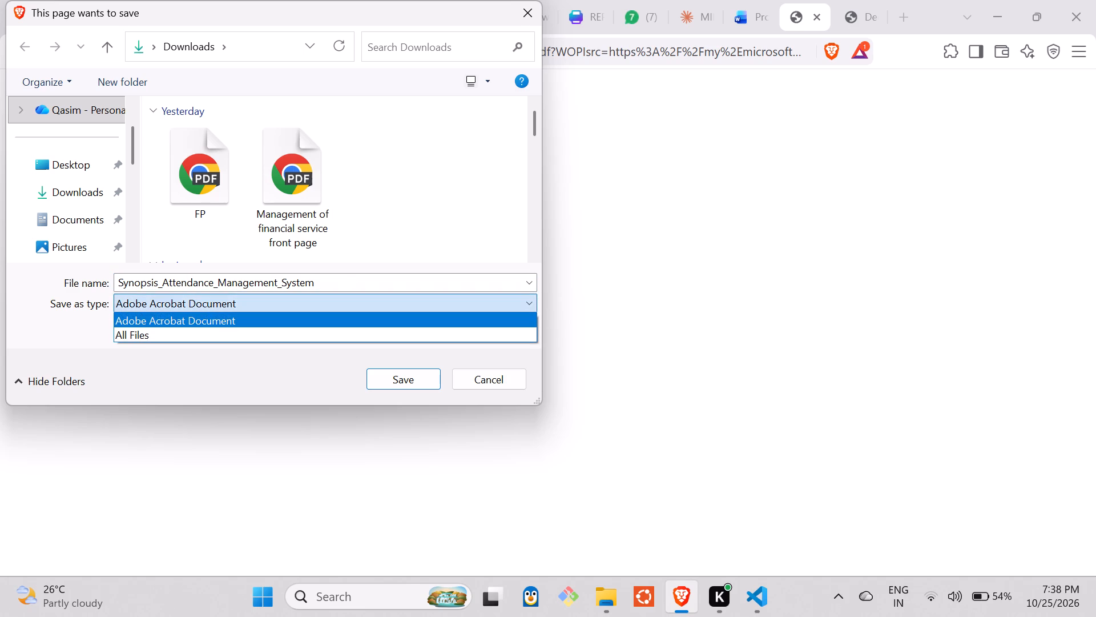
{"action": "left_click", "coordinate": [390, 324]}
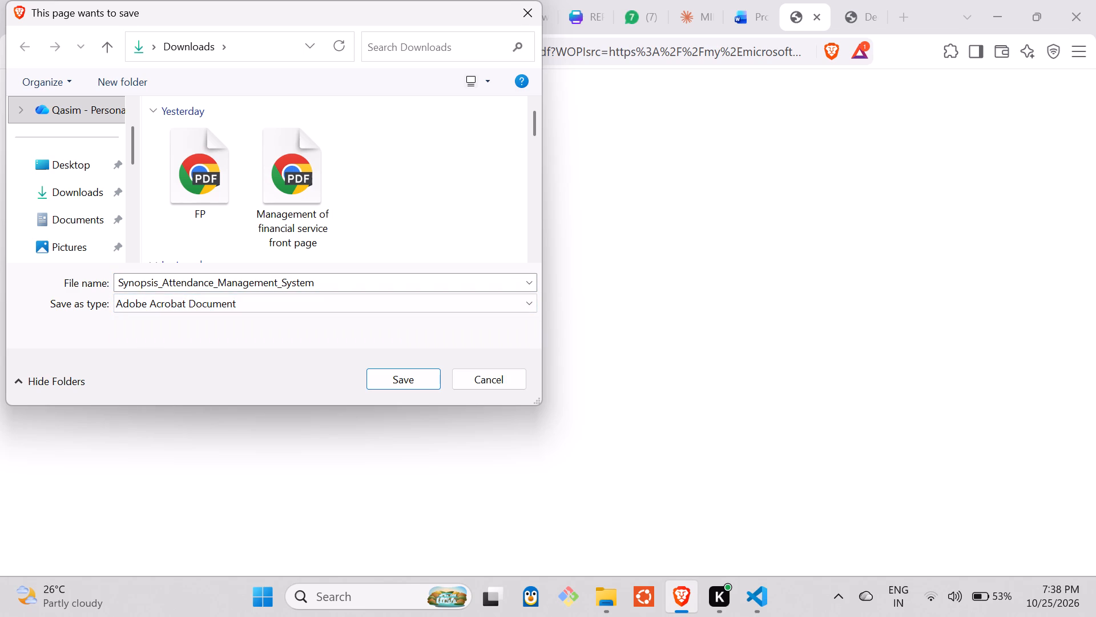
{"action": "left_click", "coordinate": [399, 382]}
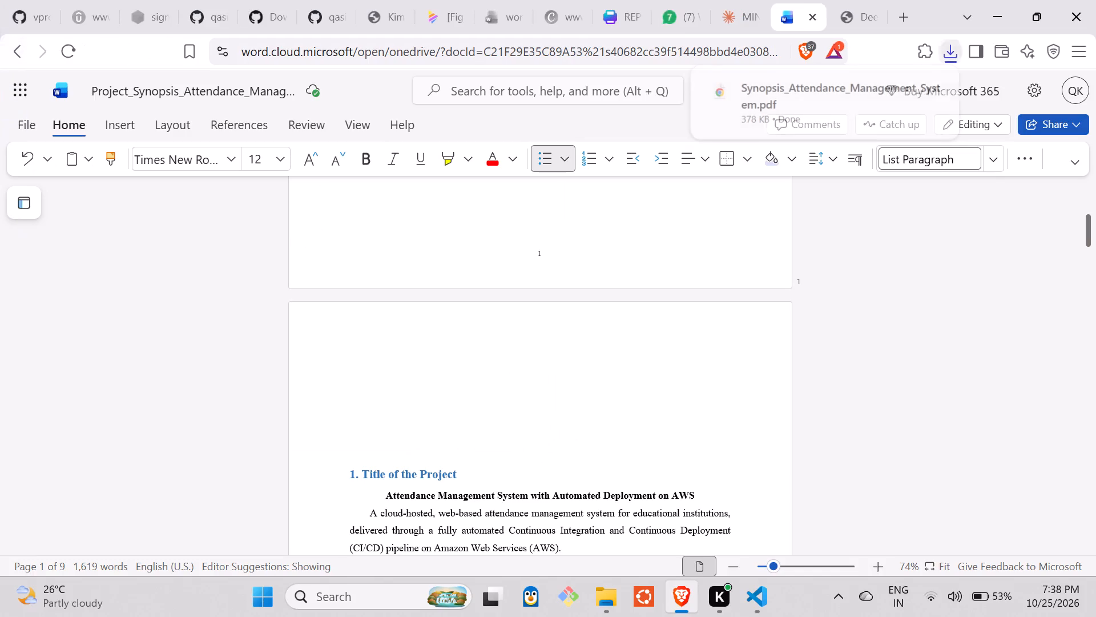